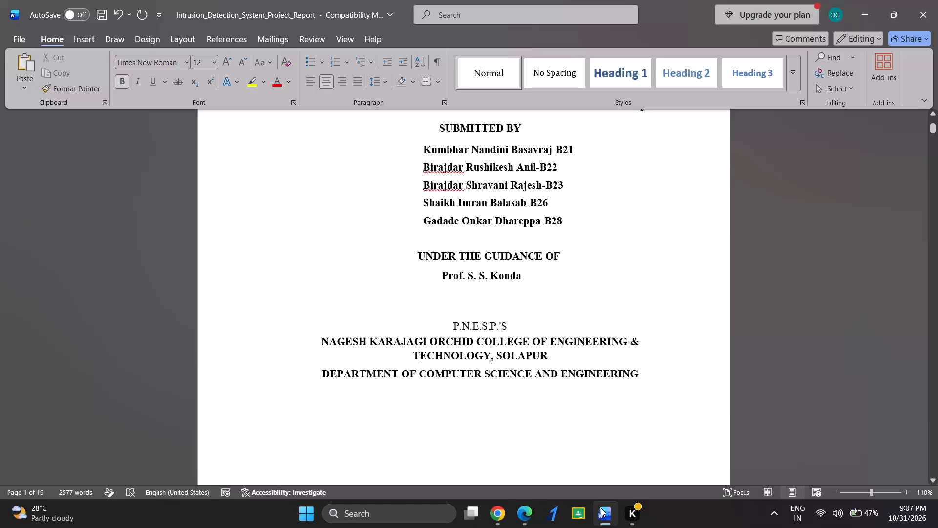
Compare the report's cover page with the COMPLEX ENGG PROBLEM_report template PDF in Edge, checking the logo and college name block.
click(520, 521)
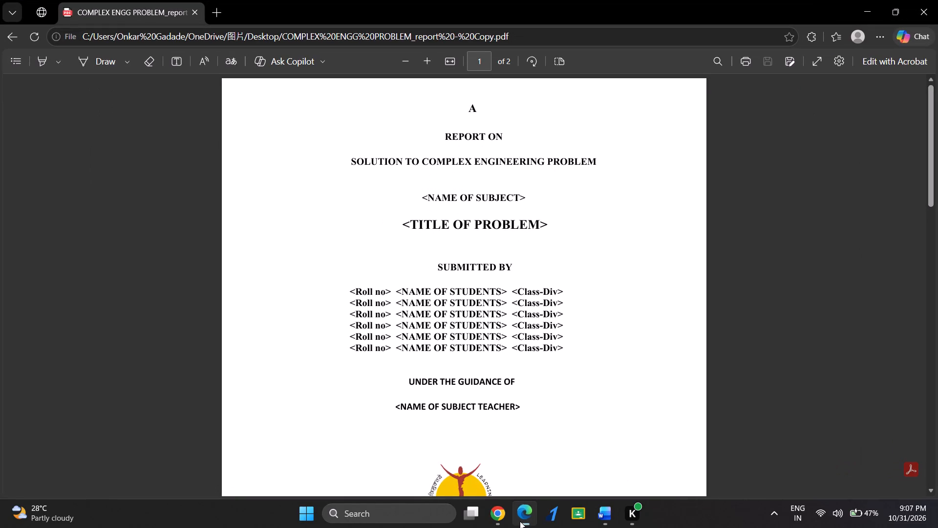
scroll(511, 380, down, 2)
click(598, 519)
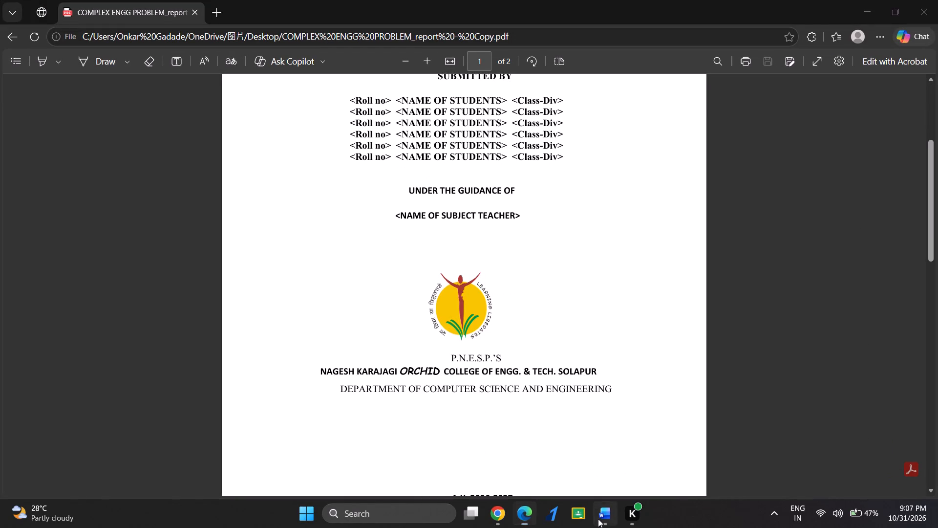
scroll(598, 519, down, 1)
scroll(493, 377, down, 1)
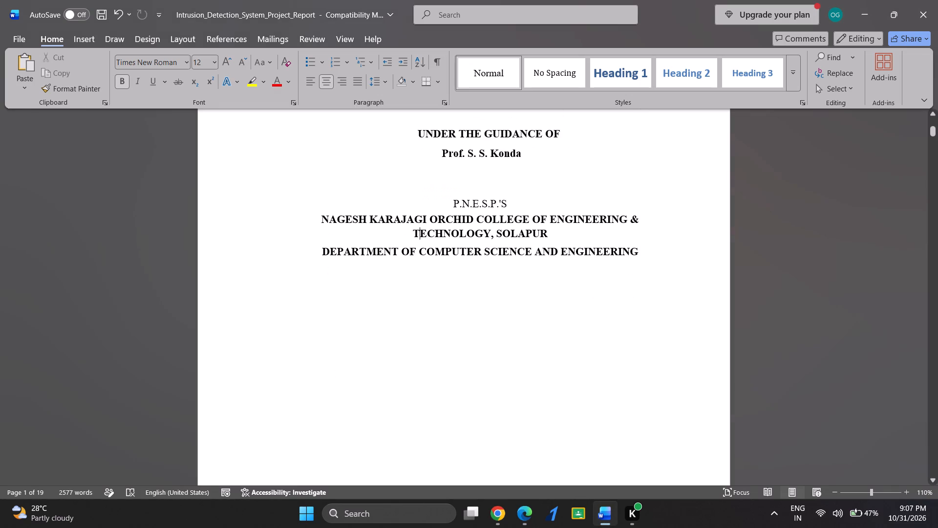
drag(514, 513, 504, 513)
click(504, 513)
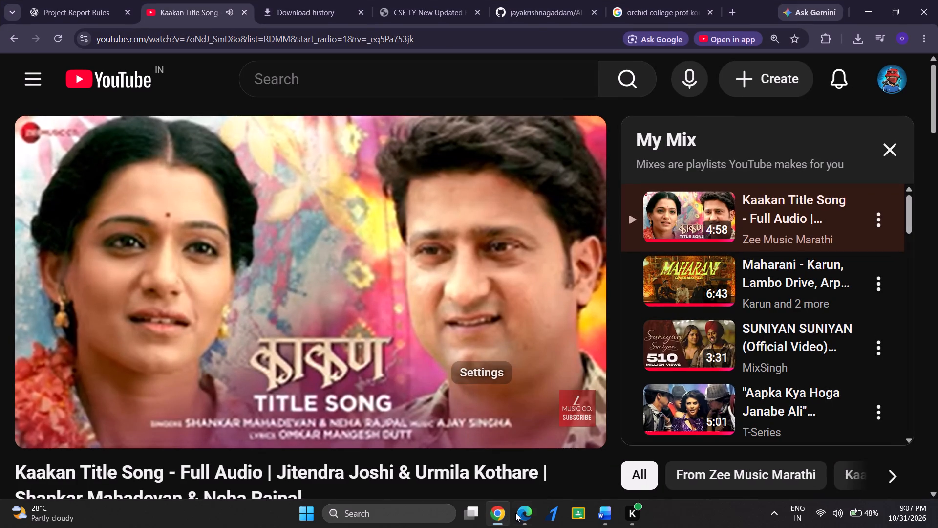
click(522, 513)
click(469, 292)
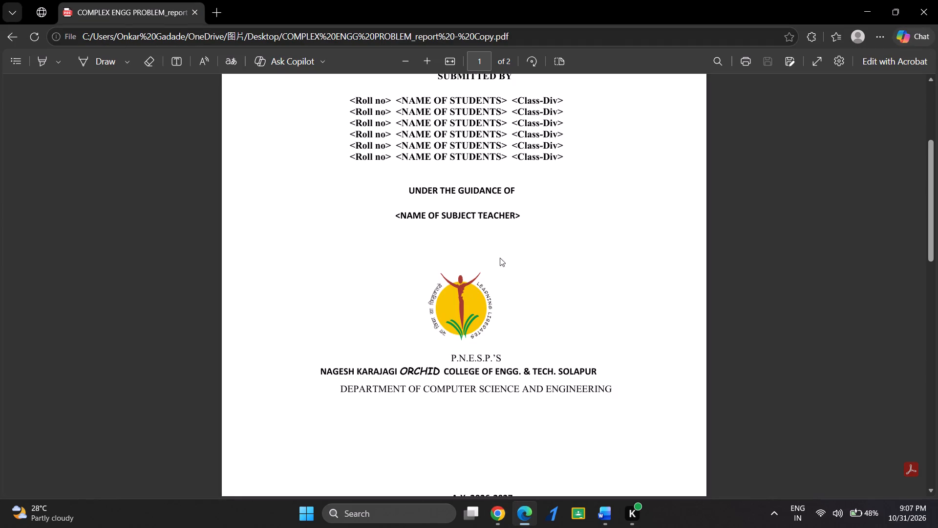
click(617, 503)
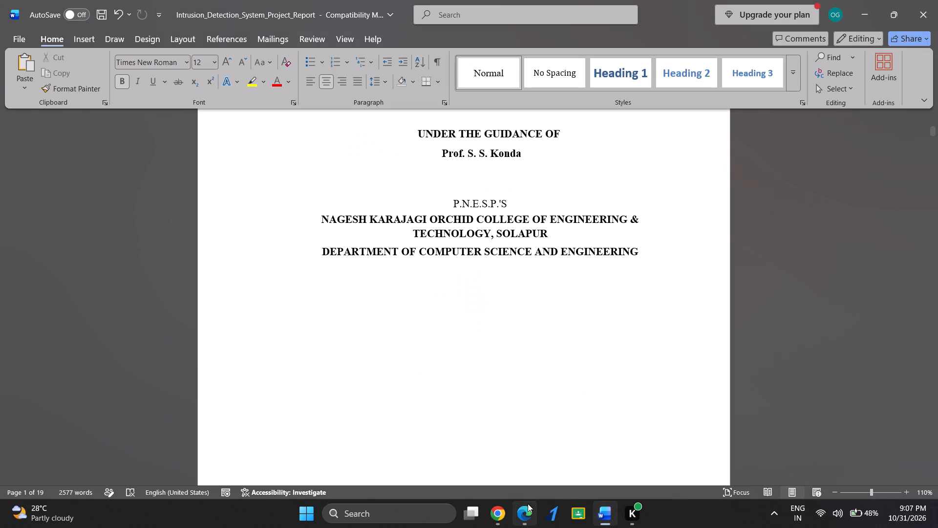
click(511, 509)
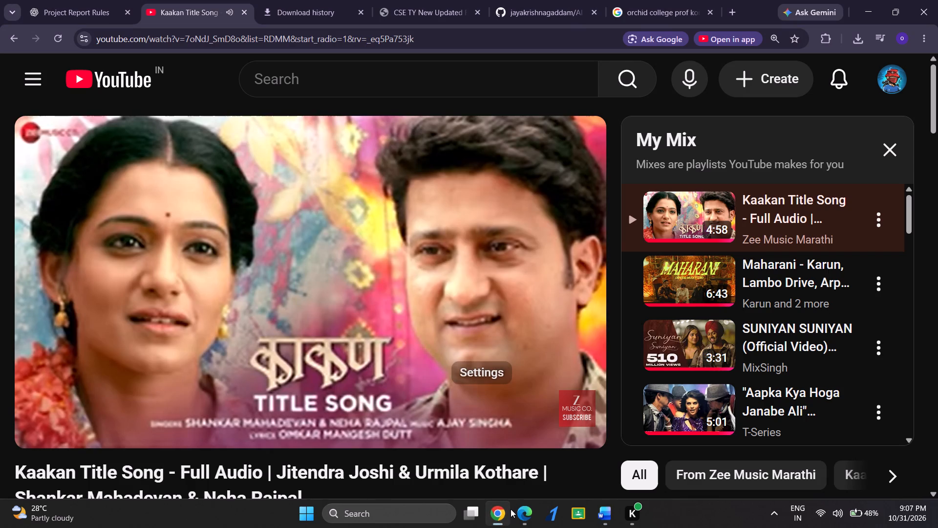
click(523, 509)
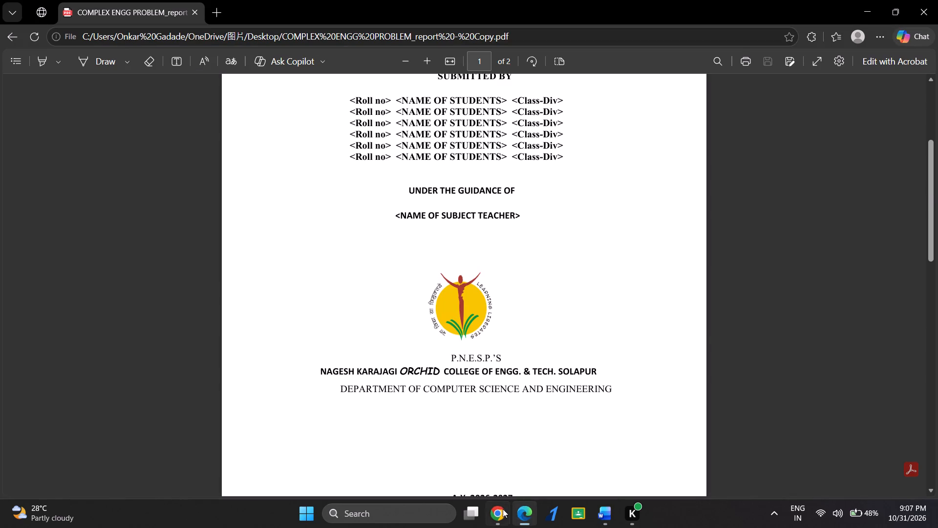
Switch to Chrome and open COMPLEX ENGG PROBLEM_report - Copy.docx from the download history.
click(503, 509)
click(919, 34)
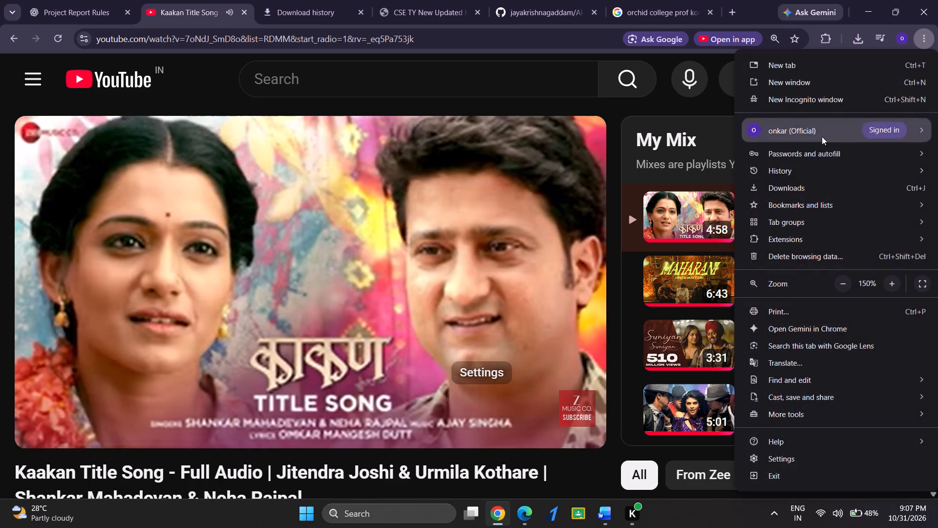
click(814, 185)
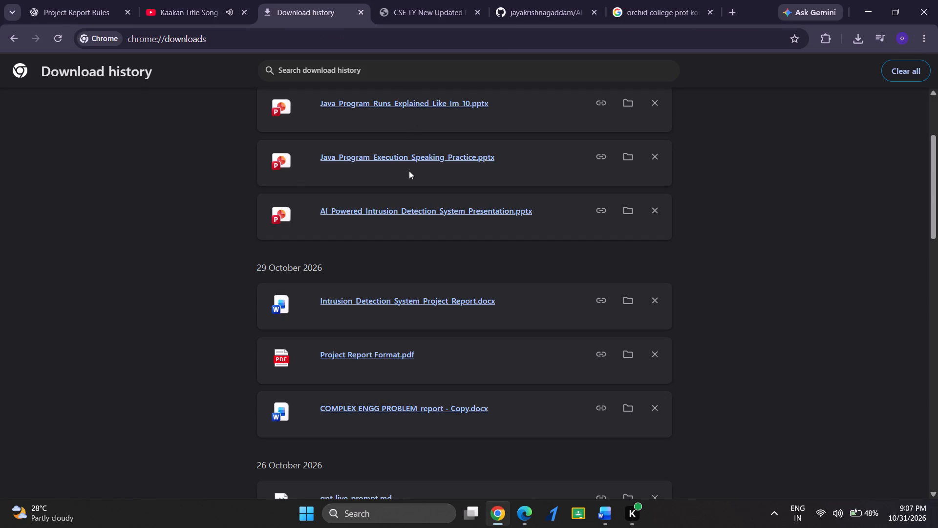
scroll(409, 171, up, 1)
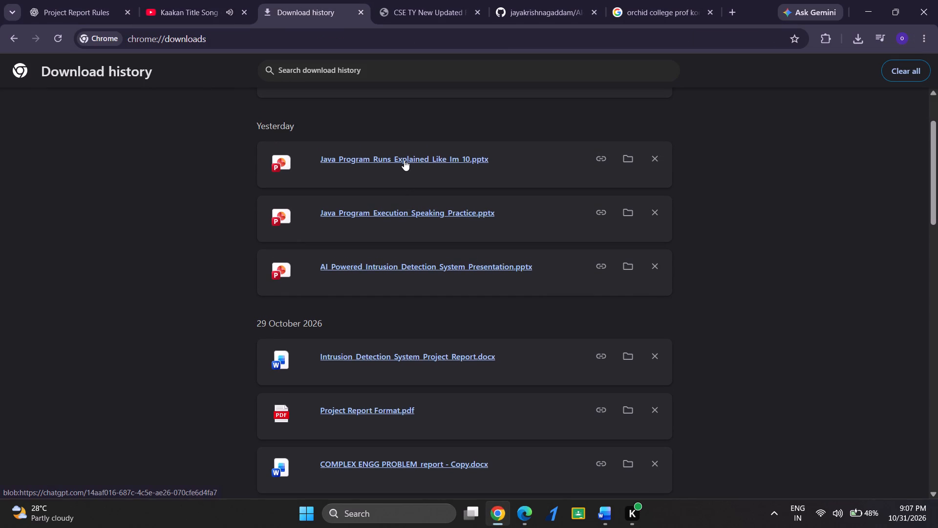
scroll(388, 385, down, 3)
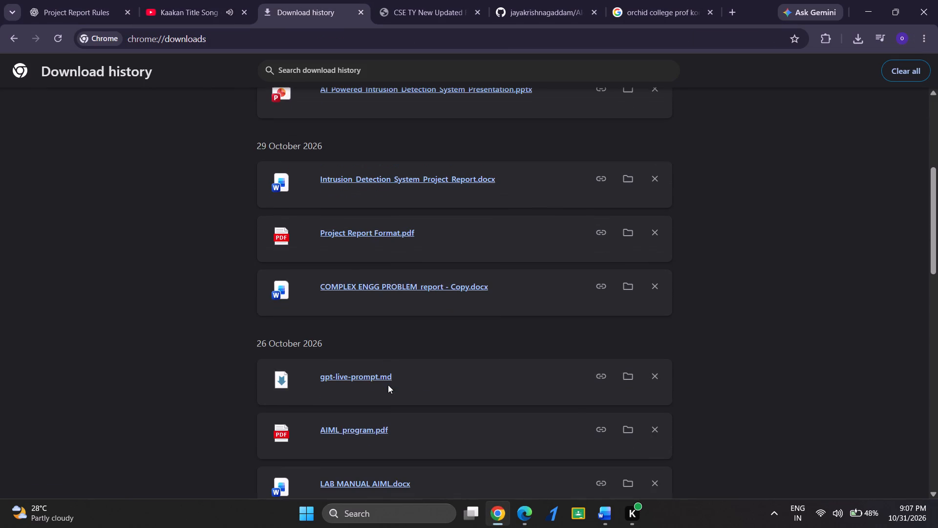
click(369, 282)
click(371, 291)
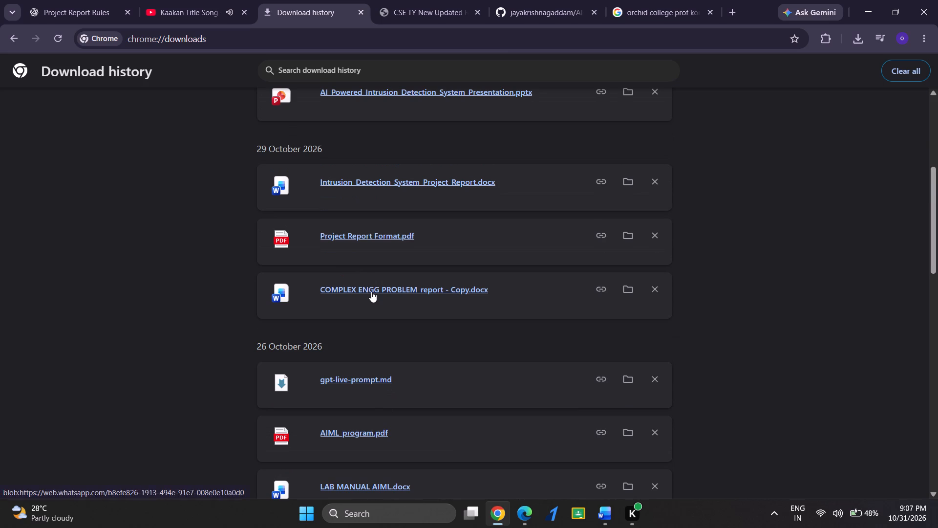
Copy the college logo from the template document's cover page.
scroll(345, 371, down, 1)
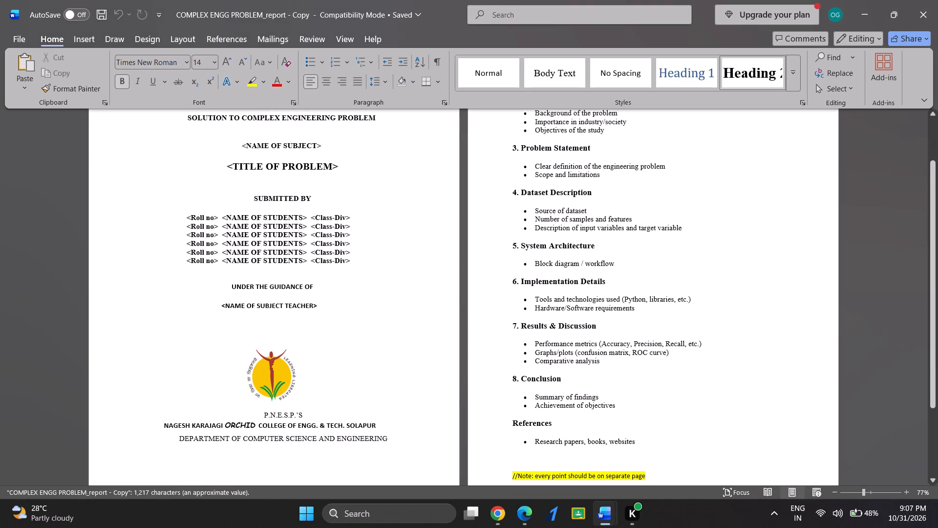
click(302, 371)
click(277, 368)
right_click(277, 368)
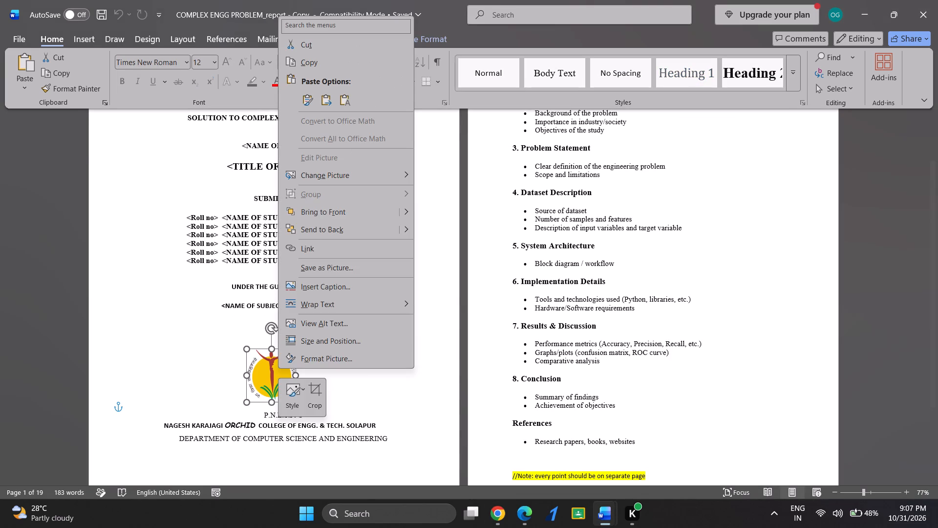
click(310, 57)
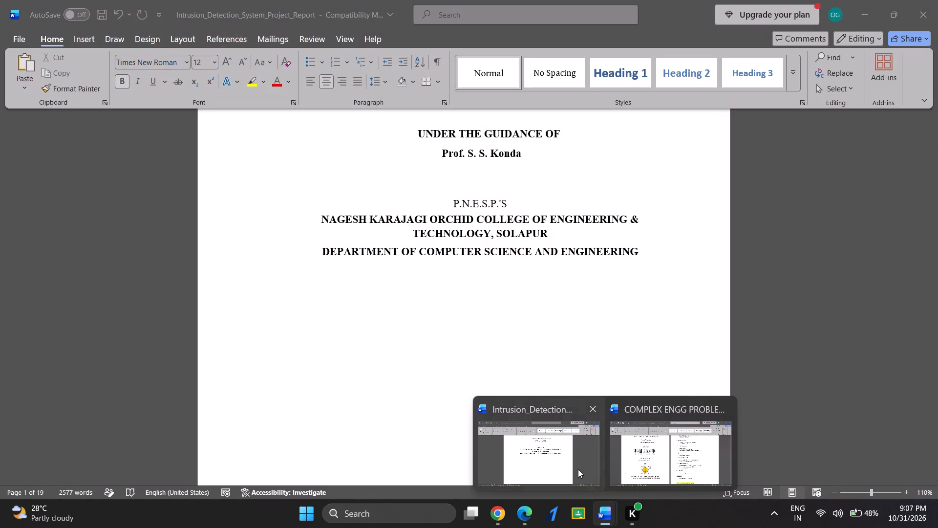
Paste the logo into the Intrusion_Detection_System_Project_Report cover page on a new line and centre it between the guide's name and P.N.E.S.P.'S.
click(578, 469)
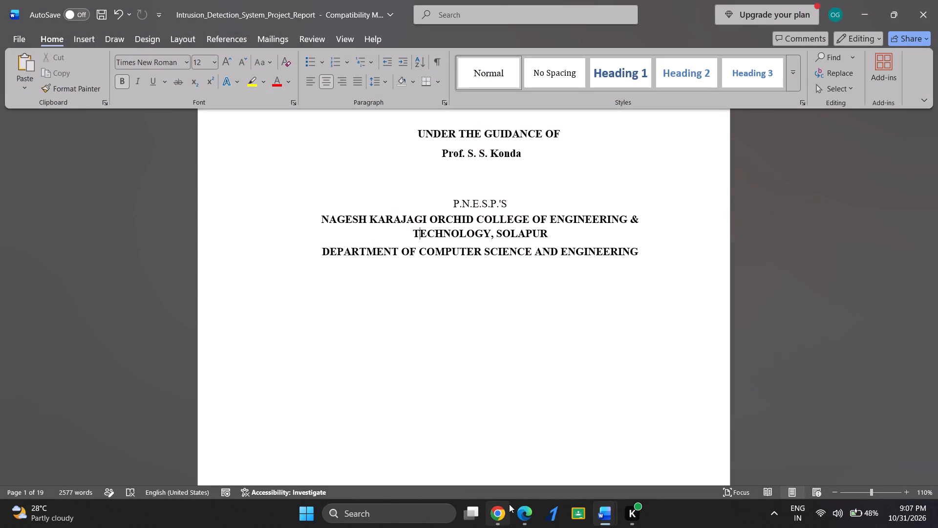
click(509, 504)
click(533, 511)
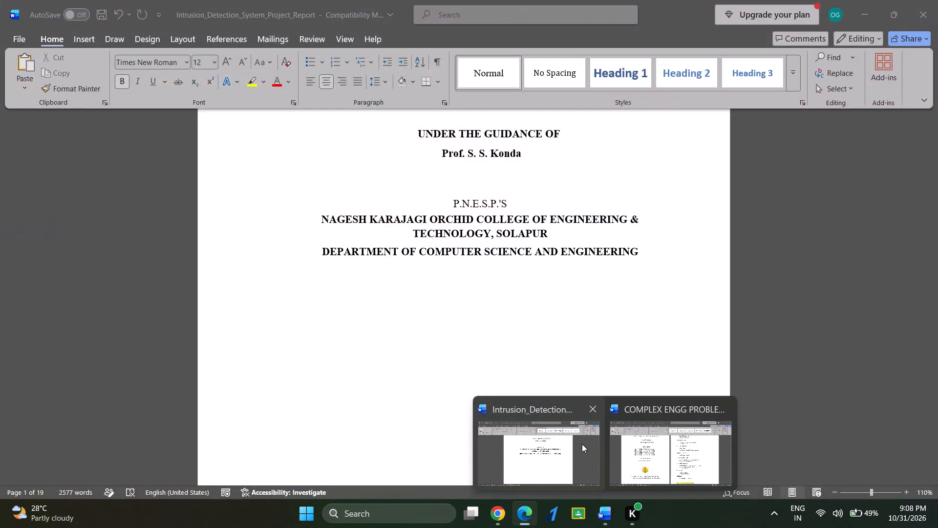
click(582, 444)
scroll(484, 263, up, 2)
click(485, 334)
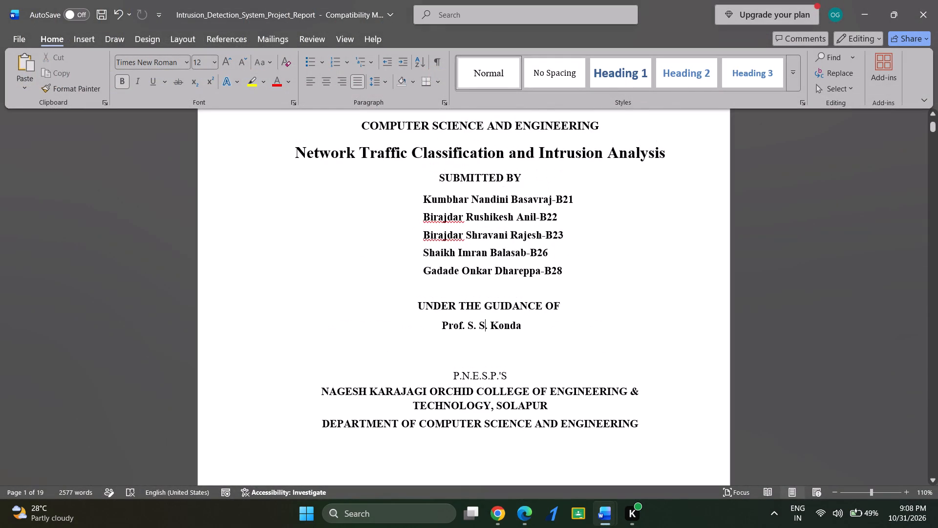
click(494, 348)
key(Return)
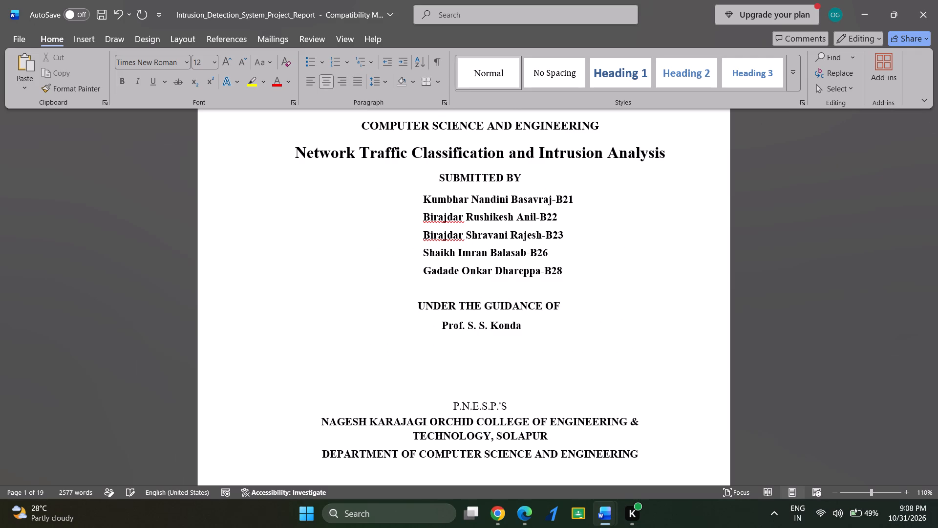
key(ctrl+v)
drag(347, 414, 494, 424)
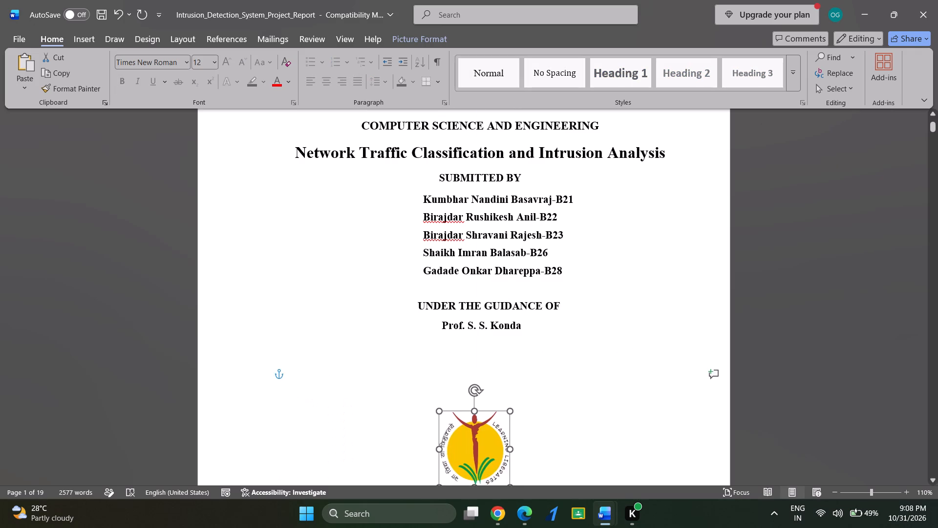
drag(494, 424, 495, 398)
scroll(553, 433, down, 1)
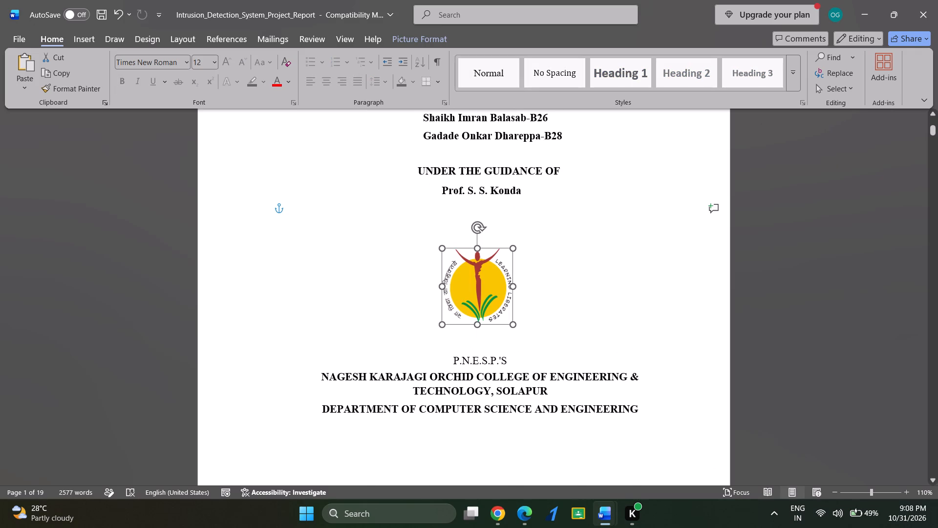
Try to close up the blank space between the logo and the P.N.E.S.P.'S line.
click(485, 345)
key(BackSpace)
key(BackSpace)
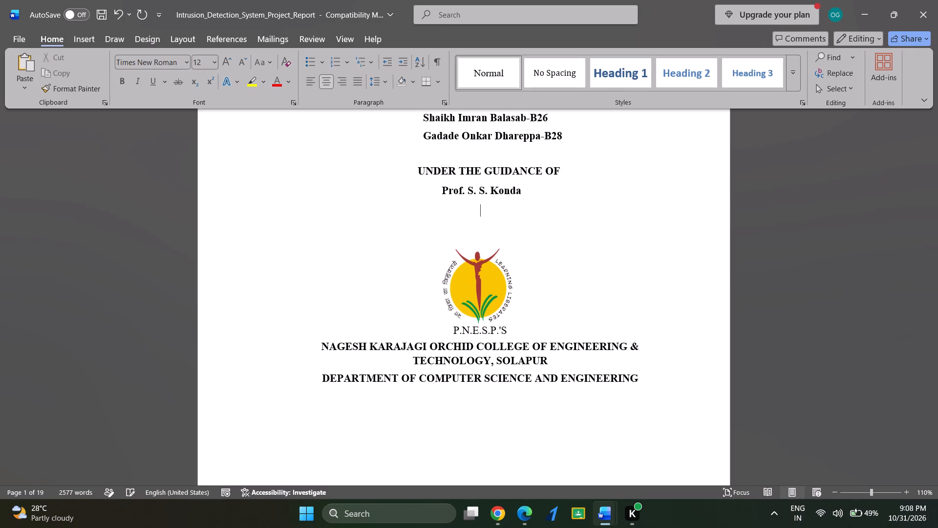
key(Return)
Check the logo against the template PDF and shrink it slightly on the report's cover page.
click(462, 286)
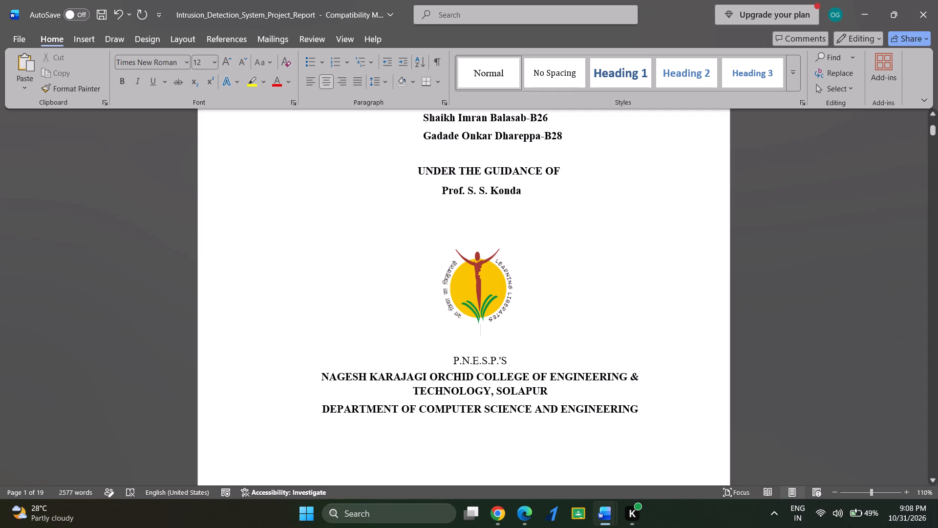
click(526, 519)
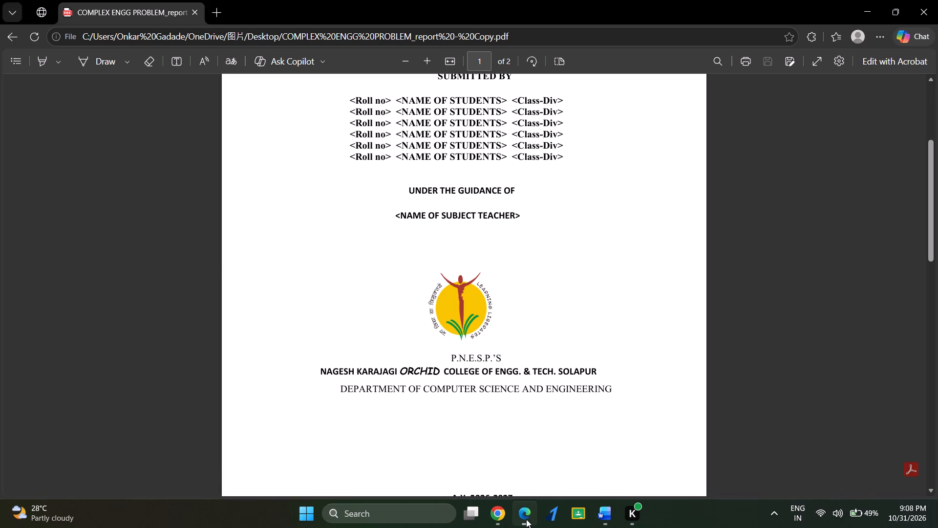
click(597, 513)
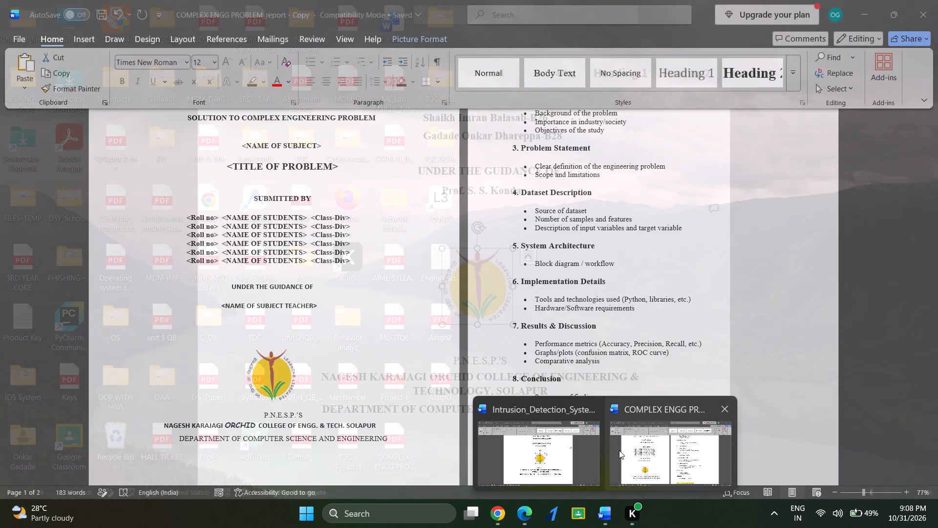
click(567, 445)
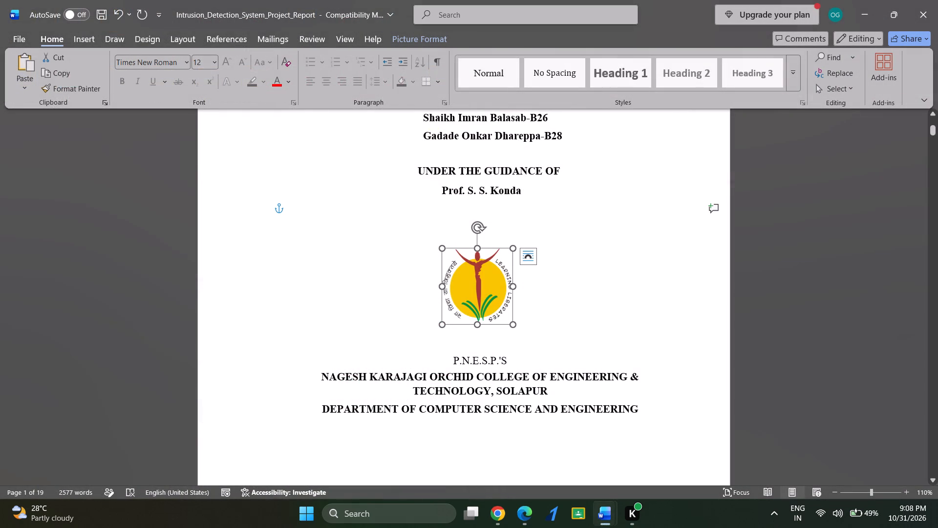
drag(515, 327, 509, 314)
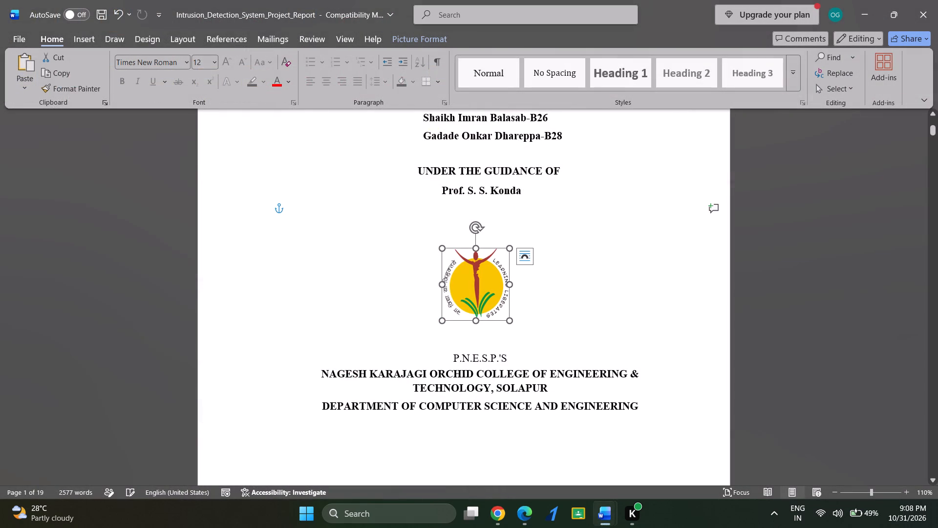
Adjust the logo's vertical position slightly between the guide's name and the P.N.E.S.P.'S line.
ctrl+scroll(489, 292, down, 2)
click(324, 269)
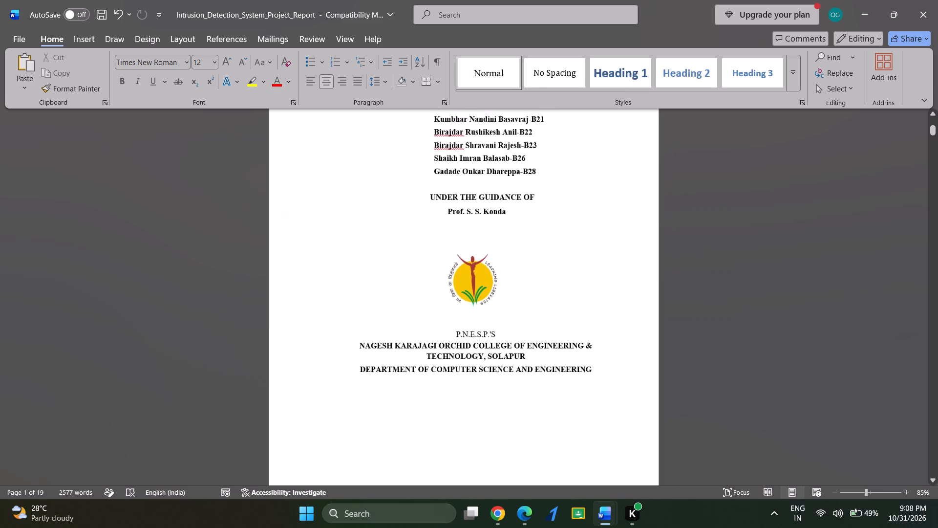
scroll(358, 247, left, 1)
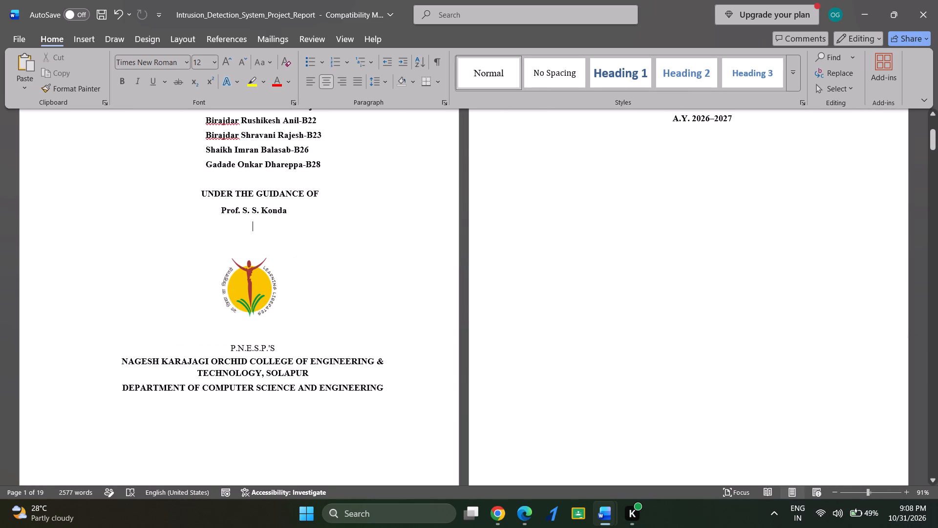
click(247, 279)
click(247, 279)
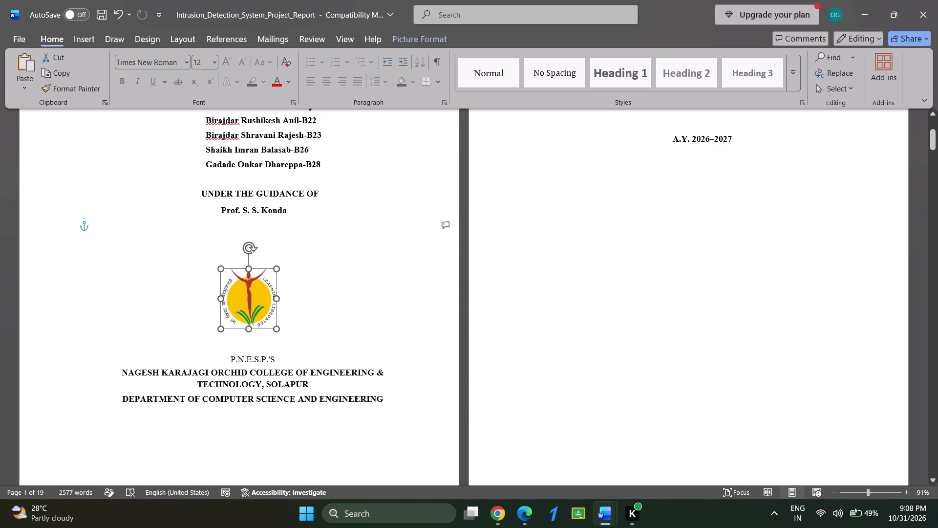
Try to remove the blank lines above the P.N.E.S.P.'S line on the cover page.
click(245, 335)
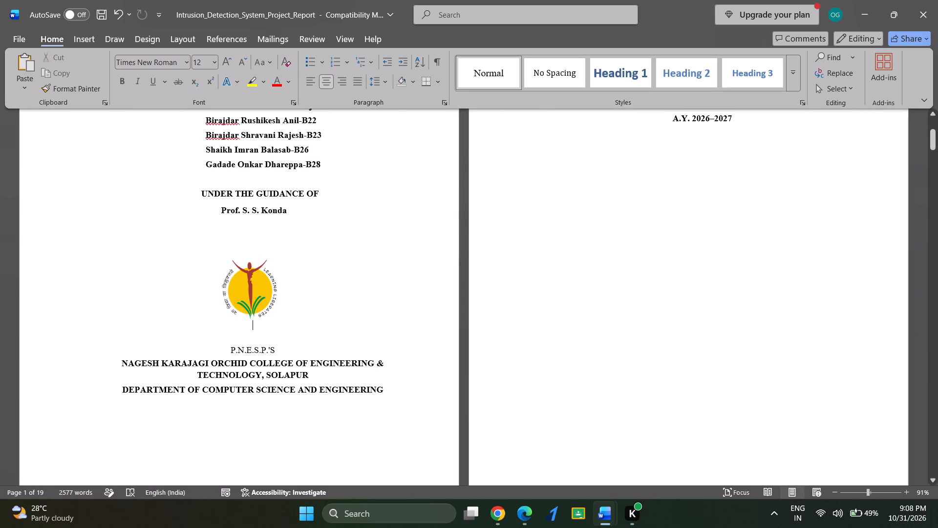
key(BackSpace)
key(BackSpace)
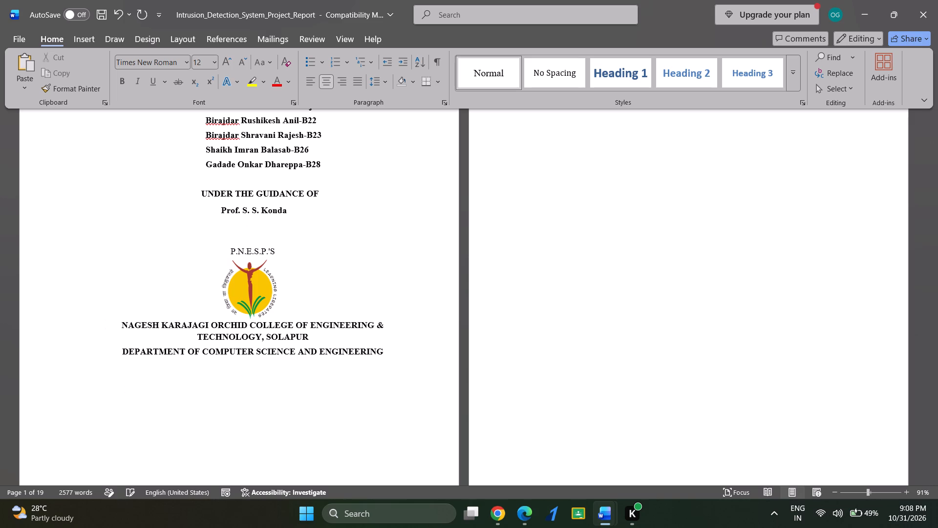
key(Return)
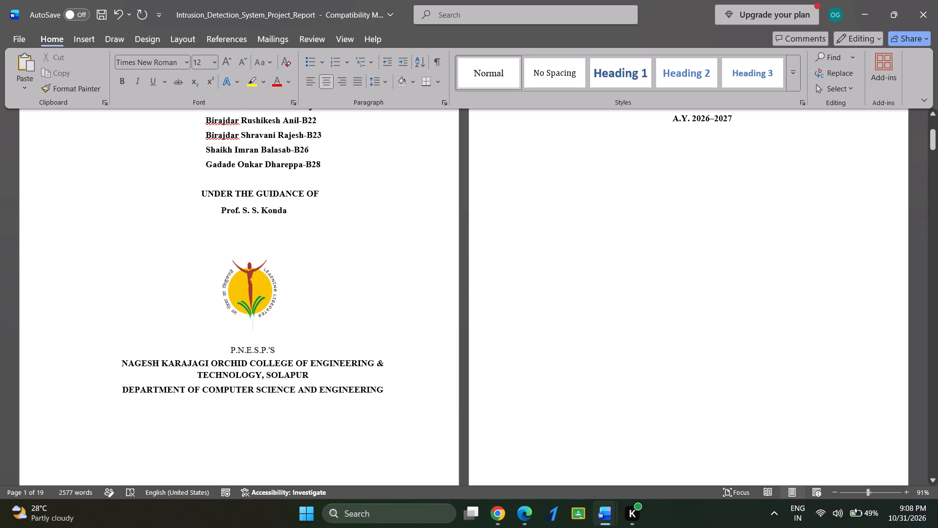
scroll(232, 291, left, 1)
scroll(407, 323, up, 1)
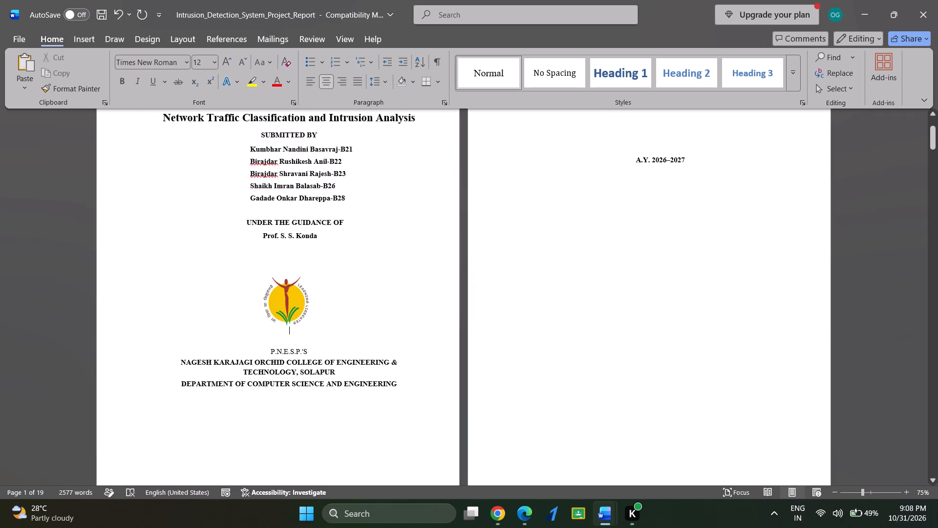
Check the template PDF for the placement of the A.Y. 2026-2027 line on the cover page, and return to the project report.
scroll(407, 323, down, 1)
click(523, 512)
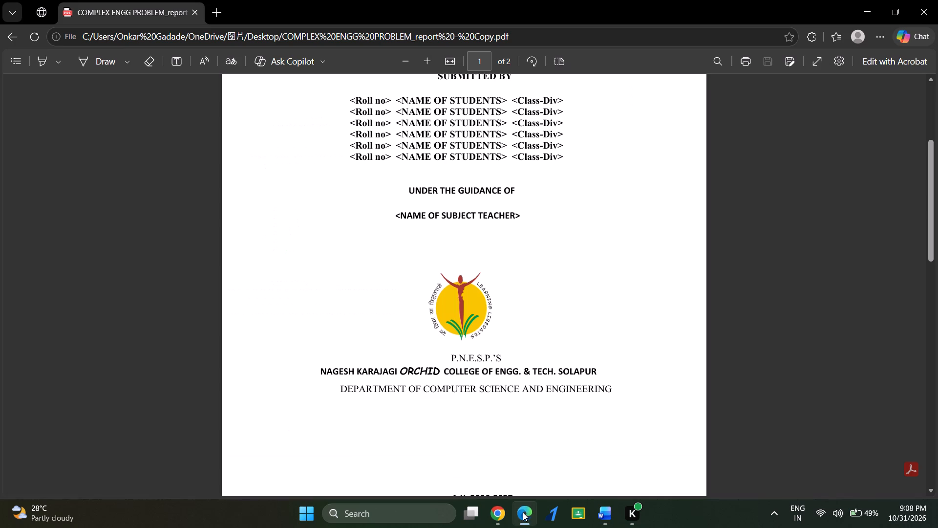
click(357, 331)
scroll(357, 331, down, 1)
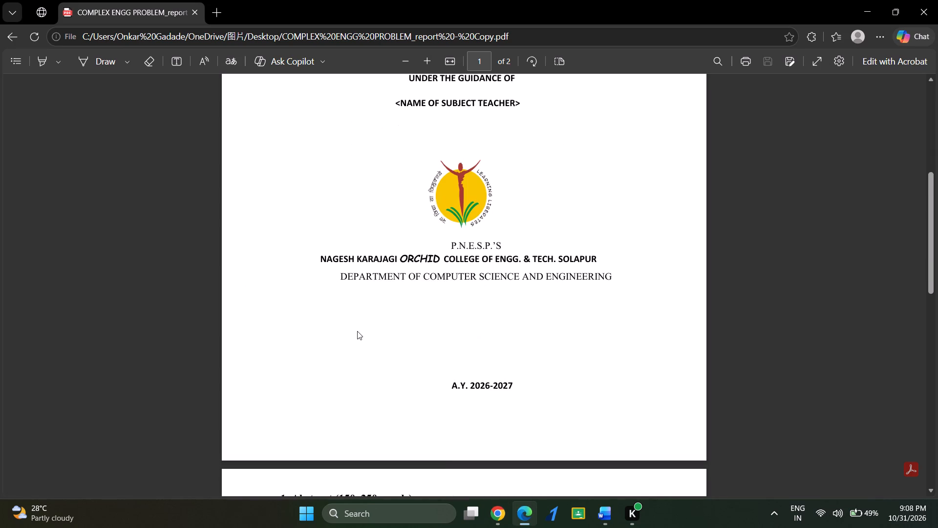
scroll(357, 331, down, 1)
click(500, 506)
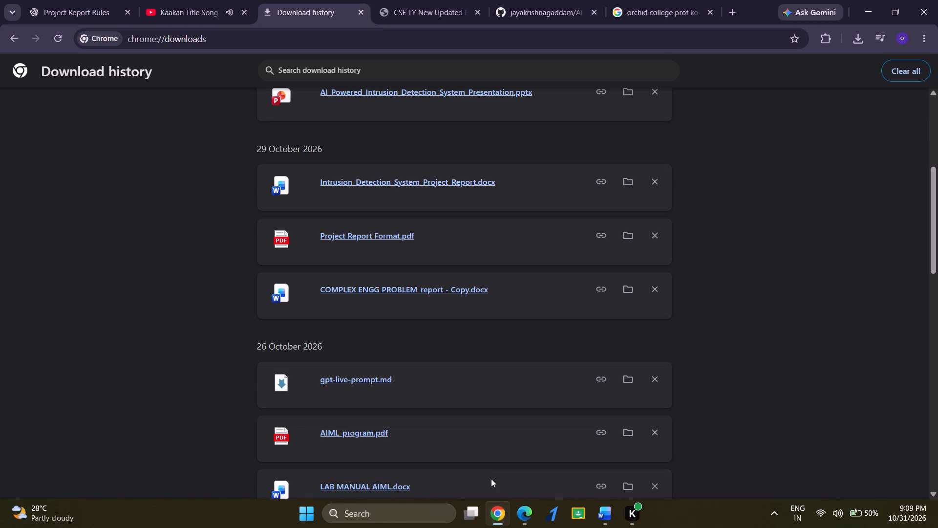
click(589, 496)
click(602, 513)
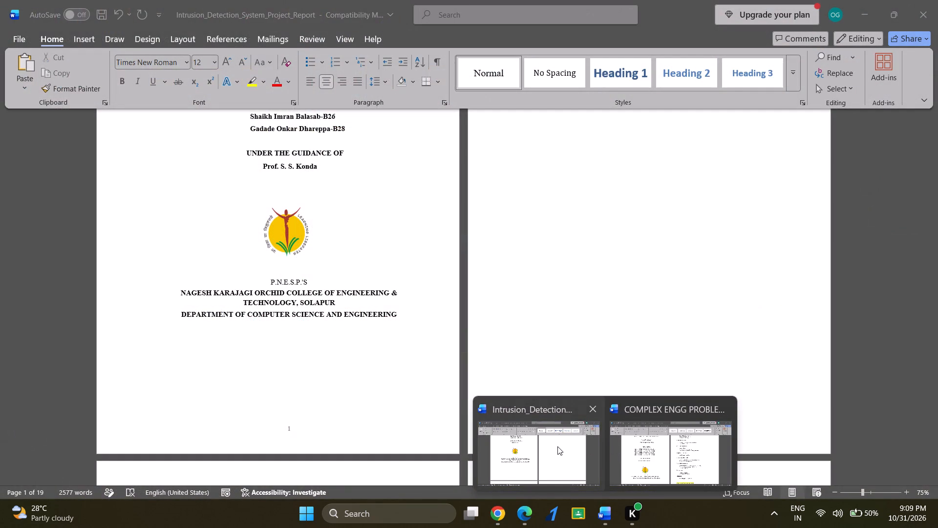
click(557, 446)
Bring the A.Y. 2026–2027 line from page 2 back onto the cover page, centred below the department name.
scroll(471, 345, up, 3)
click(649, 217)
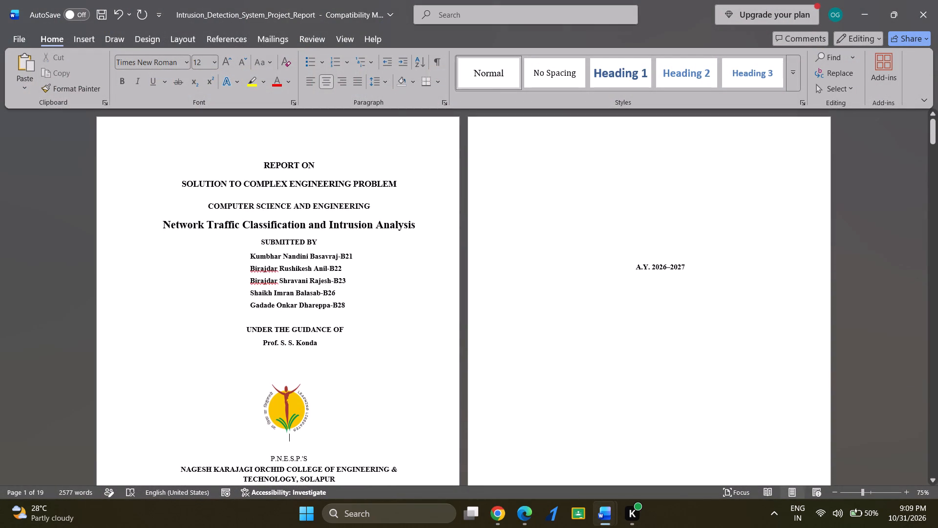
key(BackSpace)
key(BackSpace)
key(BackSpace)
key(BackSpace)
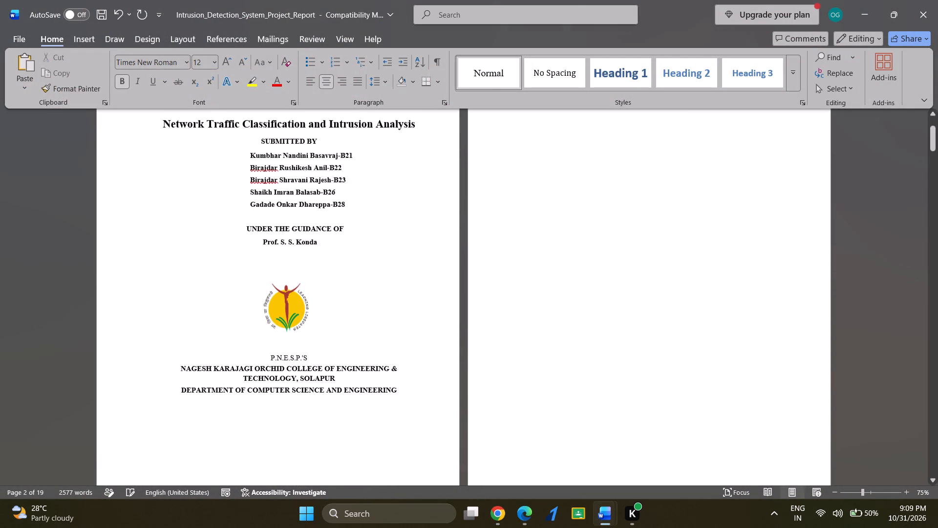
key(BackSpace)
scroll(649, 217, down, 1)
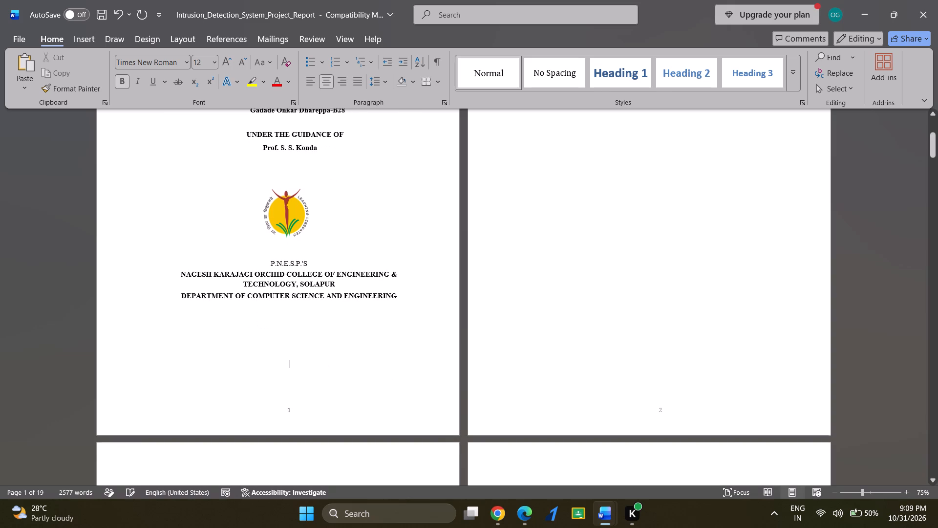
click(649, 217)
key(BackSpace)
scroll(685, 190, up, 1)
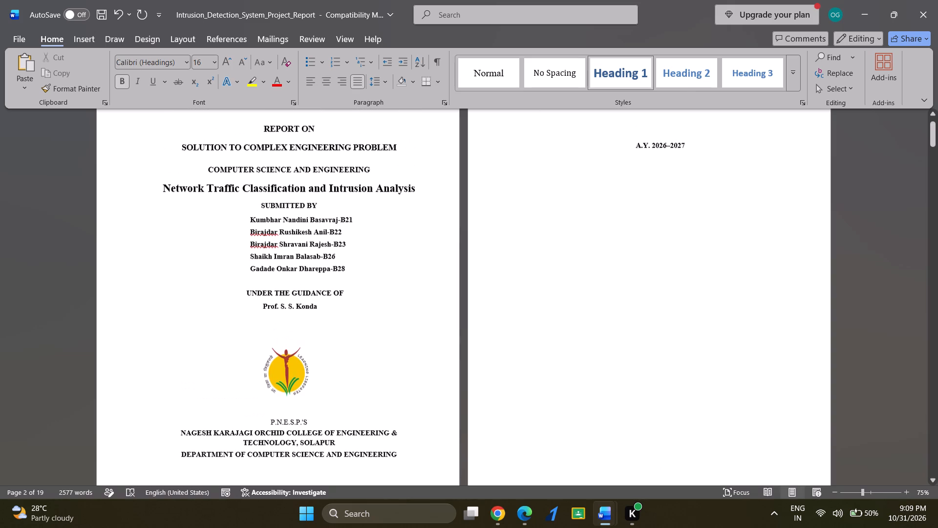
scroll(685, 190, up, 1)
click(635, 151)
key(BackSpace)
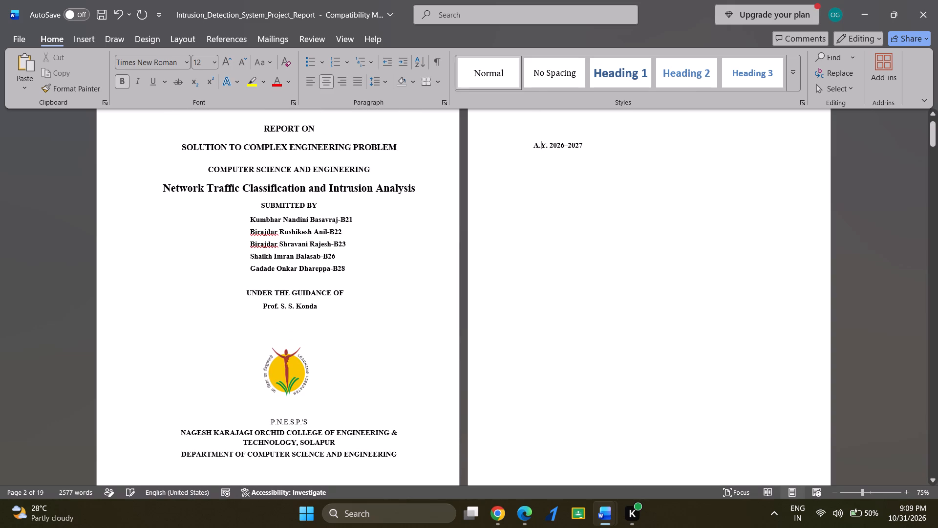
key(BackSpace)
key(BackSpace)
key(ctrl+e)
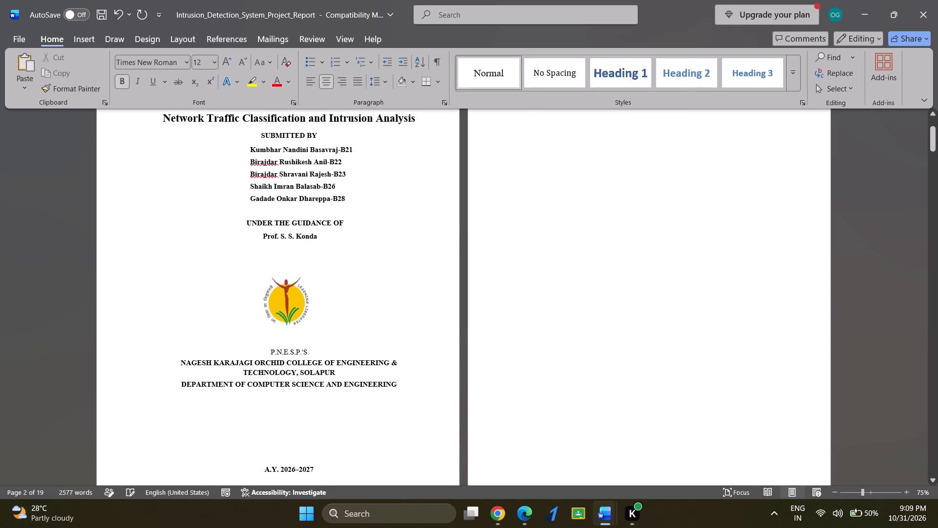
scroll(672, 230, down, 1)
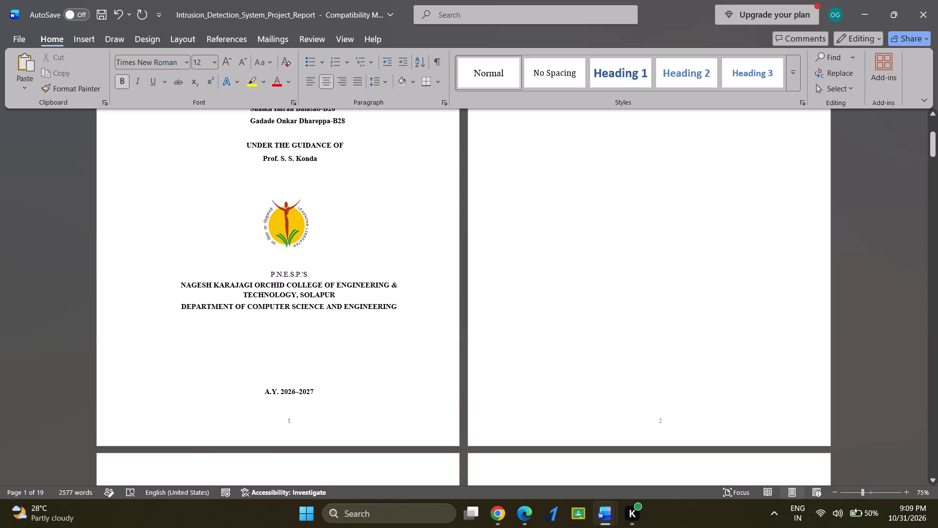
Examine the report's following pages and the section outline in the template PDF, from Abstract through Conclusion and References.
scroll(584, 318, down, 6)
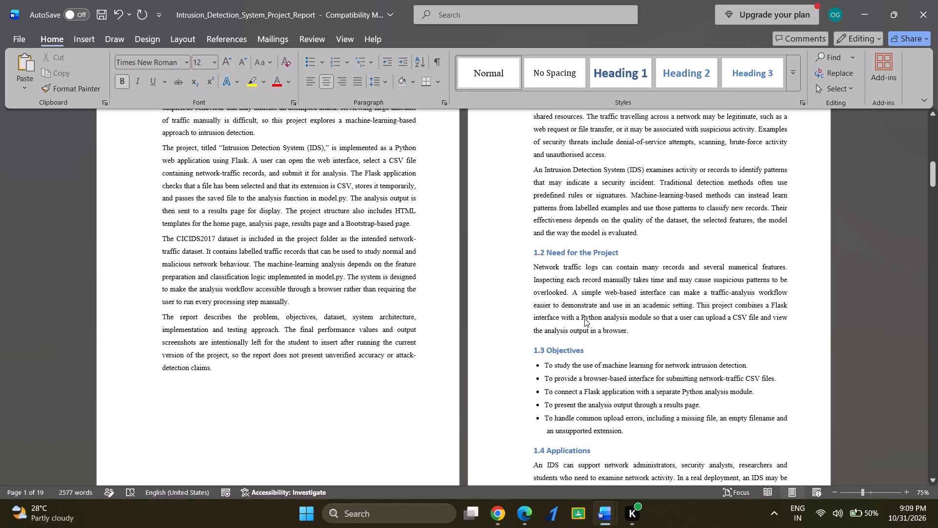
scroll(584, 318, down, 4)
scroll(584, 318, up, 17)
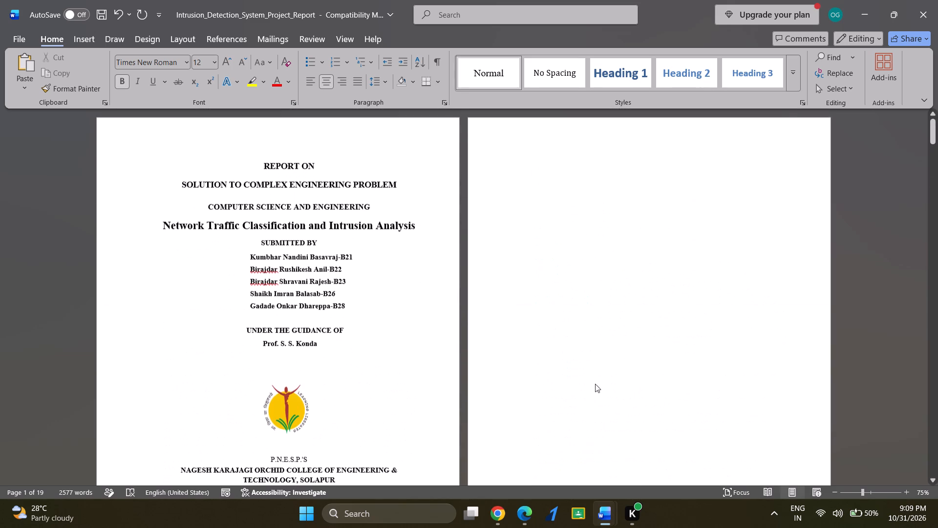
click(526, 503)
scroll(412, 371, down, 2)
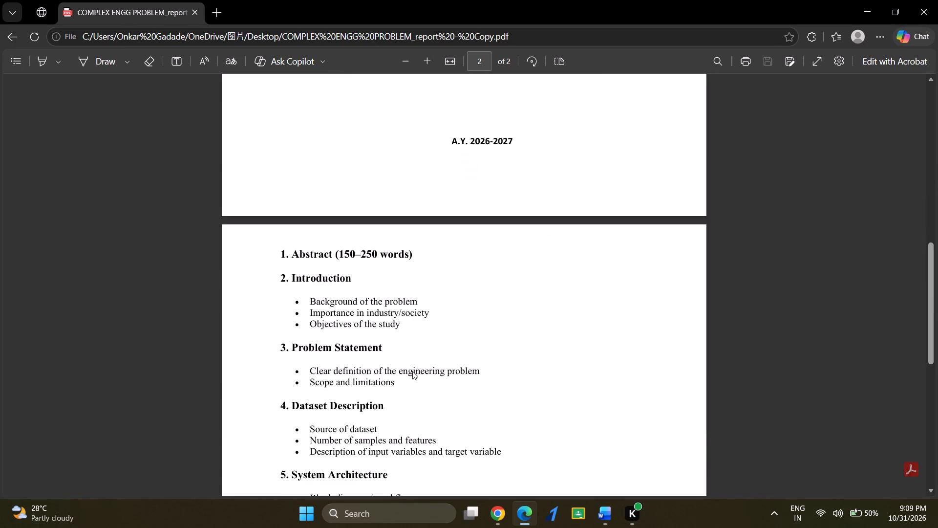
scroll(412, 371, down, 3)
scroll(412, 371, up, 2)
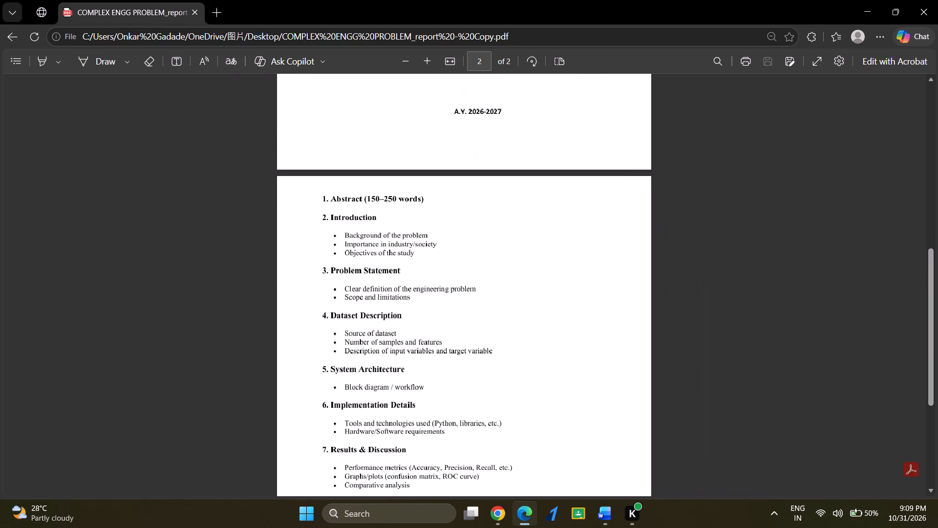
scroll(315, 216, down, 2)
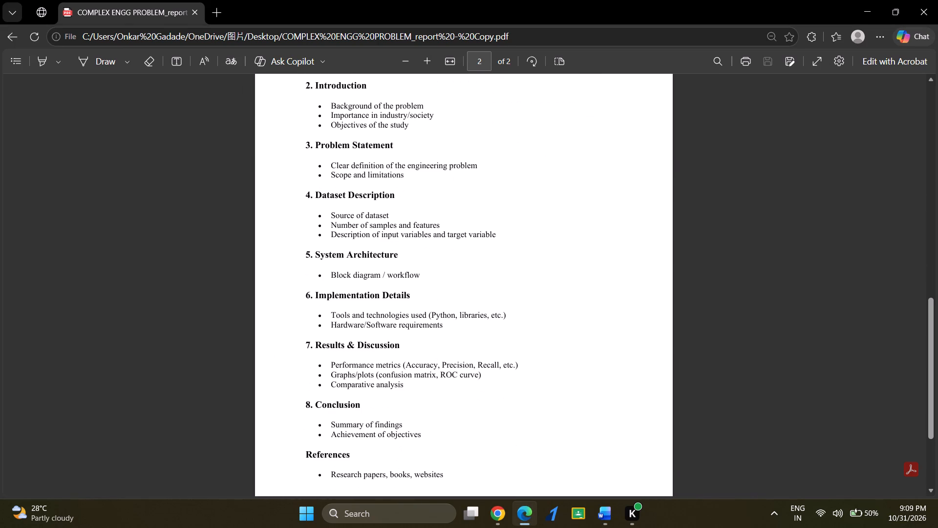
scroll(315, 216, down, 2)
scroll(305, 160, up, 1)
drag(331, 179, 364, 196)
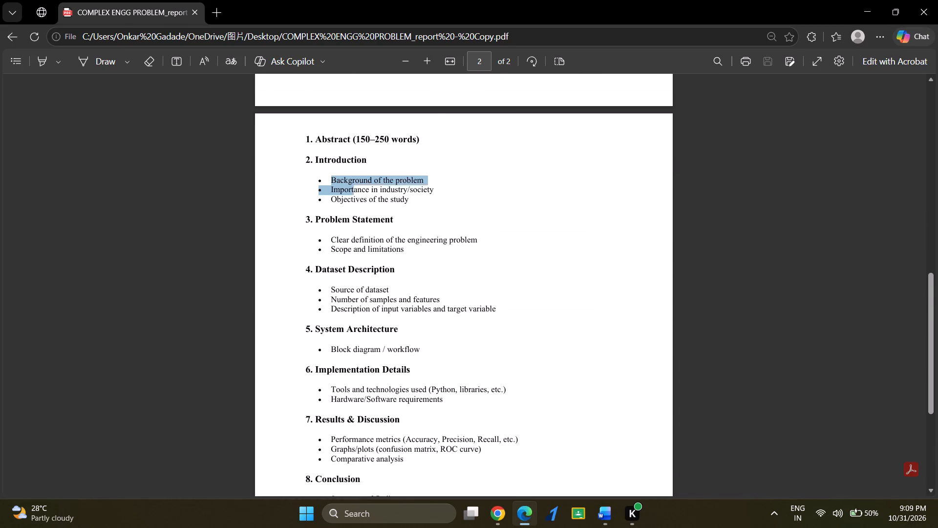
drag(364, 196, 396, 202)
click(396, 202)
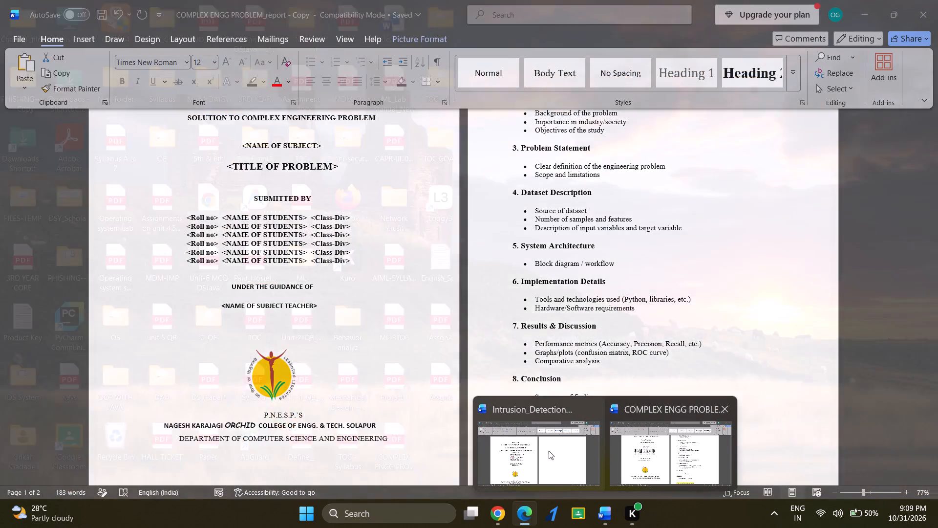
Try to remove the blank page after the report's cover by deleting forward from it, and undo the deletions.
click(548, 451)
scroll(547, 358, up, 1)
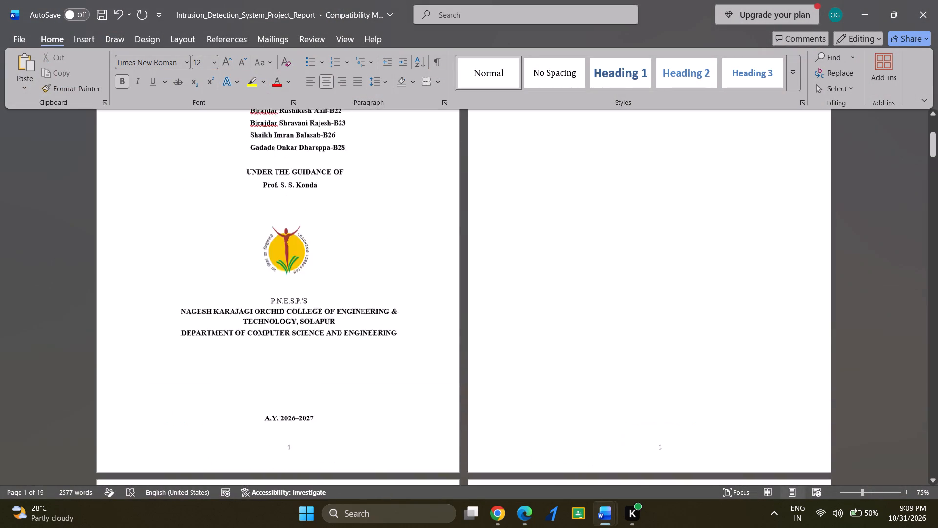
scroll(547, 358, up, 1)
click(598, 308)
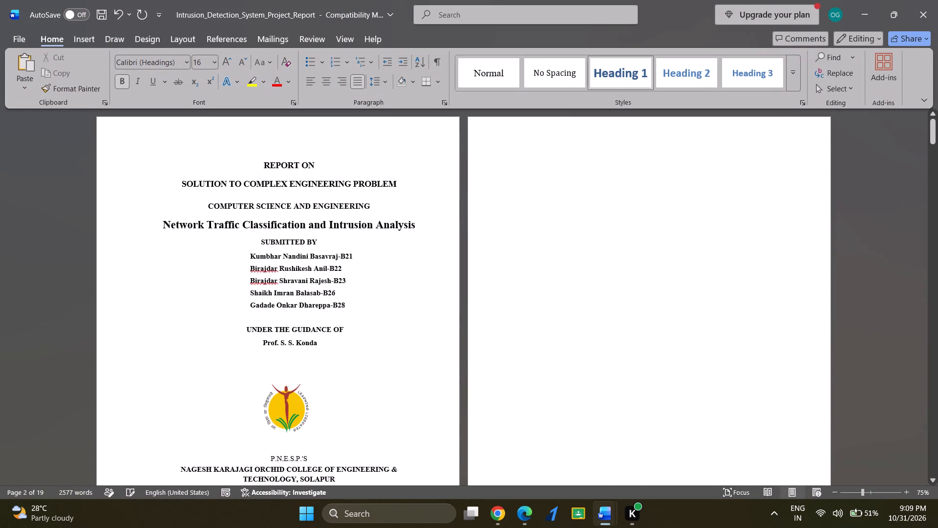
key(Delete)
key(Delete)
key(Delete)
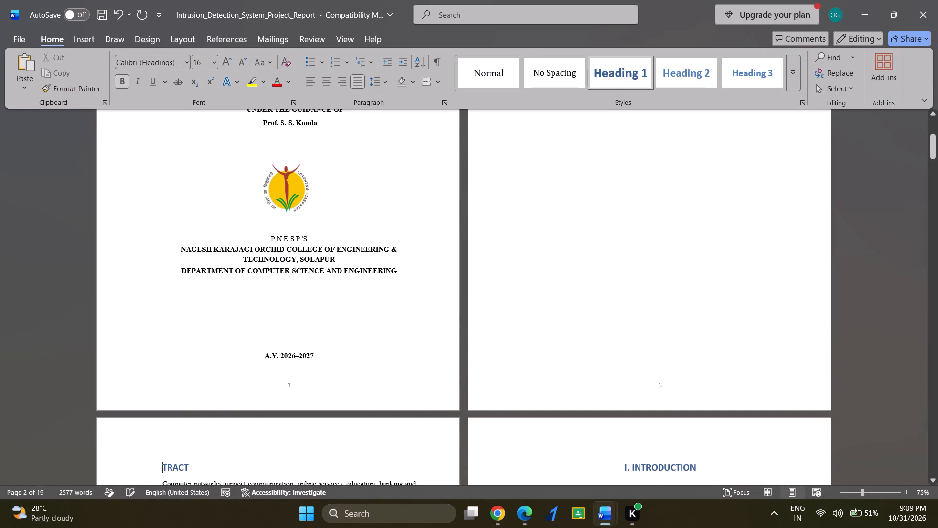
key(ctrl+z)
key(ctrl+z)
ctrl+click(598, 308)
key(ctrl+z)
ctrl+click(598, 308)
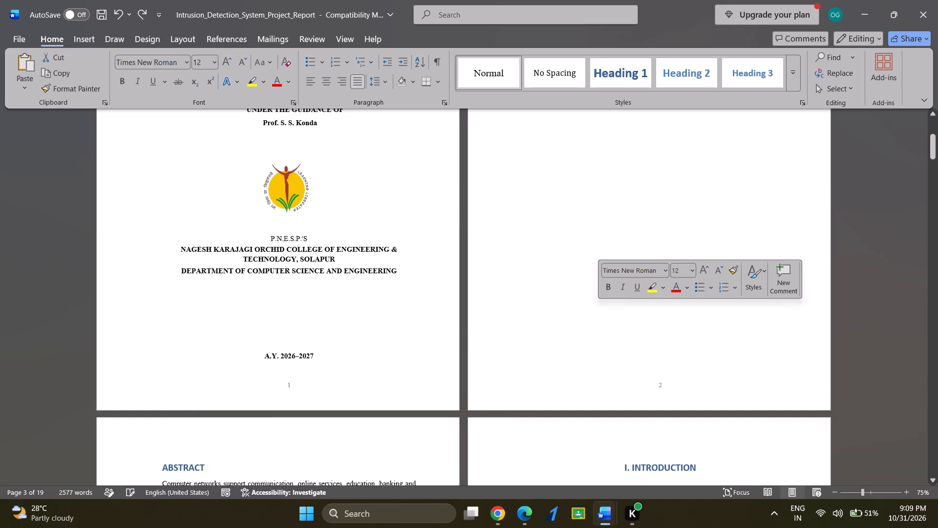
Remove the blank page before the ABSTRACT heading so the abstract follows the cover page, and centre the heading.
key(Left)
scroll(473, 387, down, 2)
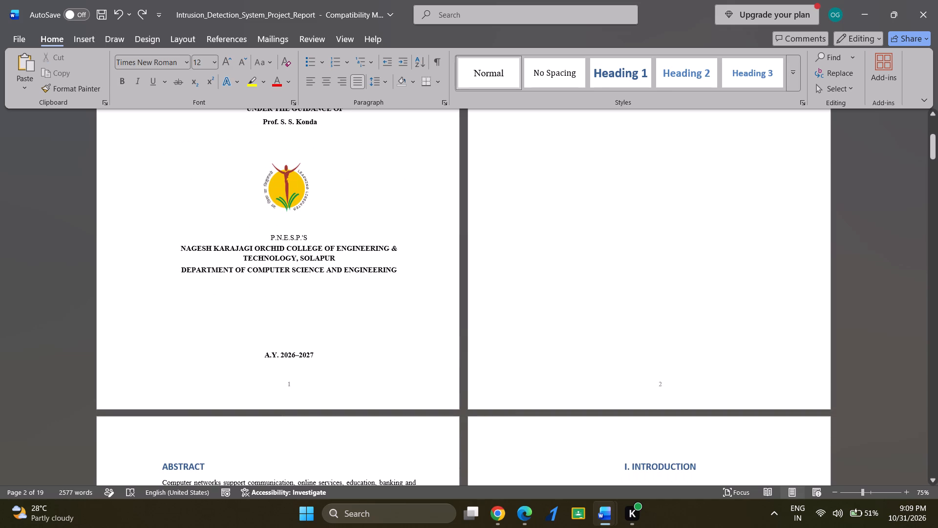
click(164, 463)
key(BackSpace)
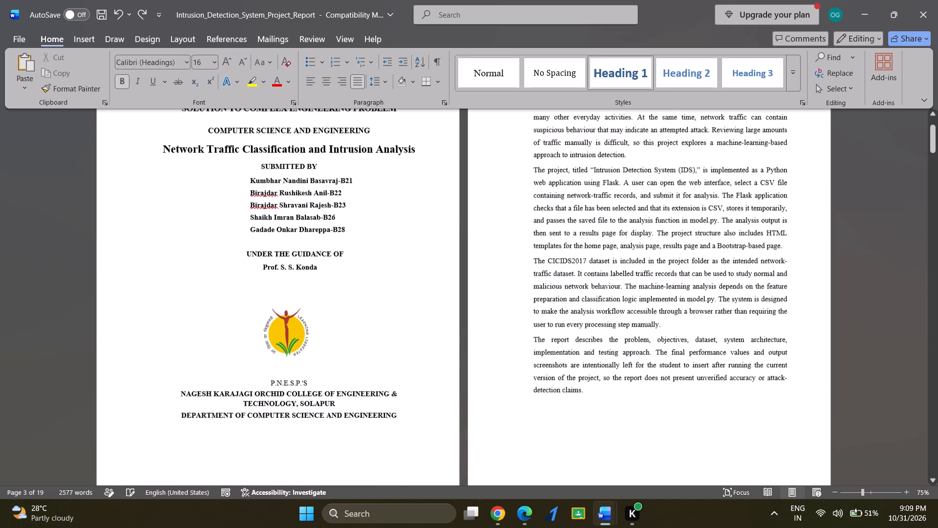
scroll(164, 463, up, 1)
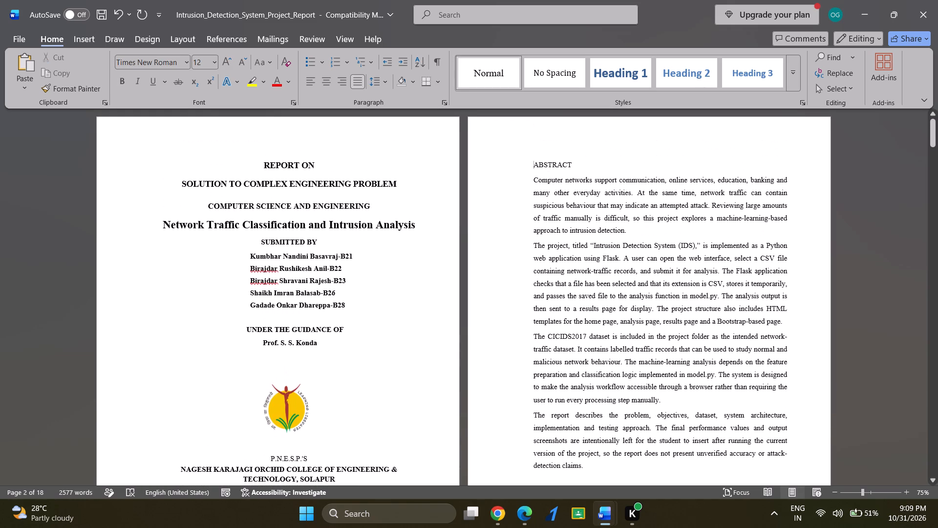
key(ctrl+e)
Open the cover page's header area above the REPORT ON line for editing.
click(164, 463)
scroll(164, 463, down, 3)
scroll(164, 463, up, 1)
scroll(164, 463, down, 1)
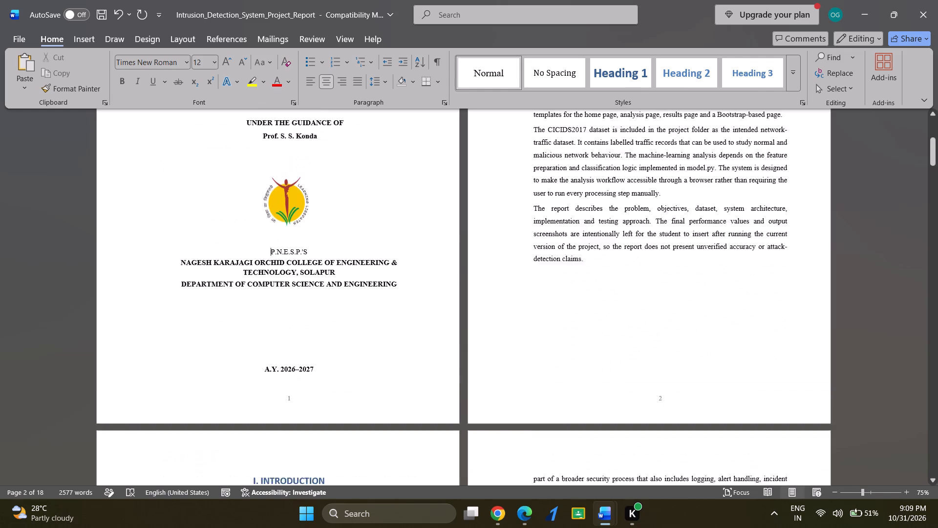
scroll(164, 463, down, 3)
scroll(164, 463, up, 8)
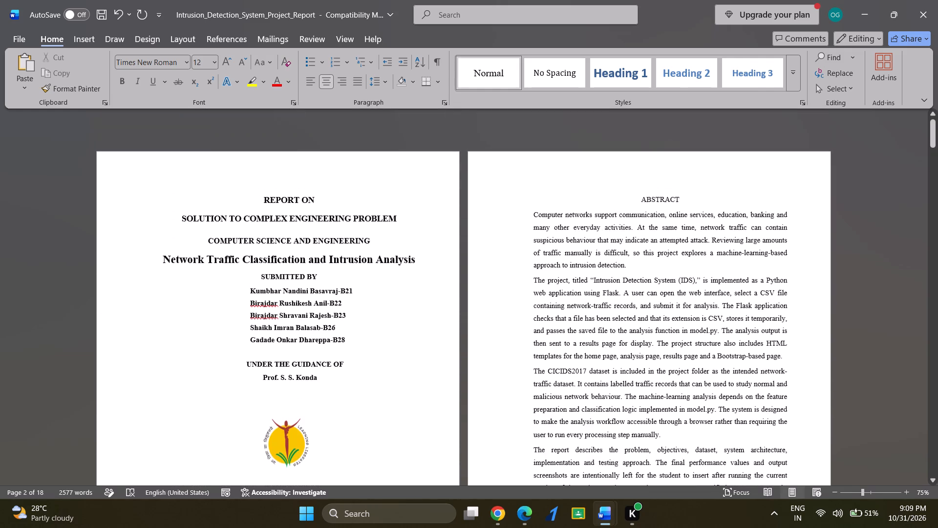
click(283, 143)
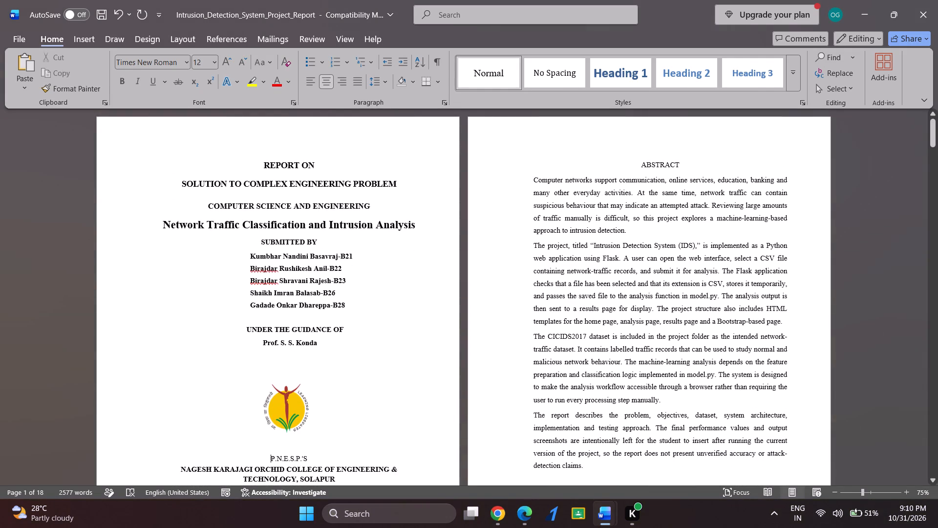
double_click(268, 137)
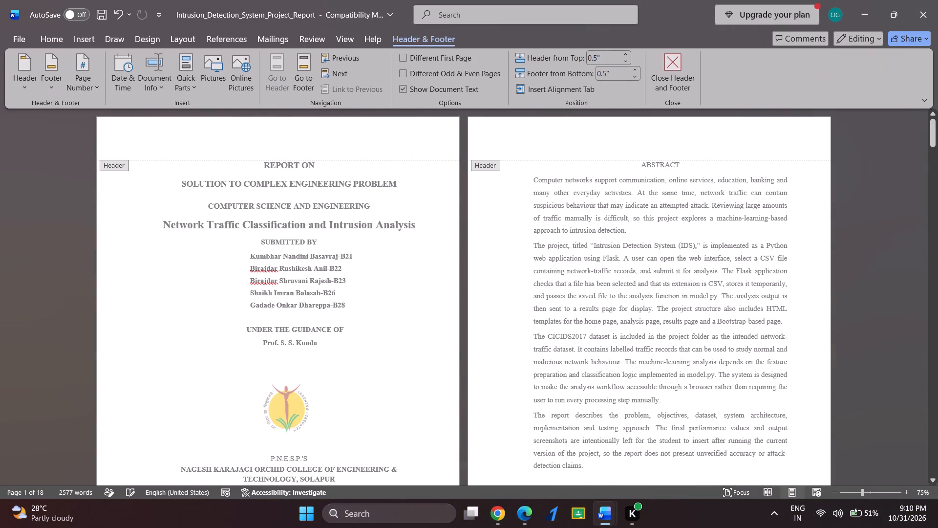
Switch to the template PDF in Microsoft Edge and examine the layout of its cover page.
click(519, 519)
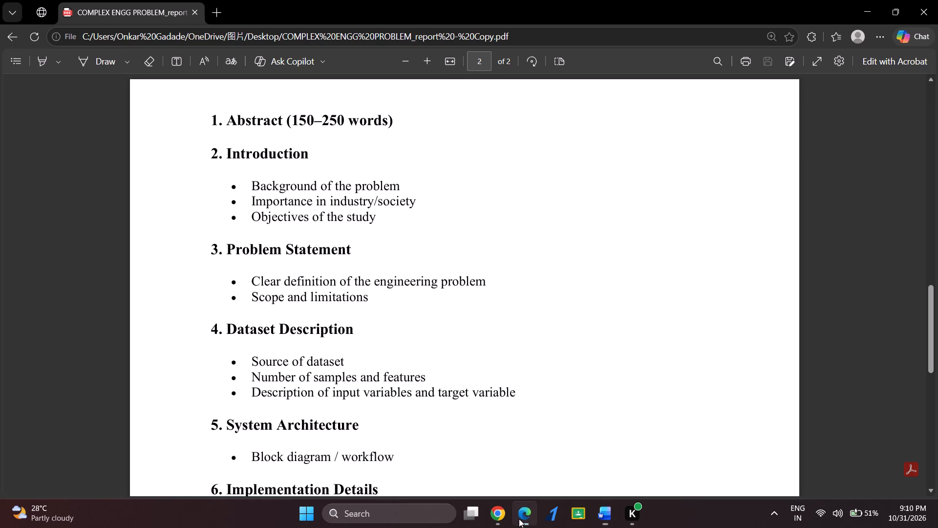
scroll(406, 324, up, 6)
scroll(406, 324, up, 15)
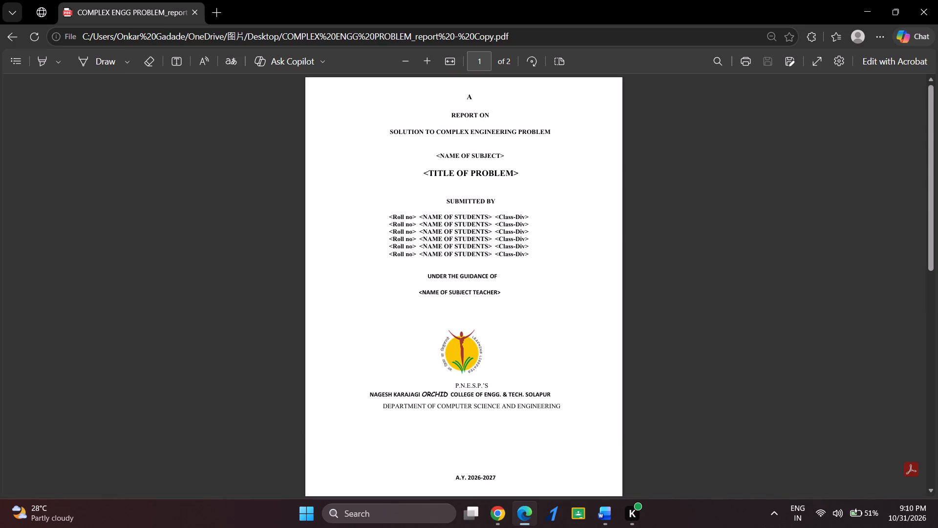
scroll(454, 180, up, 5)
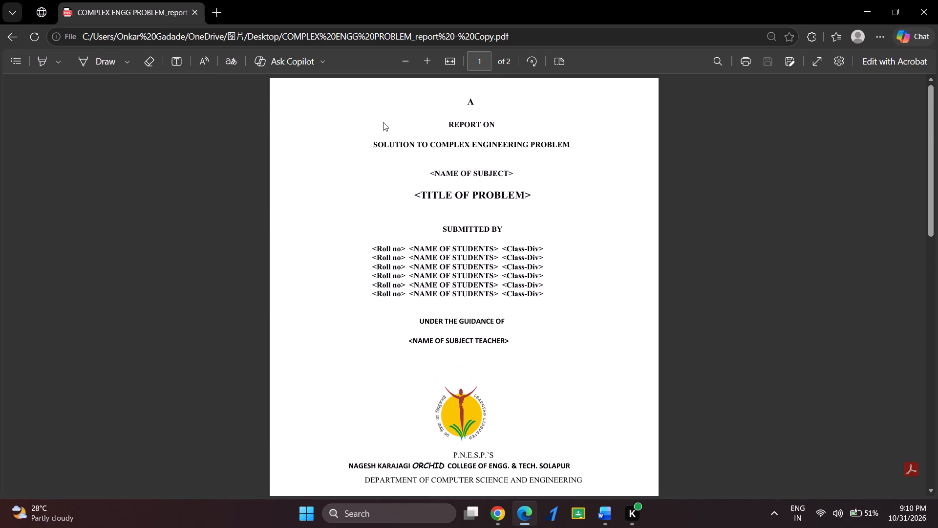
scroll(383, 122, up, 5)
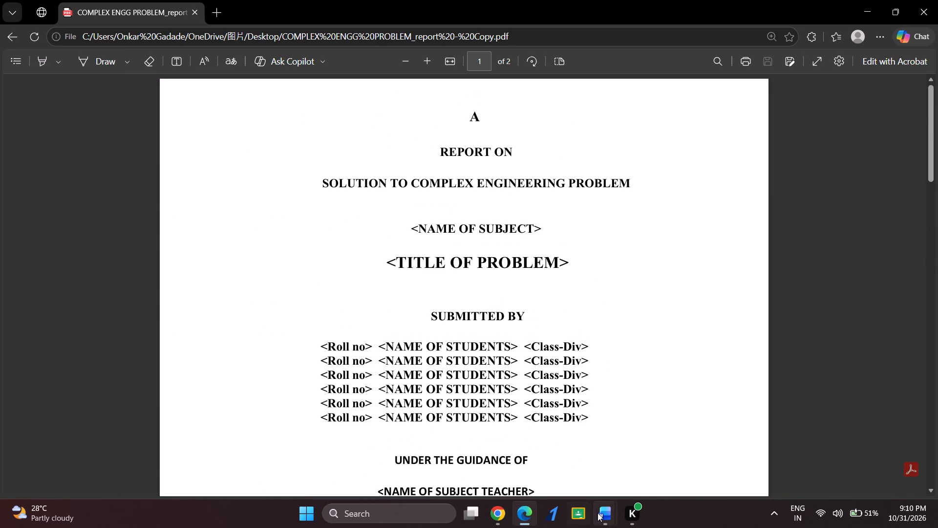
Switch to the COMPLEX ENGG PROBLEM_report template in Word and check its page margins in Page Setup.
click(597, 513)
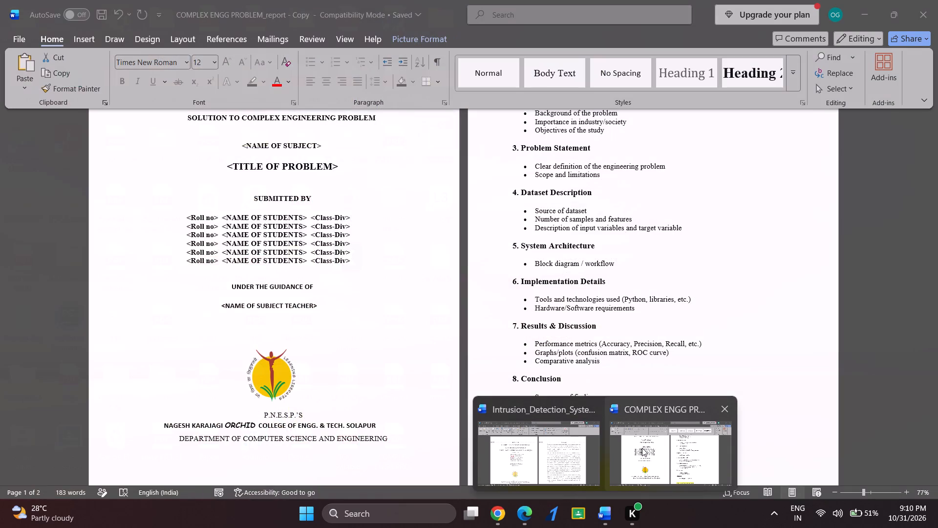
click(658, 458)
scroll(292, 226, up, 6)
click(284, 122)
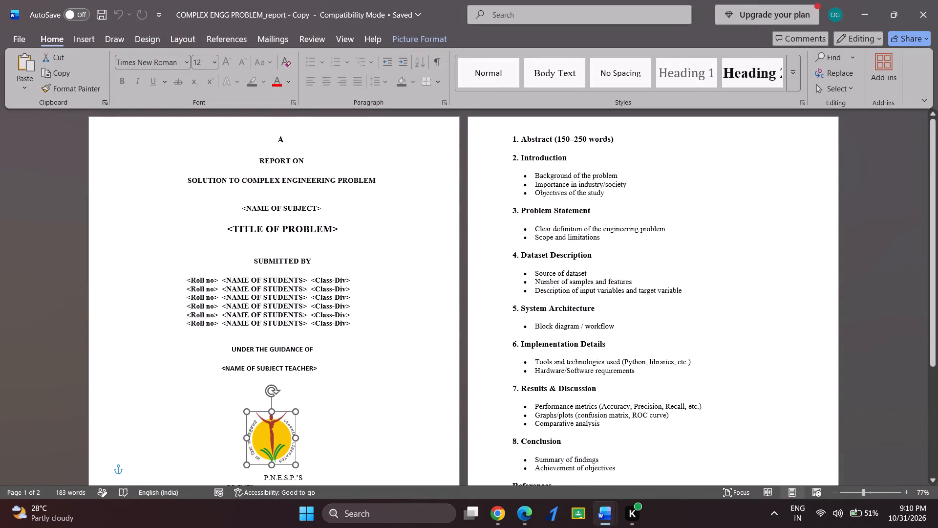
click(183, 38)
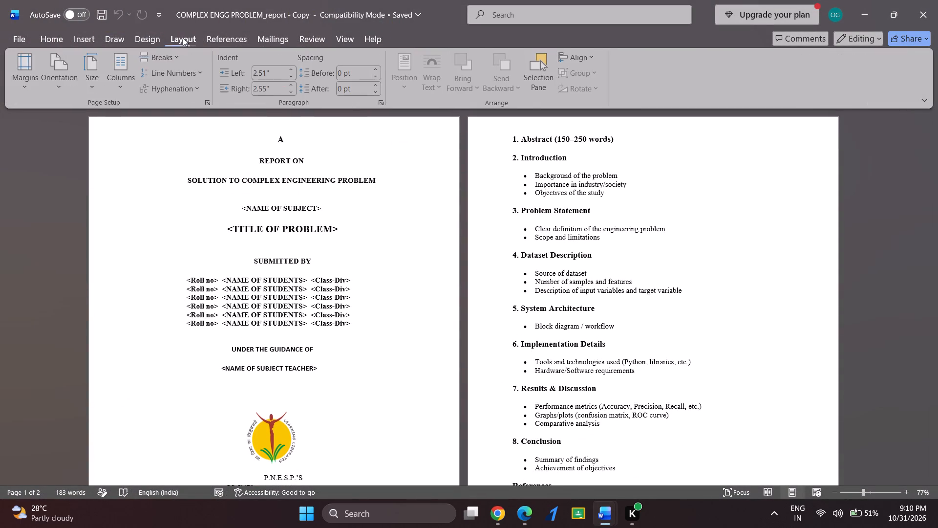
click(25, 82)
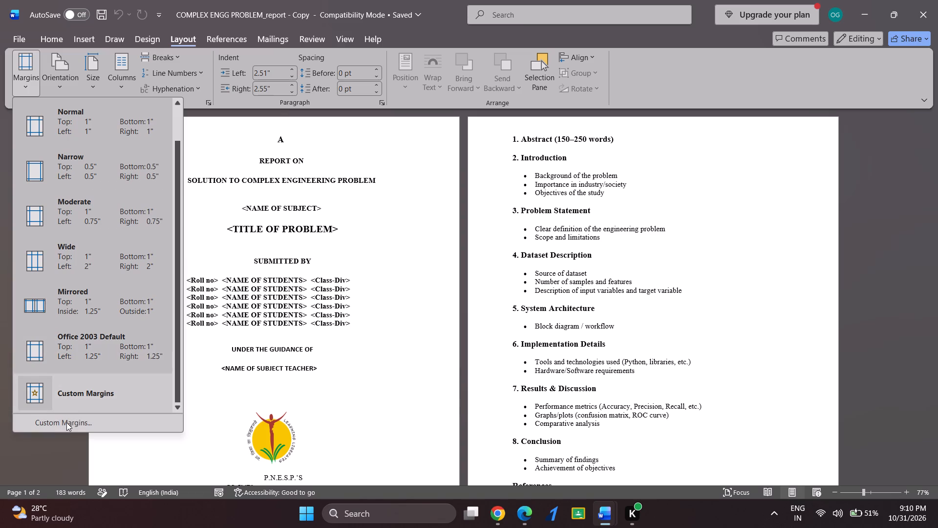
click(66, 422)
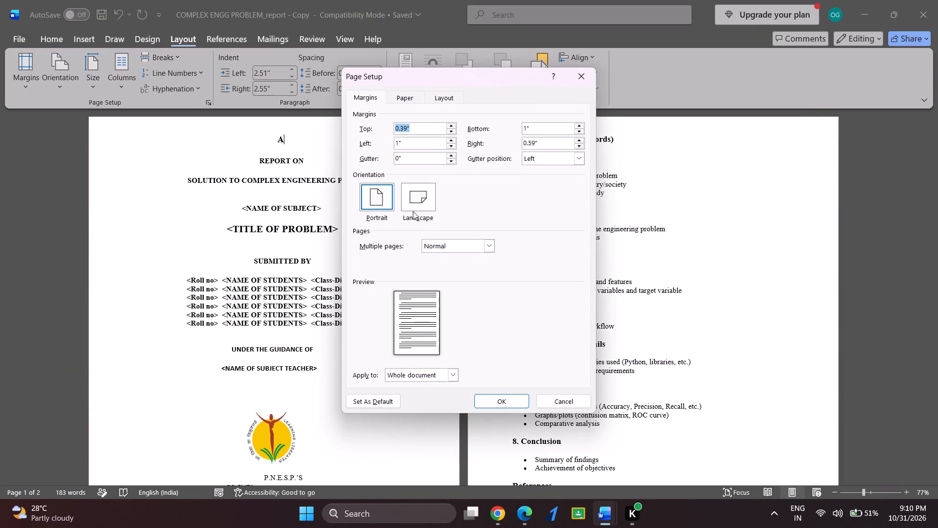
click(565, 398)
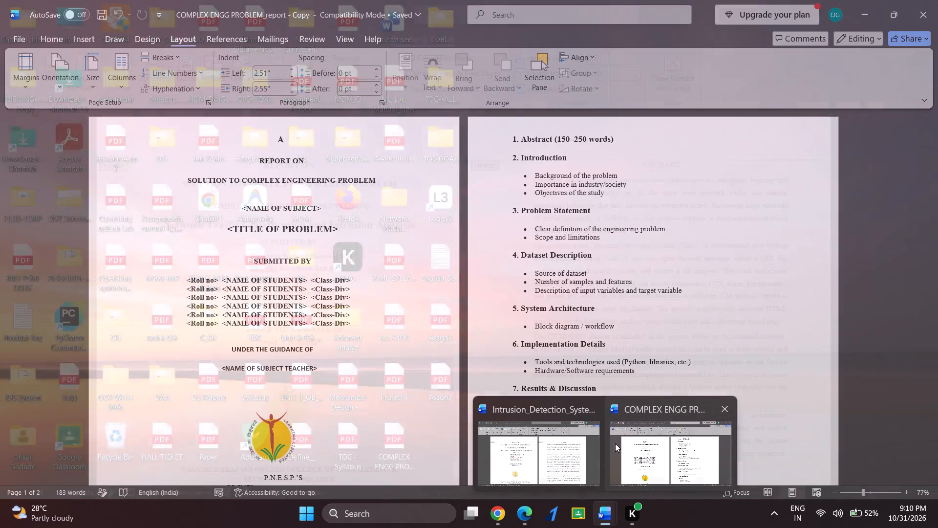
In the Intrusion Detection System report, set the top and bottom page margins to 0.7" and exit header editing.
click(567, 442)
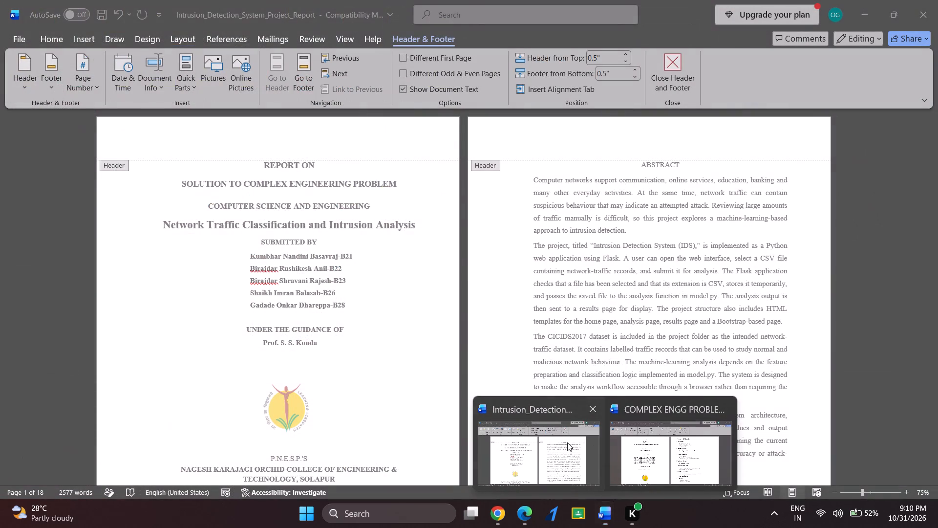
click(21, 93)
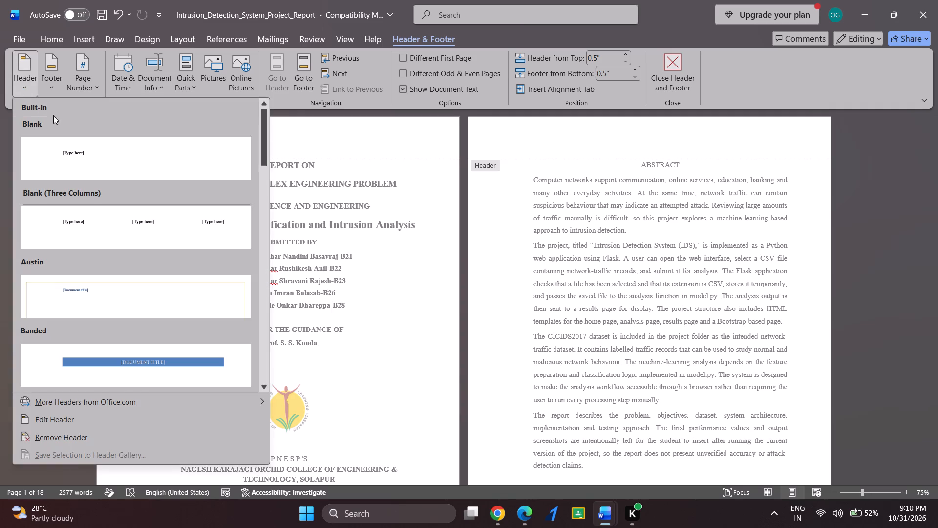
click(452, 225)
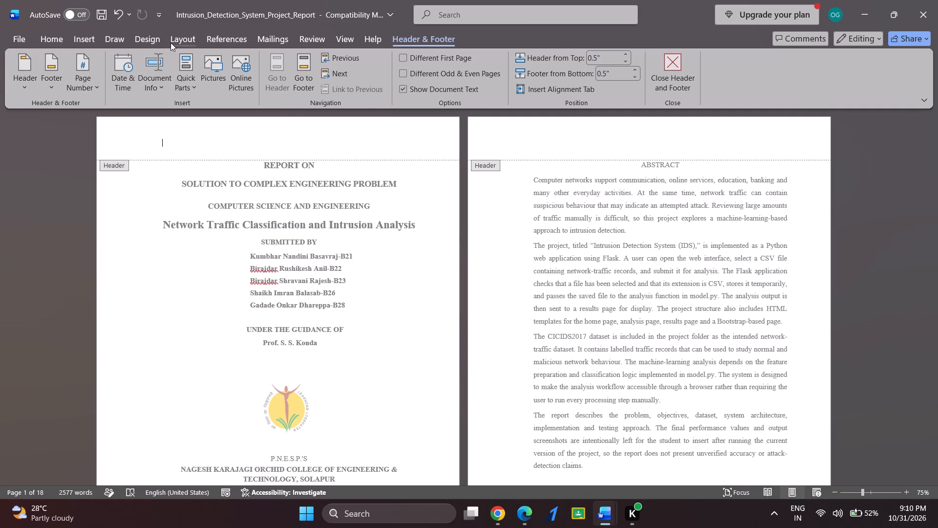
click(171, 43)
click(29, 82)
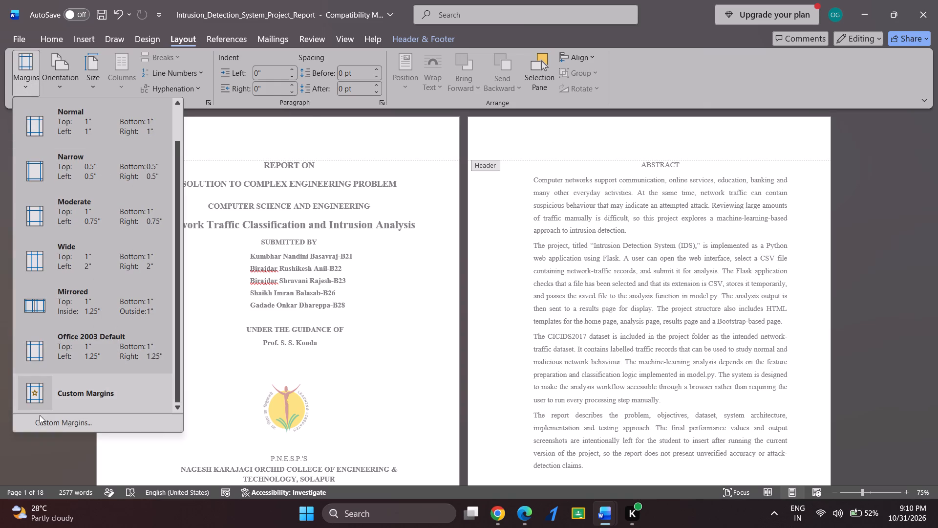
click(44, 416)
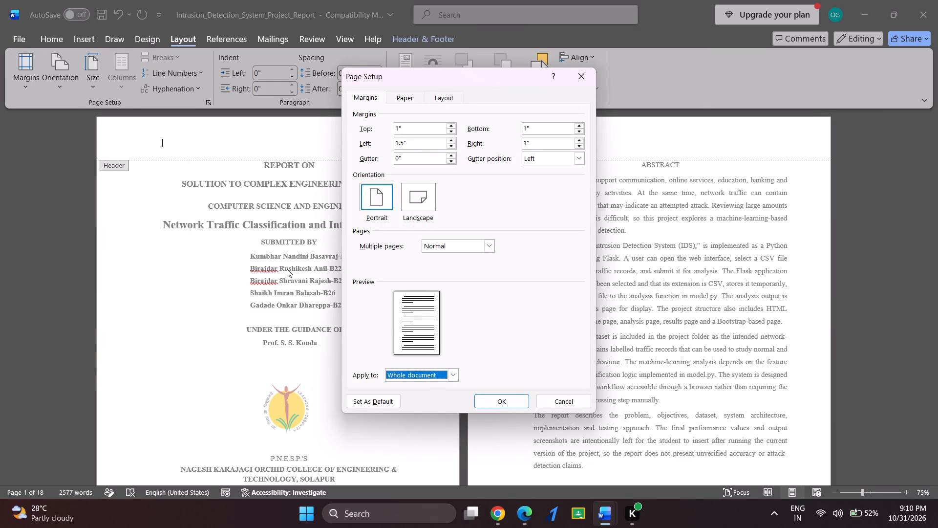
drag(405, 126, 370, 123)
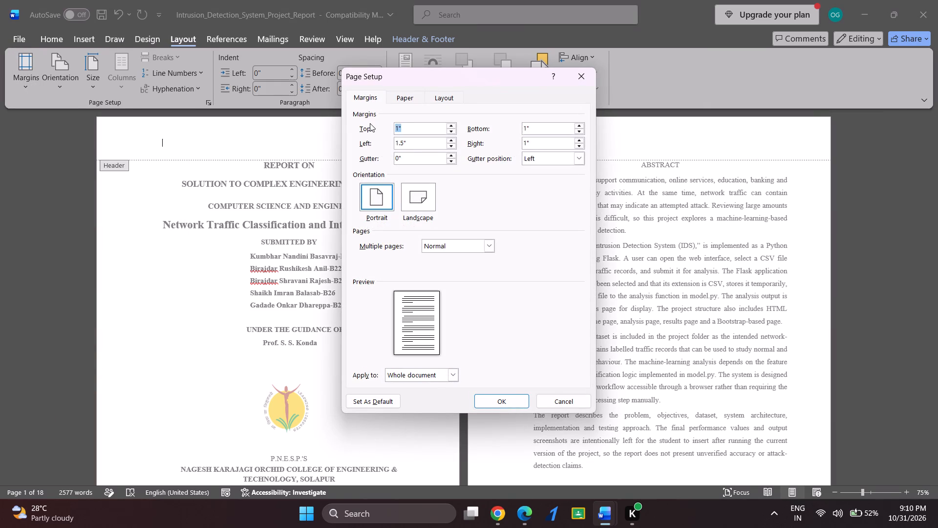
text(0.7)
drag(561, 129, 439, 132)
text(0.7)
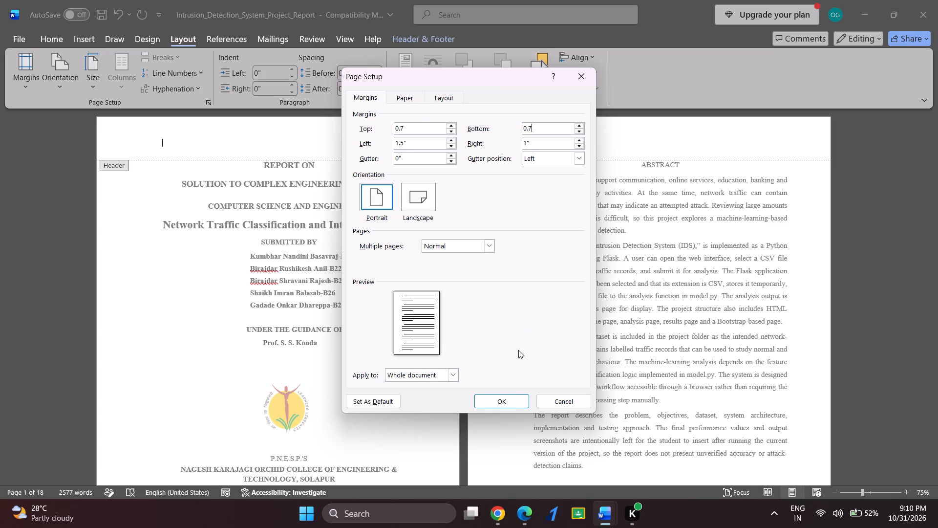
click(511, 405)
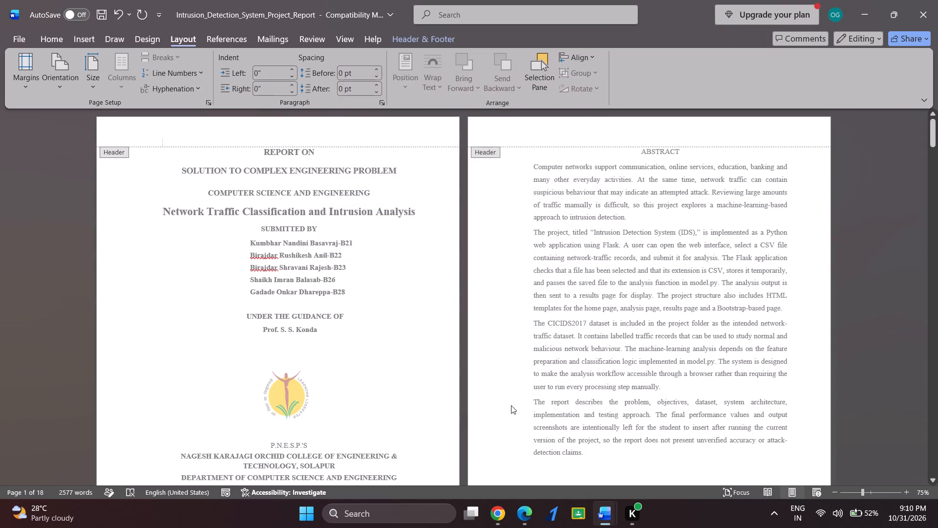
double_click(342, 248)
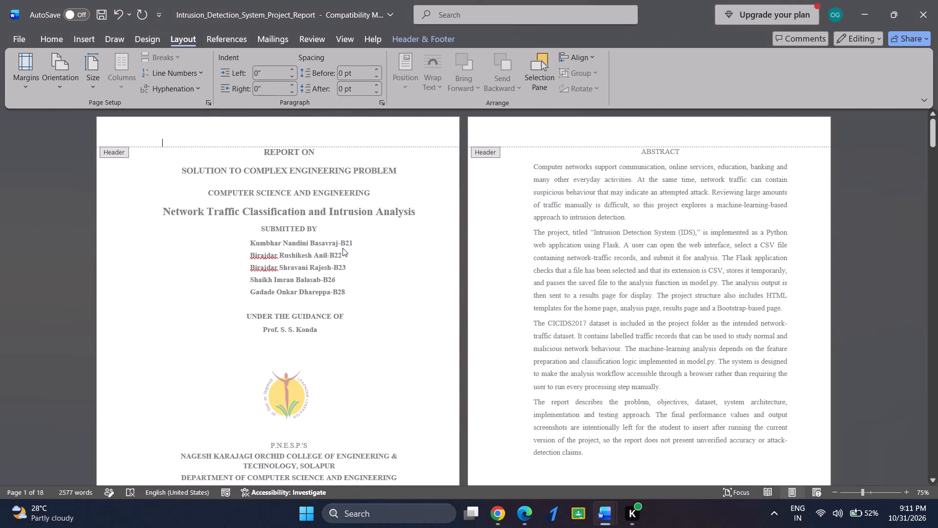
click(286, 143)
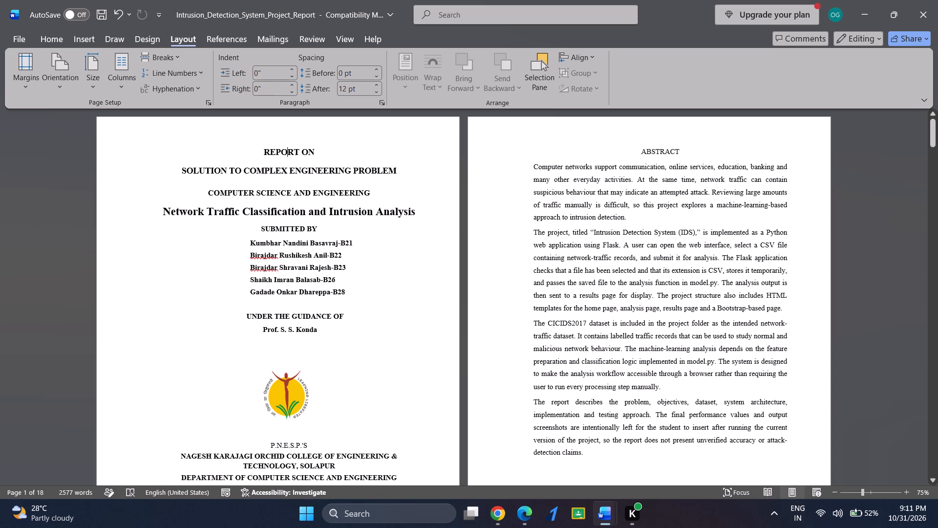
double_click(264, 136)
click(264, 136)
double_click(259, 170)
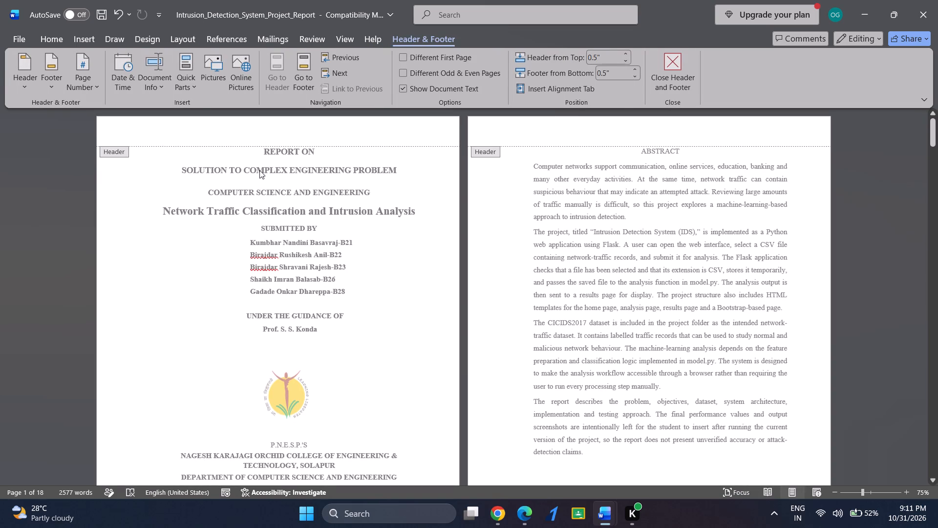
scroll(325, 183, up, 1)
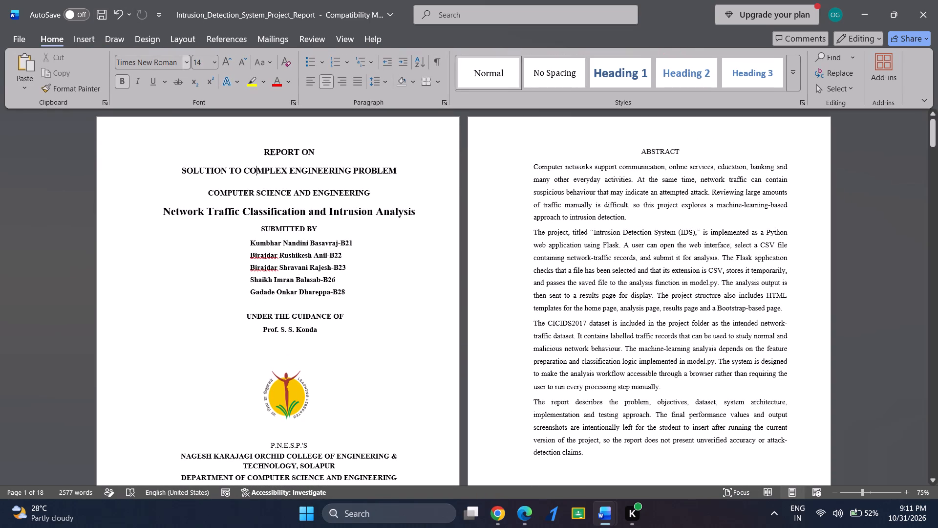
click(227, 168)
Select the entire report and set its left page margin to 1".
key(ctrl+a)
double_click(169, 34)
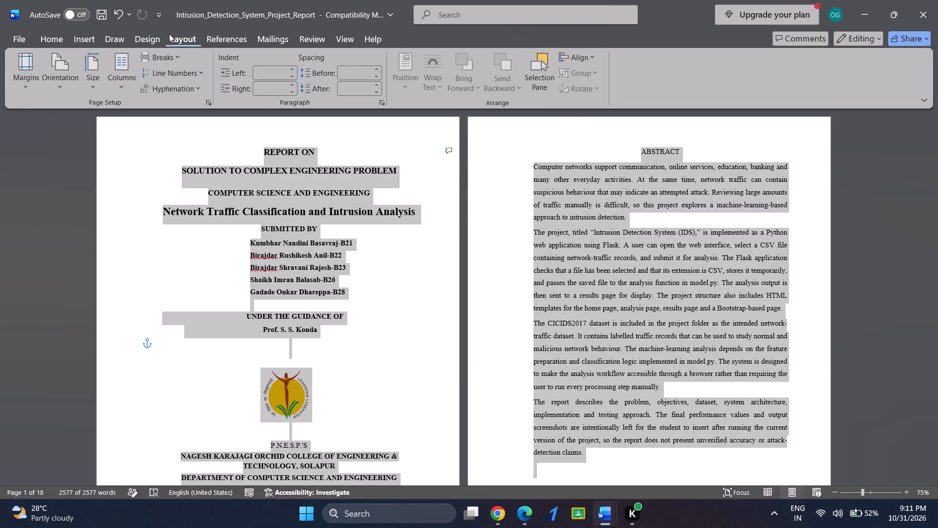
click(18, 92)
click(76, 426)
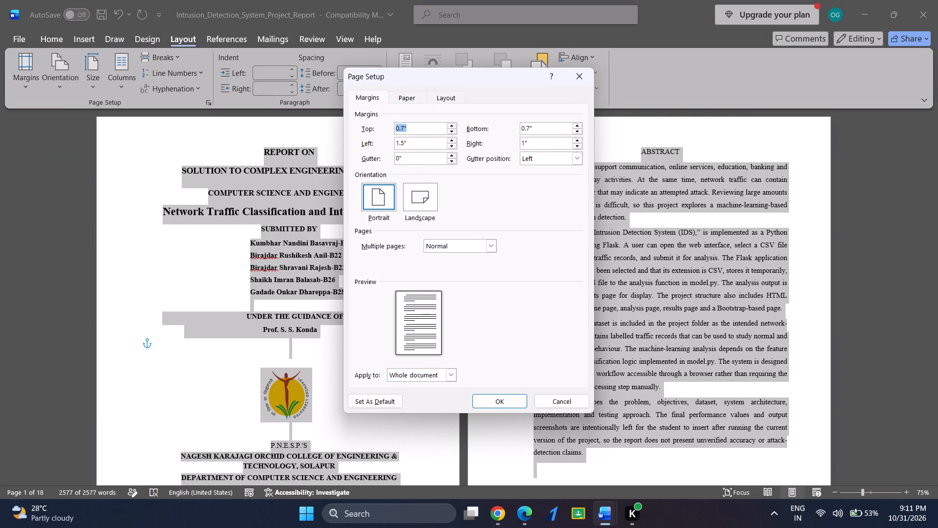
drag(415, 139, 367, 131)
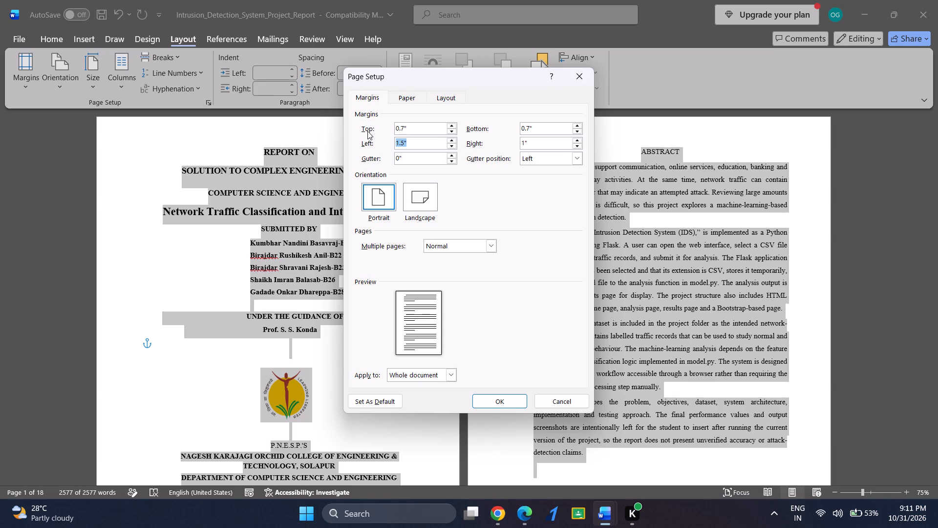
key(1)
text(.2)
key(BackSpace)
key(BackSpace)
click(426, 129)
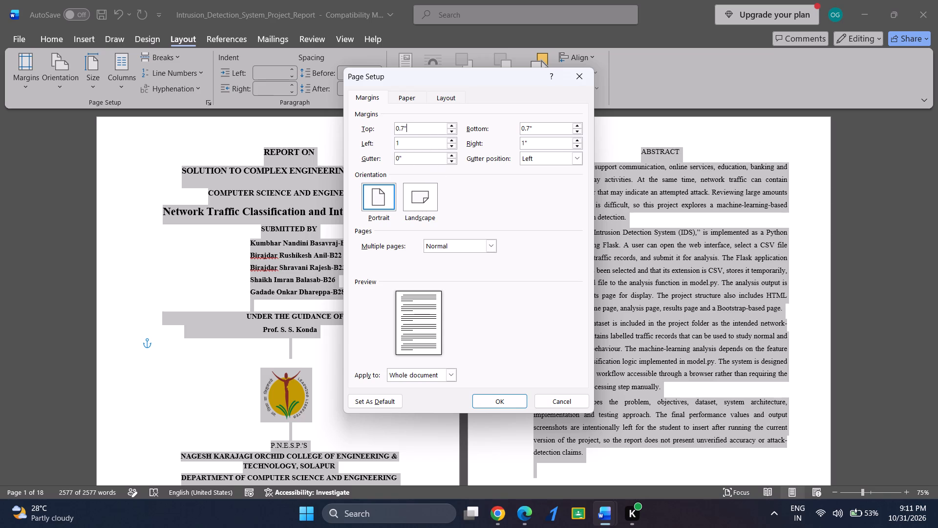
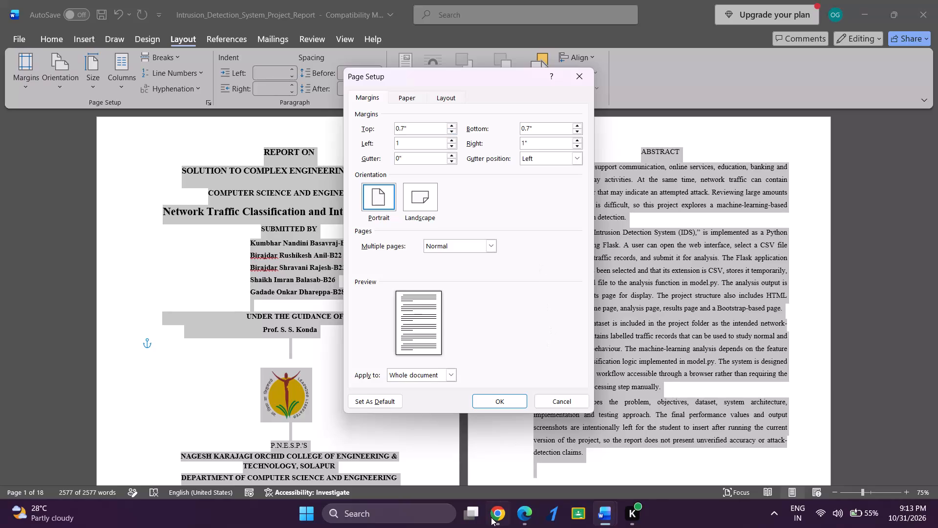
Switch to the template PDF in Microsoft Edge and examine the required section headings, their sub-points and the note at the end.
click(522, 515)
scroll(426, 307, down, 5)
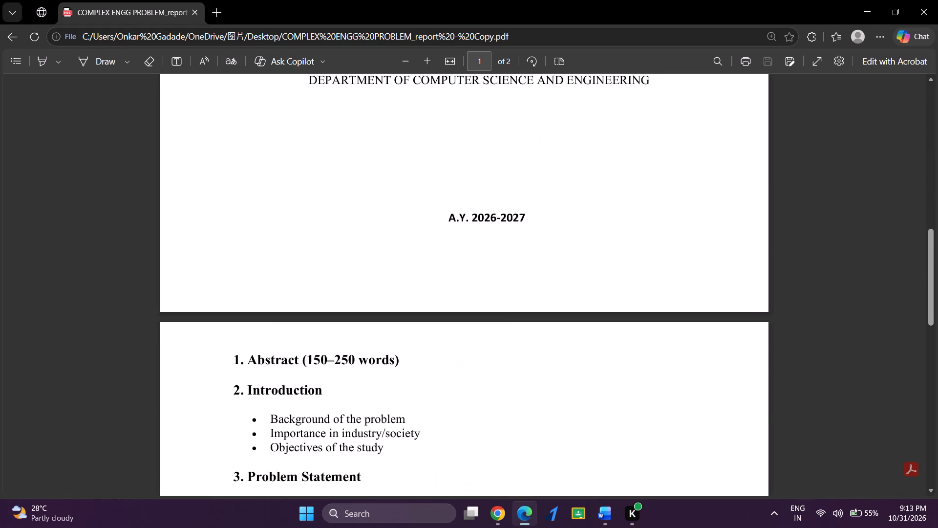
scroll(426, 307, down, 6)
scroll(426, 307, up, 6)
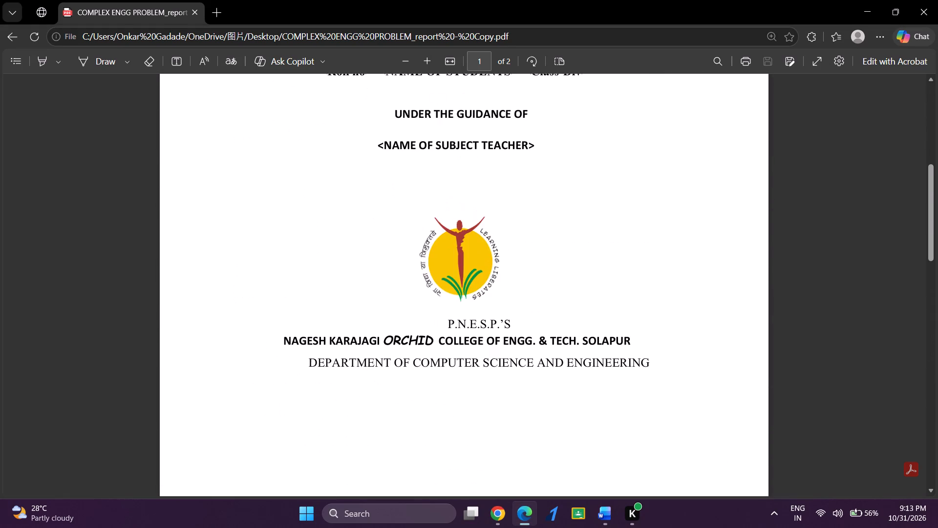
scroll(426, 307, down, 7)
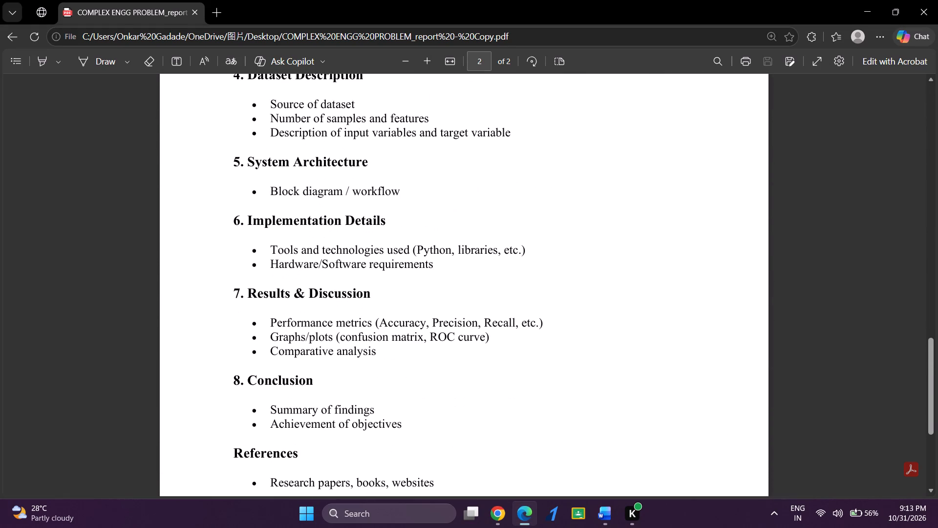
scroll(426, 307, down, 1)
scroll(374, 341, down, 1)
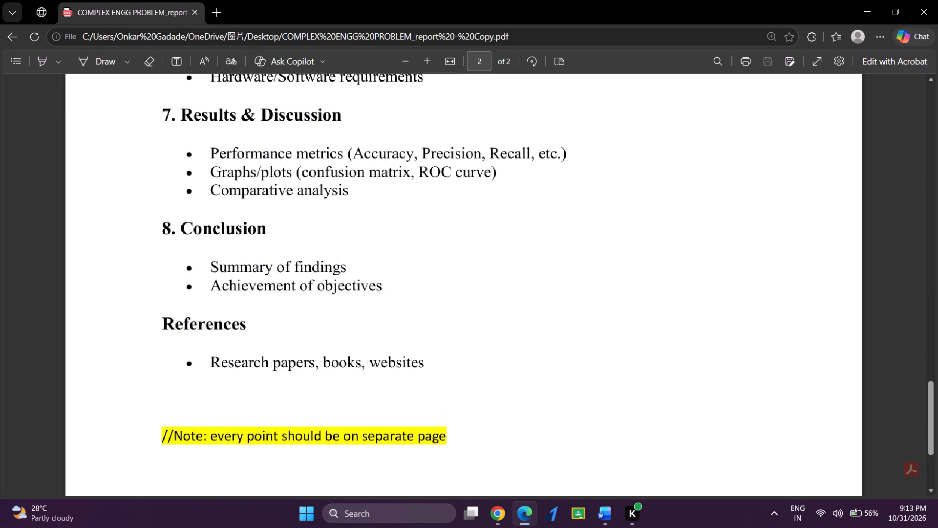
scroll(358, 305, up, 5)
drag(337, 231, 135, 211)
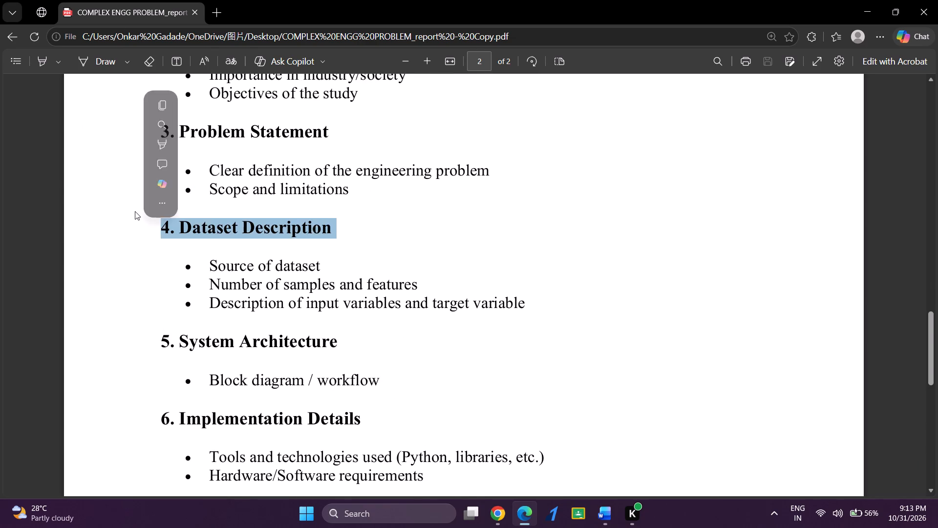
click(135, 211)
scroll(188, 178, up, 1)
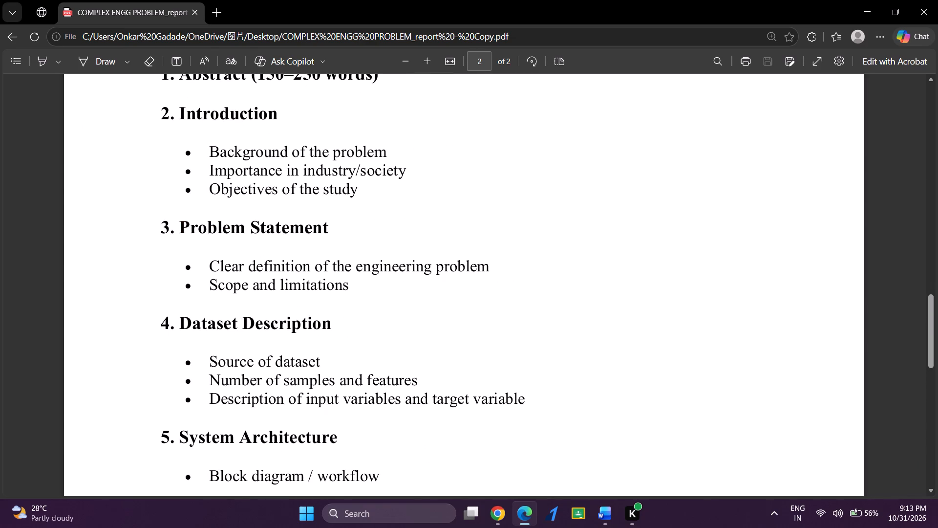
scroll(481, 403, down, 1)
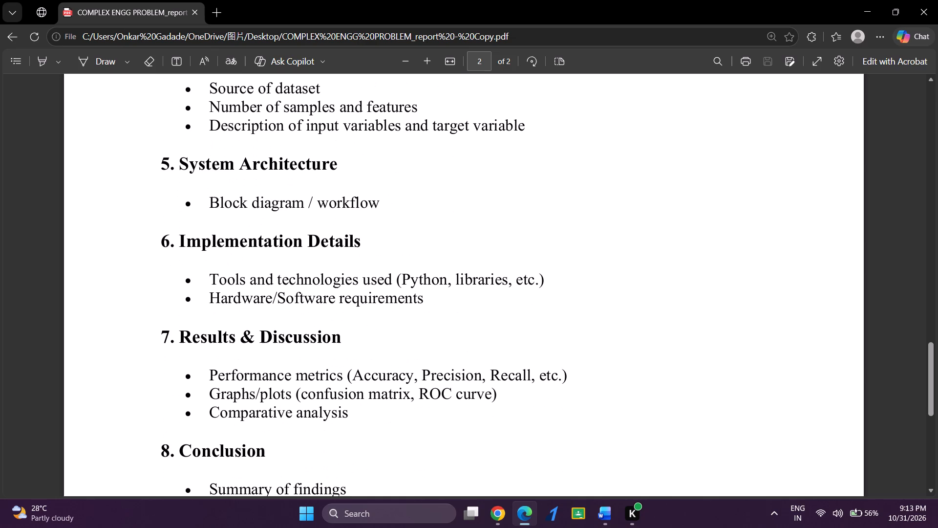
scroll(481, 403, down, 1)
right_click(481, 403)
click(243, 175)
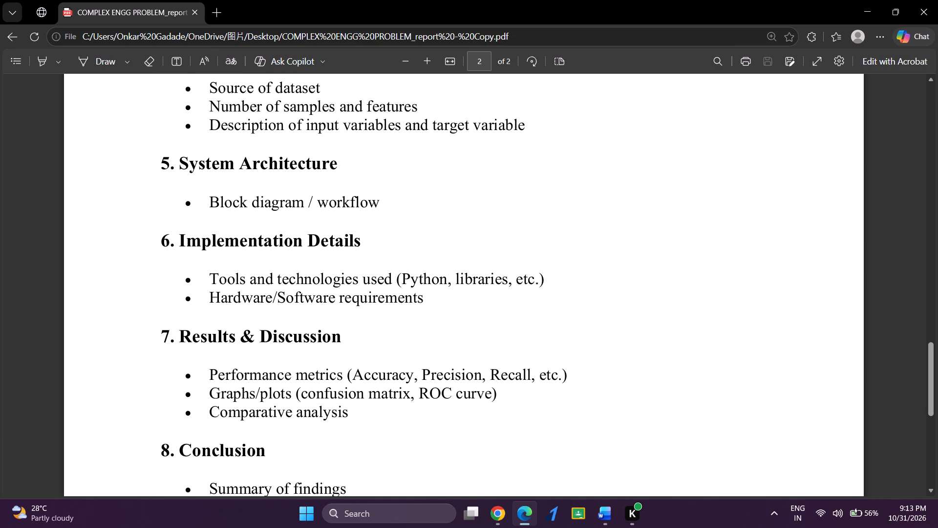
scroll(254, 317, down, 1)
drag(204, 342, 346, 403)
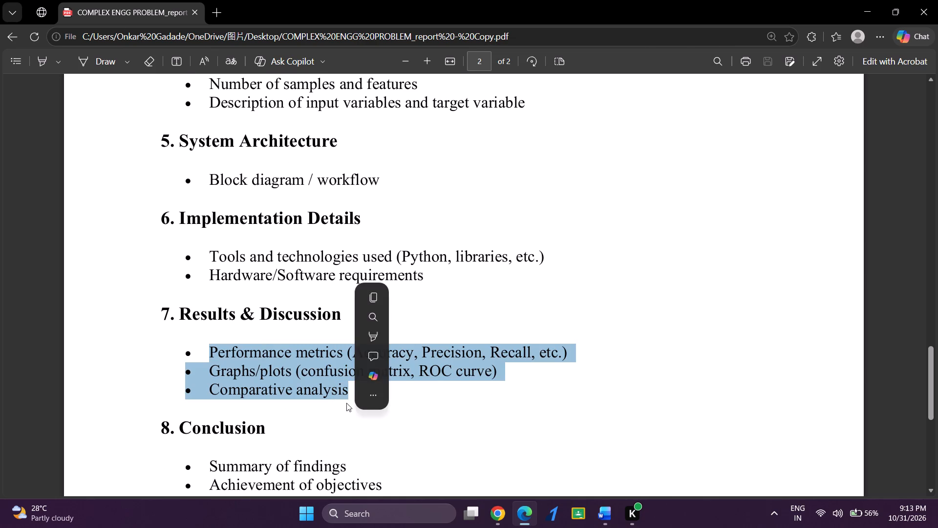
click(346, 403)
scroll(346, 403, down, 1)
drag(391, 390, 128, 350)
click(128, 350)
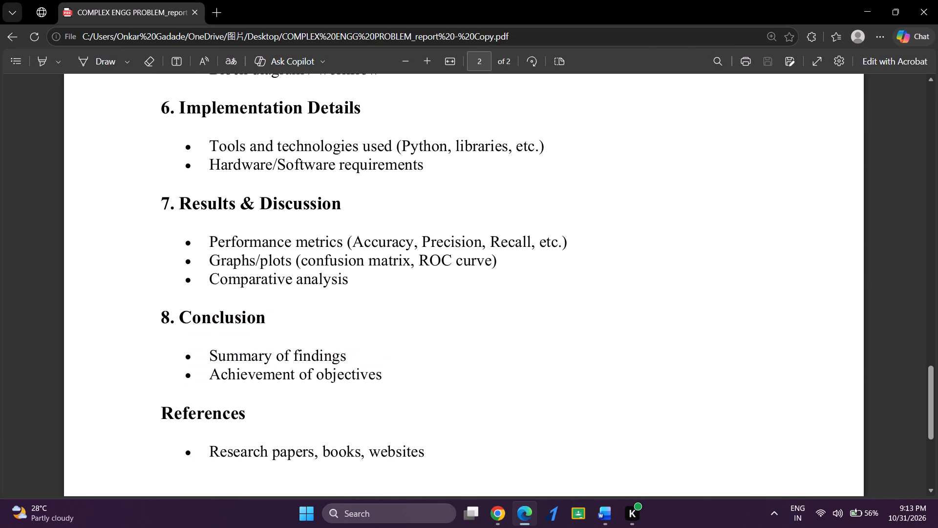
Switch to Chrome and raise the screen brightness to nearly maximum.
click(503, 517)
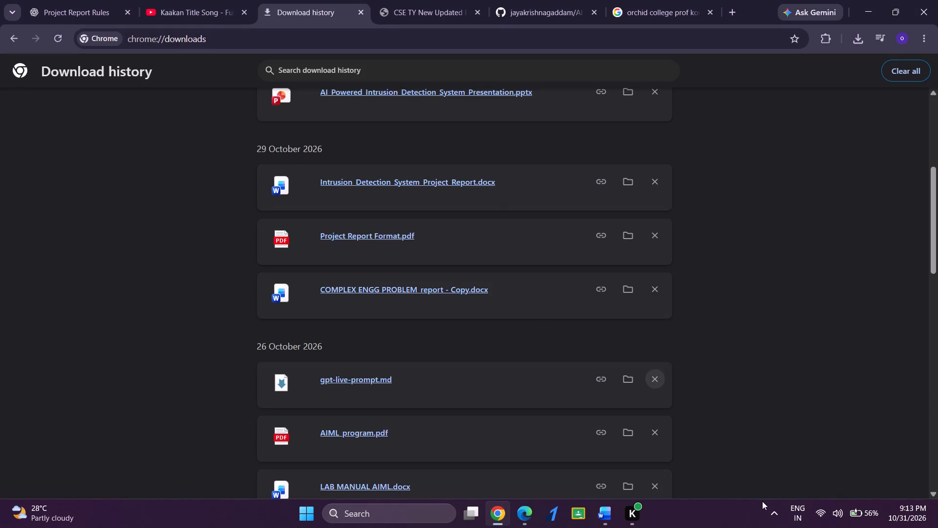
click(812, 516)
click(854, 502)
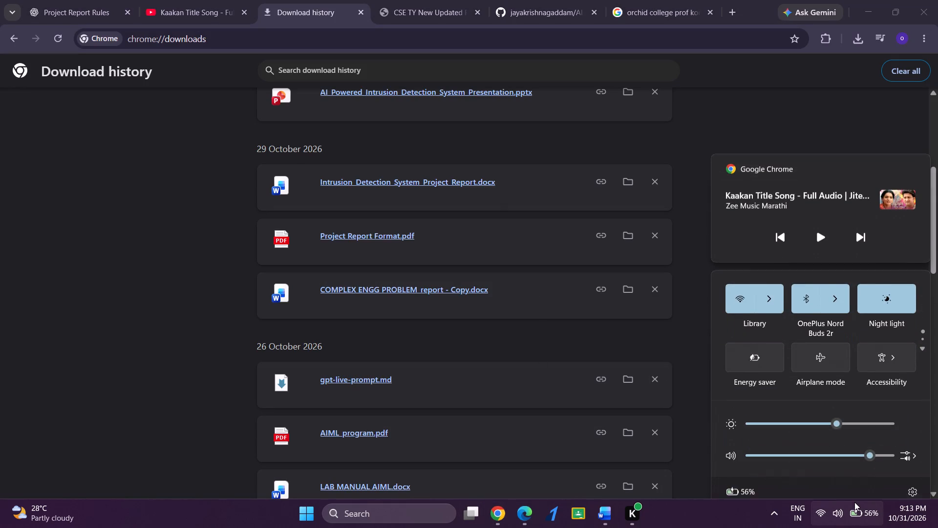
drag(873, 407, 906, 410)
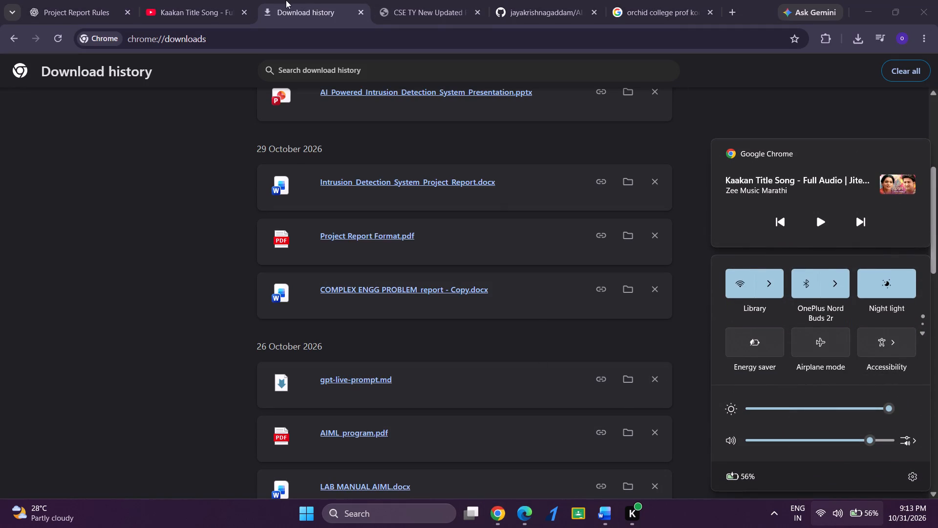
Close the YouTube song tab in Chrome.
click(604, 514)
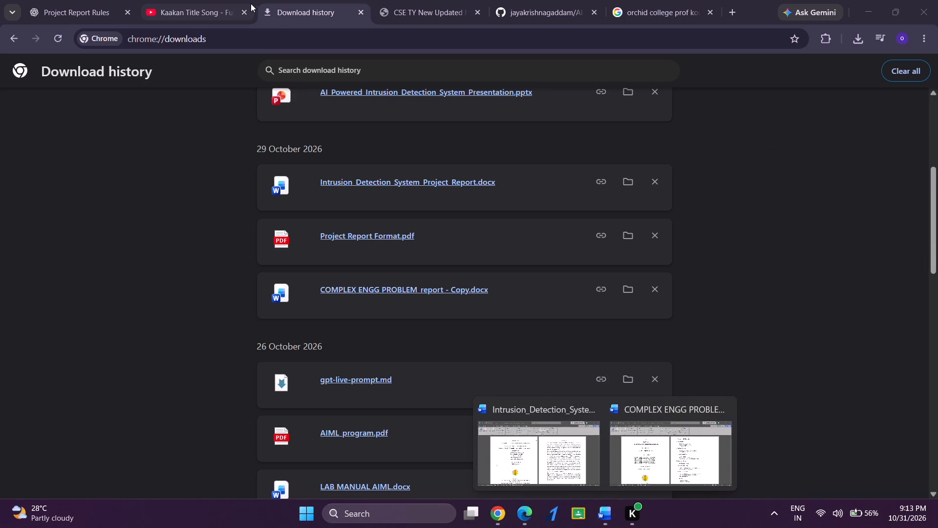
click(247, 10)
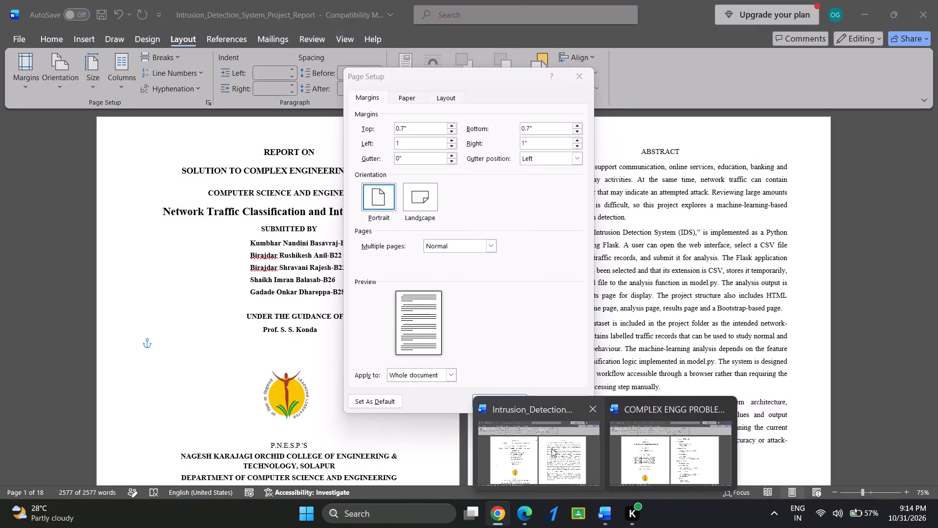
Return to the Intrusion Detection System report in Word and set the top and bottom page margins to 0.5" for the whole document.
click(554, 449)
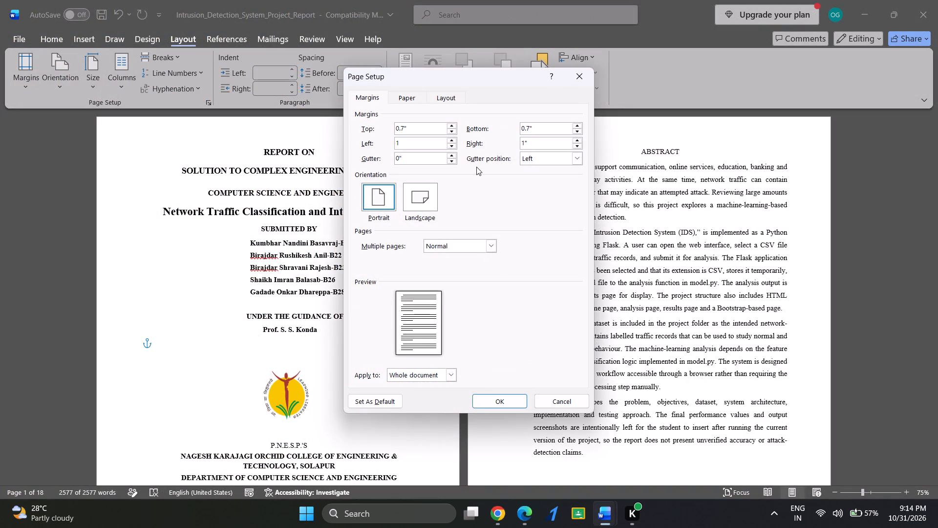
click(529, 126)
click(402, 132)
key(Right)
key(BackSpace)
key(5)
key(Right)
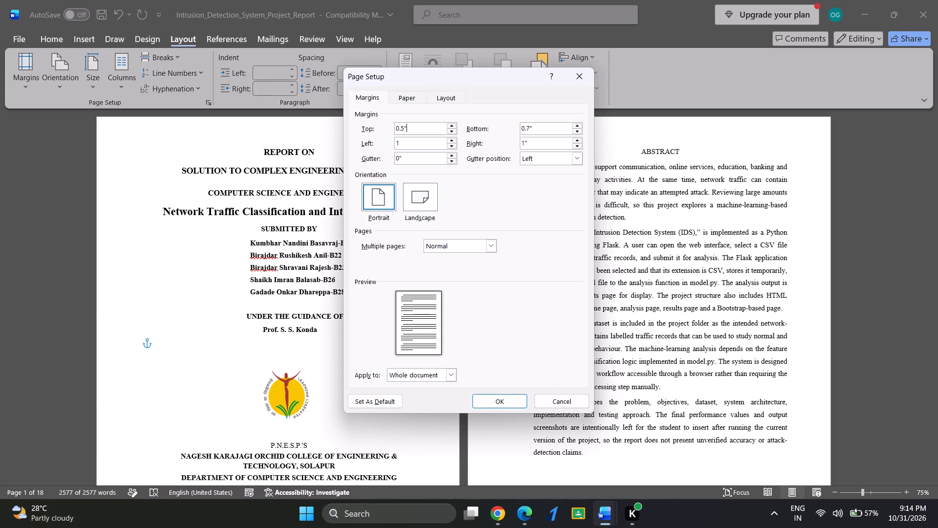
click(532, 124)
key(Left)
key(BackSpace)
key(5)
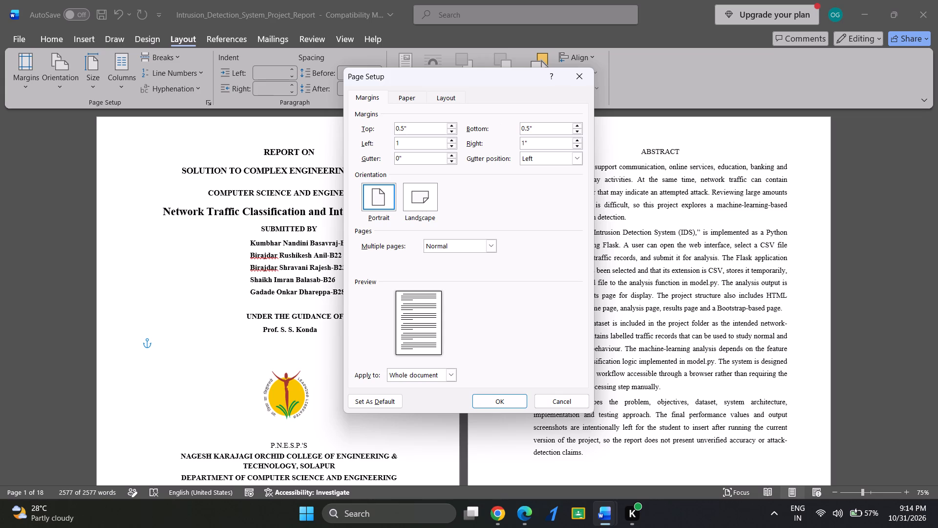
click(499, 398)
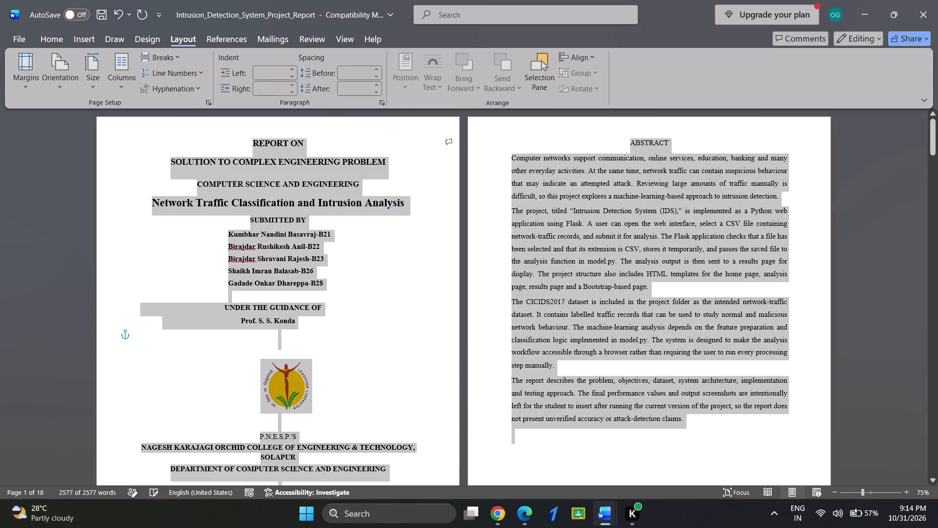
Move the college logo on the cover page slightly up and to the left, closer beneath the guide's name.
click(321, 264)
scroll(294, 223, up, 1)
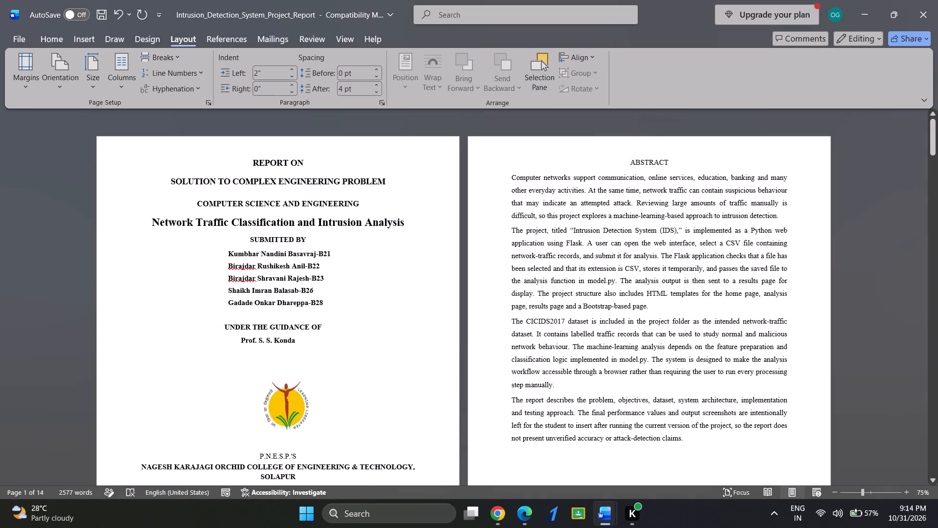
scroll(294, 223, up, 2)
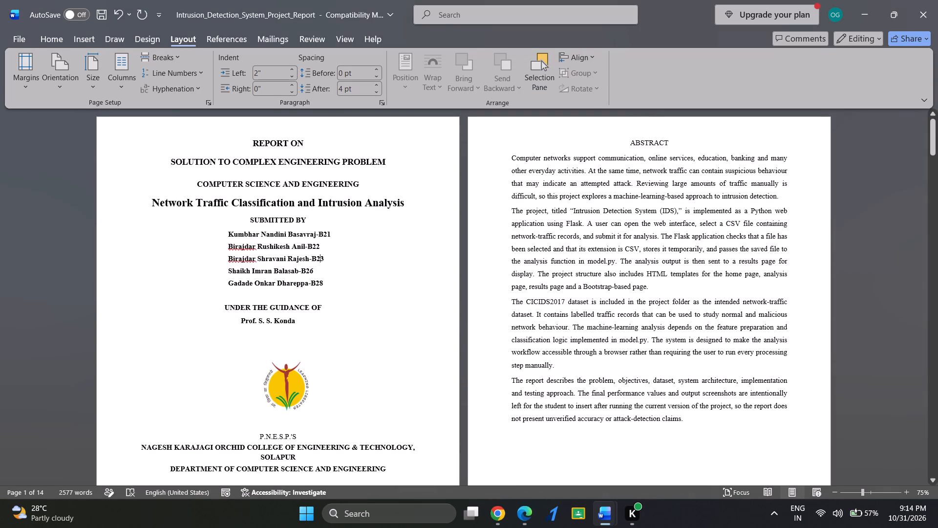
scroll(277, 138, up, 5)
scroll(416, 142, down, 1)
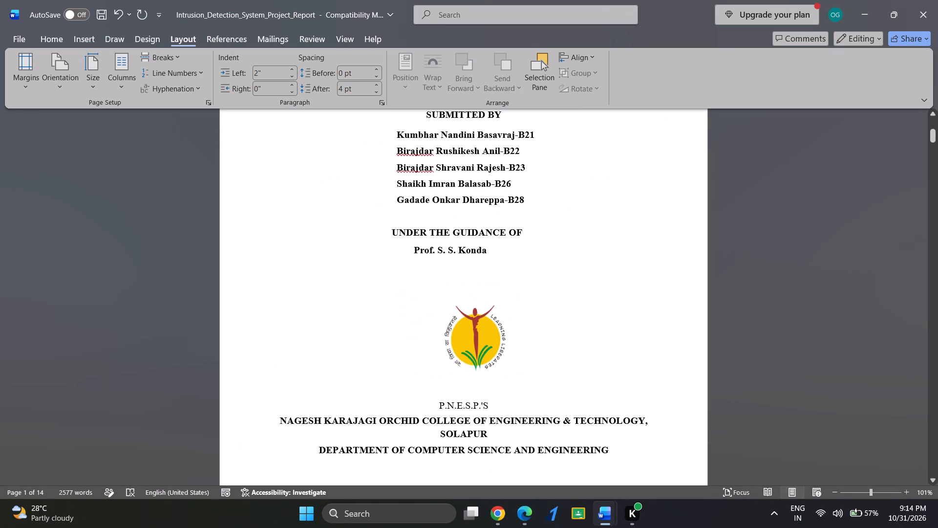
scroll(416, 142, down, 1)
drag(488, 371, 484, 371)
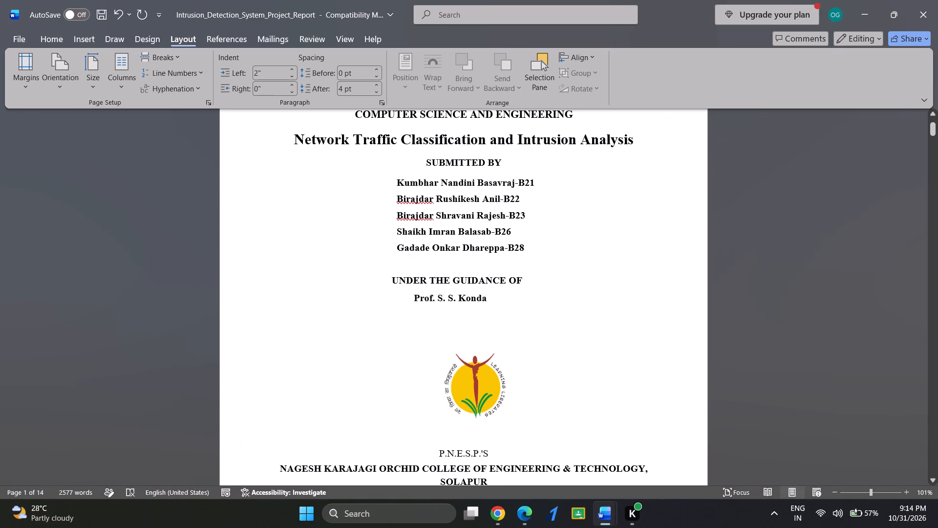
drag(484, 371, 469, 356)
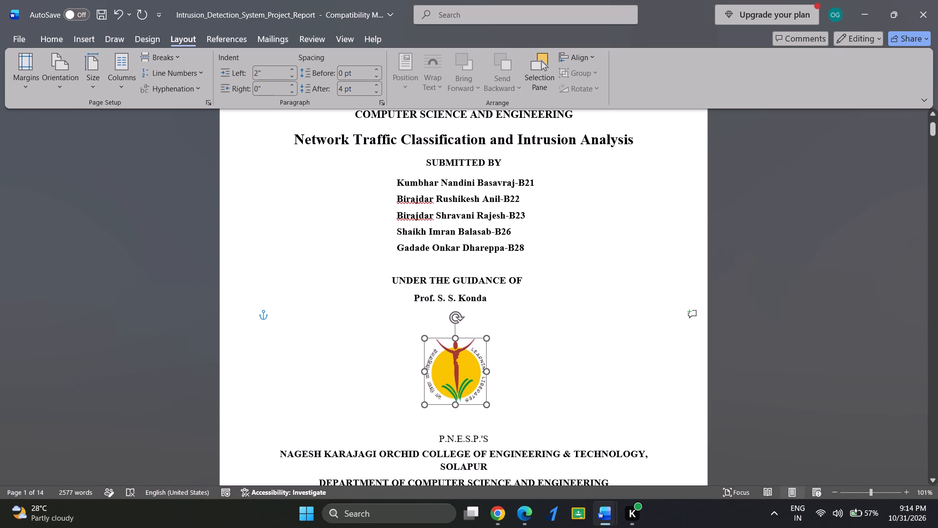
drag(469, 356, 469, 349)
Remove the extra blank space between the college logo and the P.N.E.S.P.'S line on the cover page.
click(462, 437)
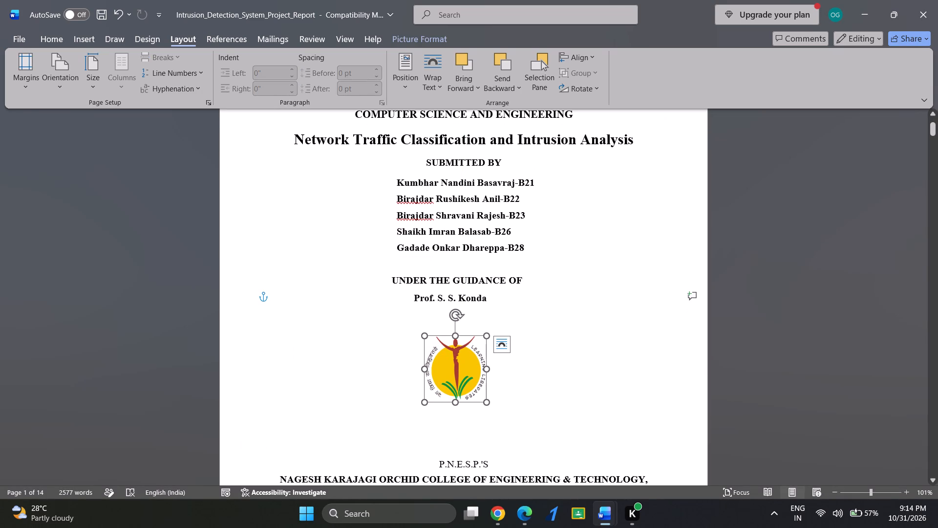
key(BackSpace)
key(BackSpace)
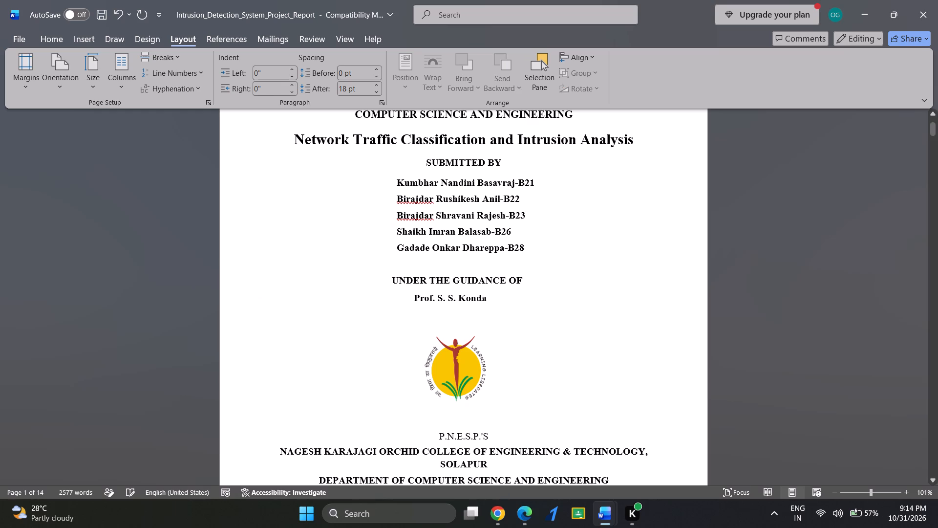
Examine the layout of the cover page, including its headings, project title, names and logo, alongside the abstract page.
click(463, 393)
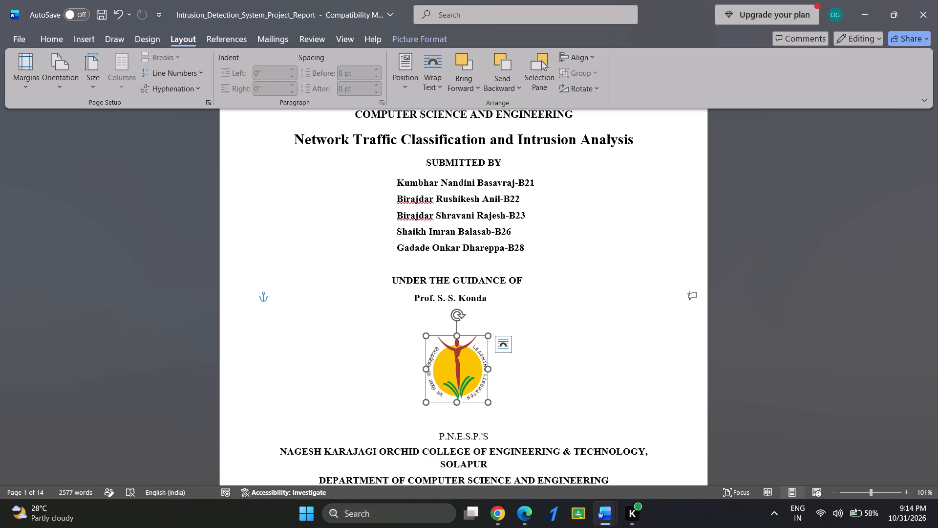
scroll(465, 389, up, 2)
scroll(575, 377, up, 1)
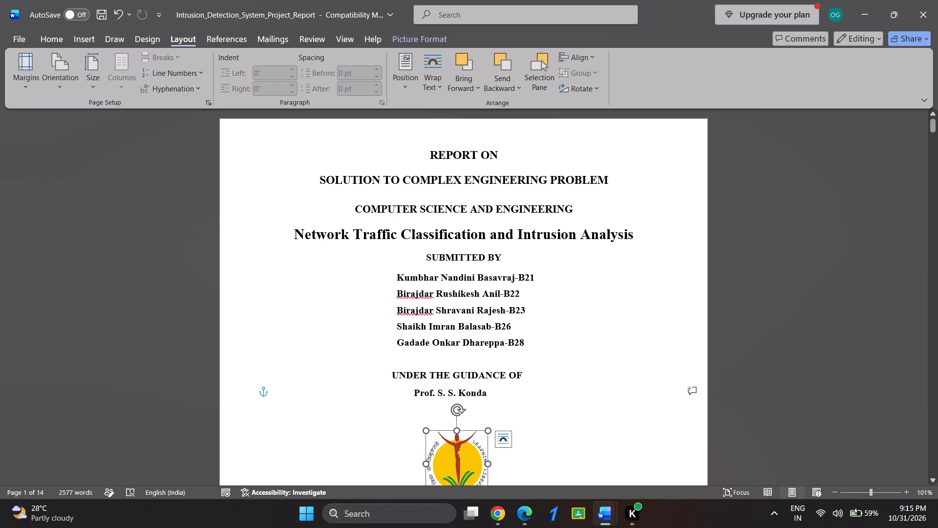
drag(630, 254, 641, 244)
click(641, 244)
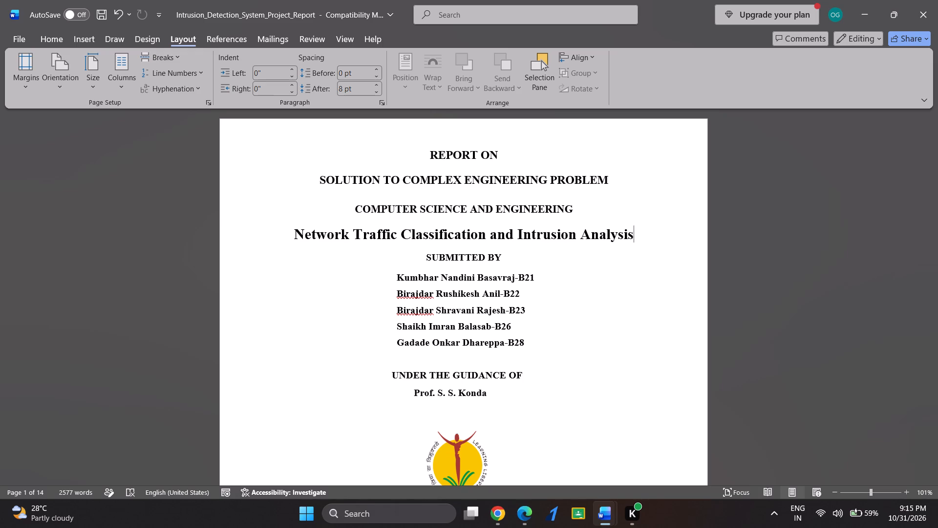
click(666, 232)
drag(666, 232, 293, 220)
click(293, 220)
scroll(394, 326, left, 1)
ctrl+scroll(471, 284, up, 1)
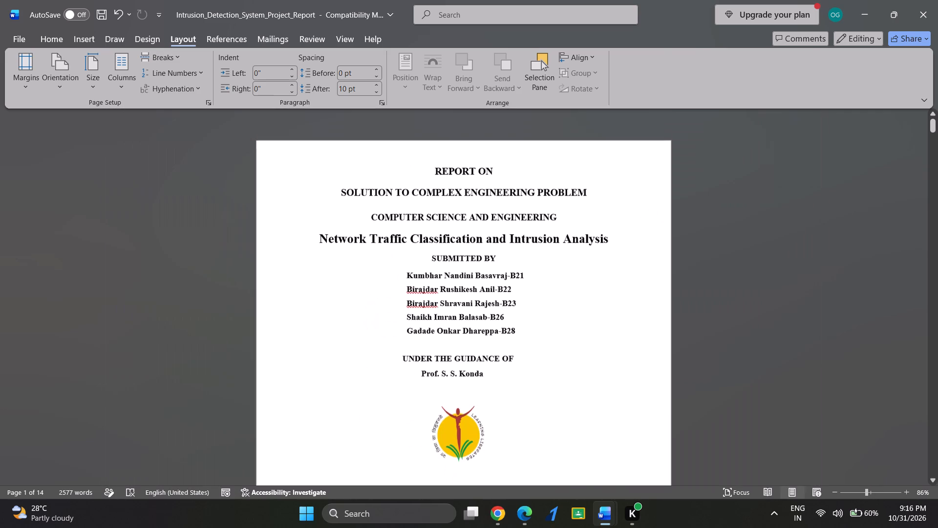
scroll(471, 284, down, 1)
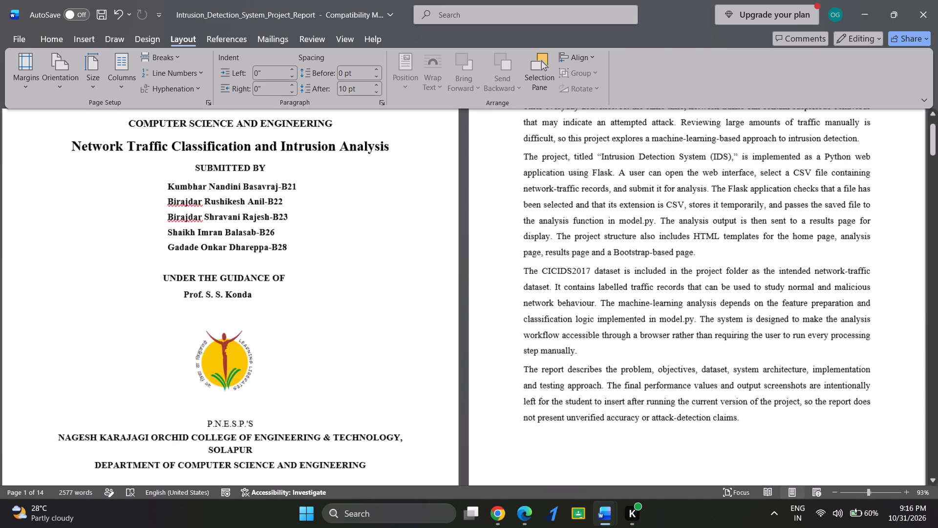
scroll(471, 284, down, 2)
scroll(471, 284, up, 12)
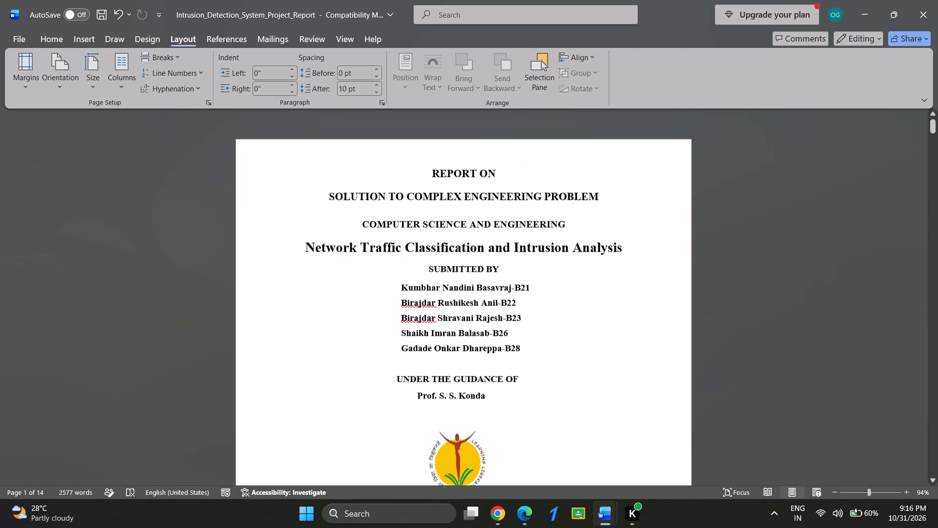
Check the cover page's overall layout down to the academic year line, alongside the abstract and introduction pages.
scroll(471, 322, down, 1)
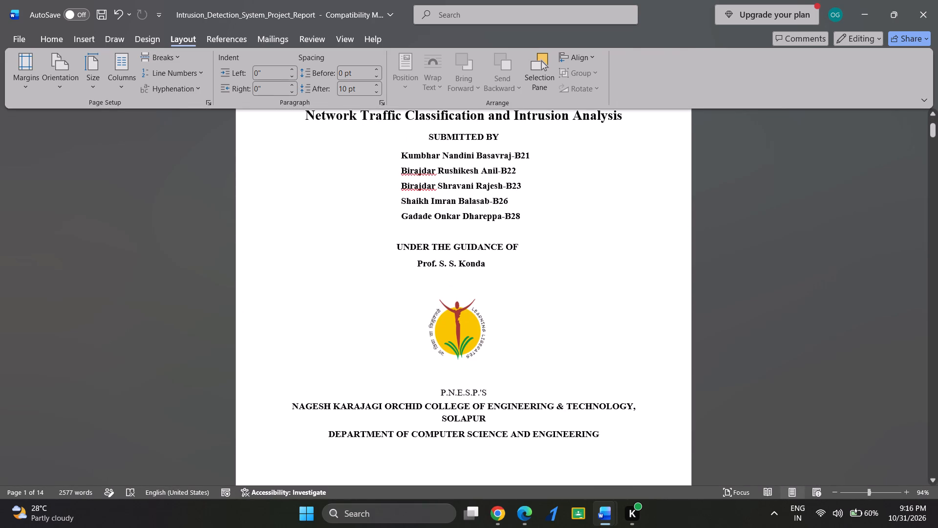
scroll(471, 322, down, 2)
scroll(471, 322, up, 2)
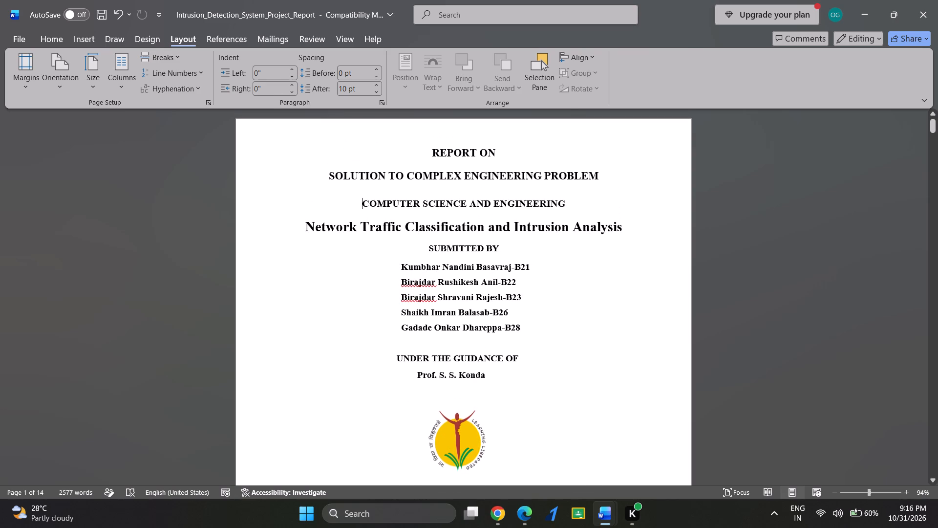
scroll(471, 322, left, 1)
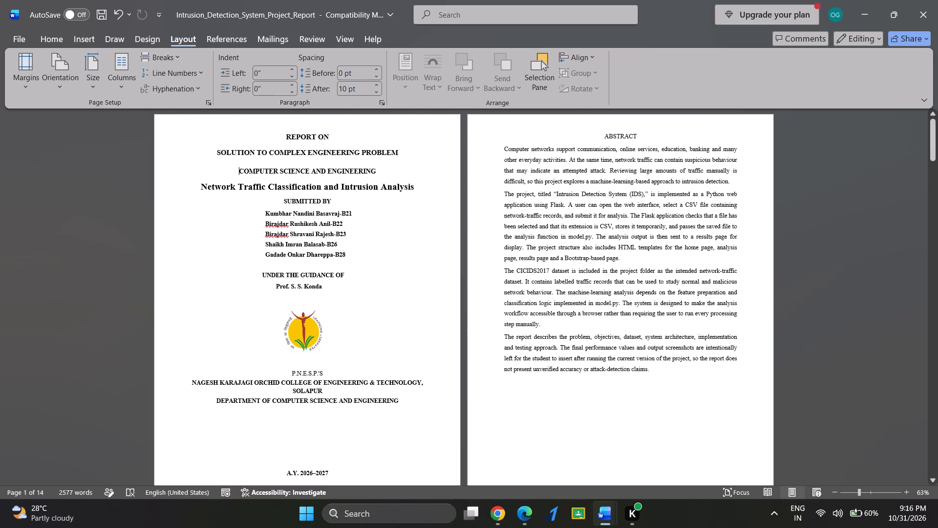
scroll(471, 322, up, 1)
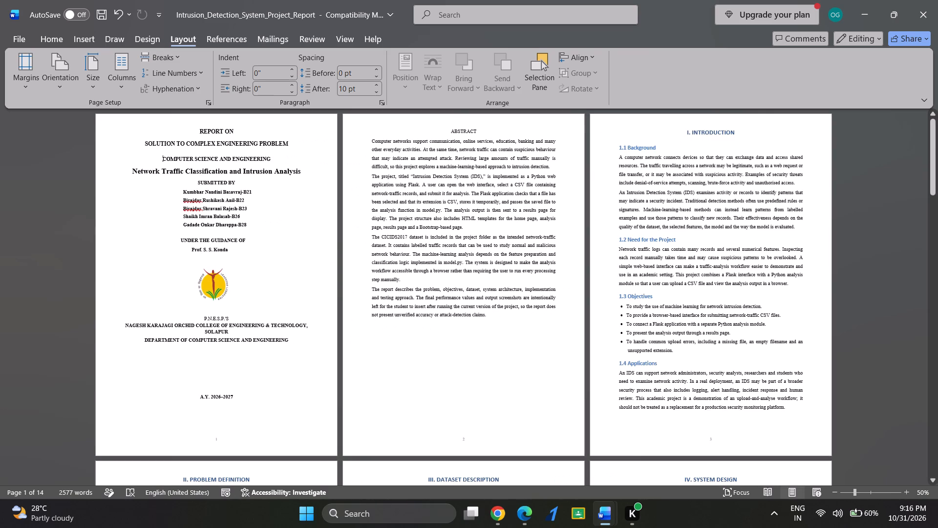
scroll(464, 278, up, 1)
scroll(464, 230, left, 1)
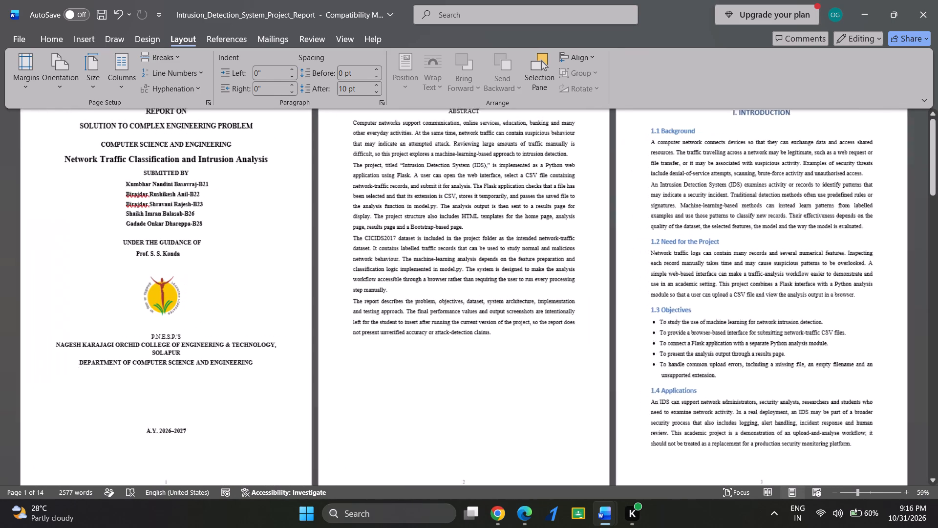
scroll(464, 230, right, 1)
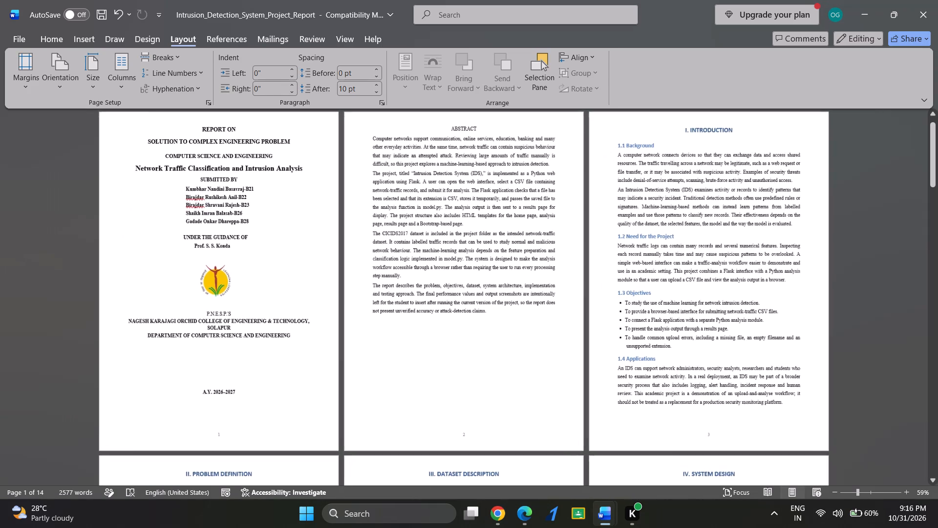
scroll(464, 230, up, 2)
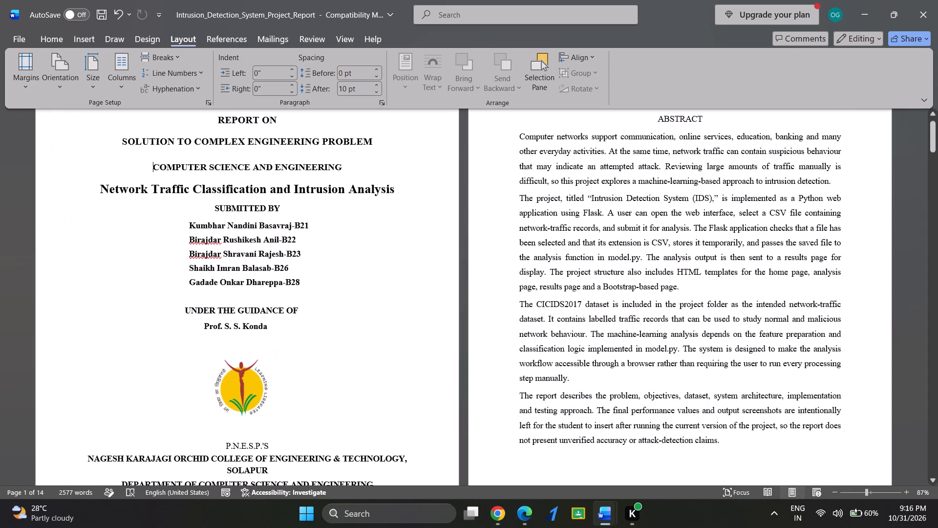
scroll(464, 230, up, 1)
ctrl+scroll(661, 170, up, 1)
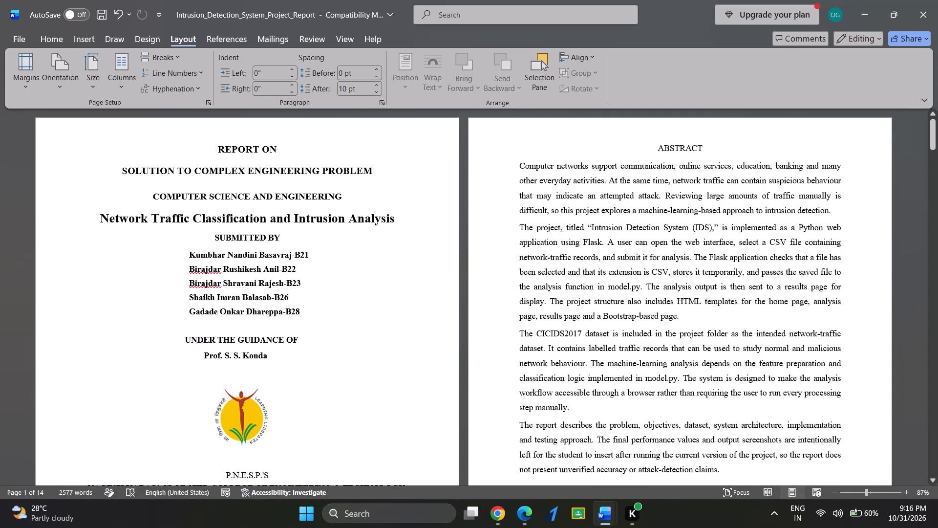
Read through the abstract page, examining its heading, paragraph text and spacing.
click(558, 206)
scroll(547, 215, down, 3)
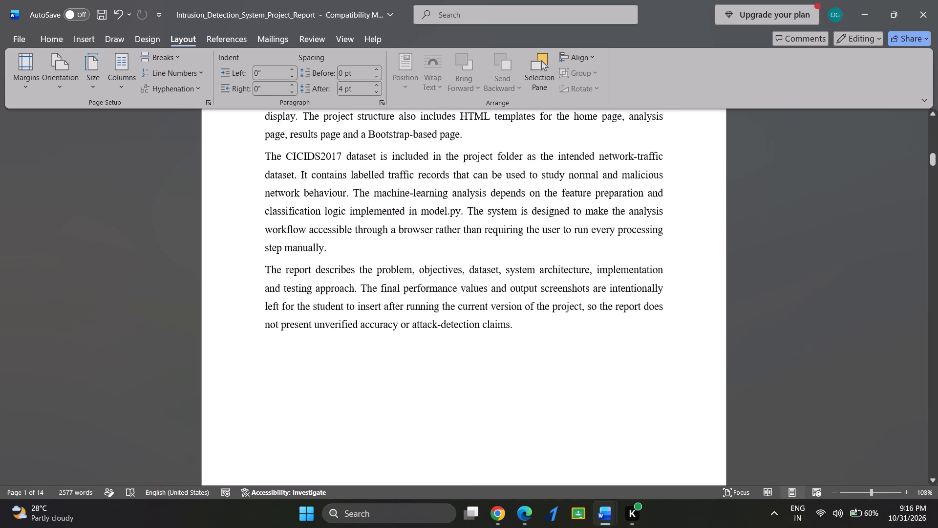
scroll(547, 215, down, 5)
scroll(547, 215, up, 3)
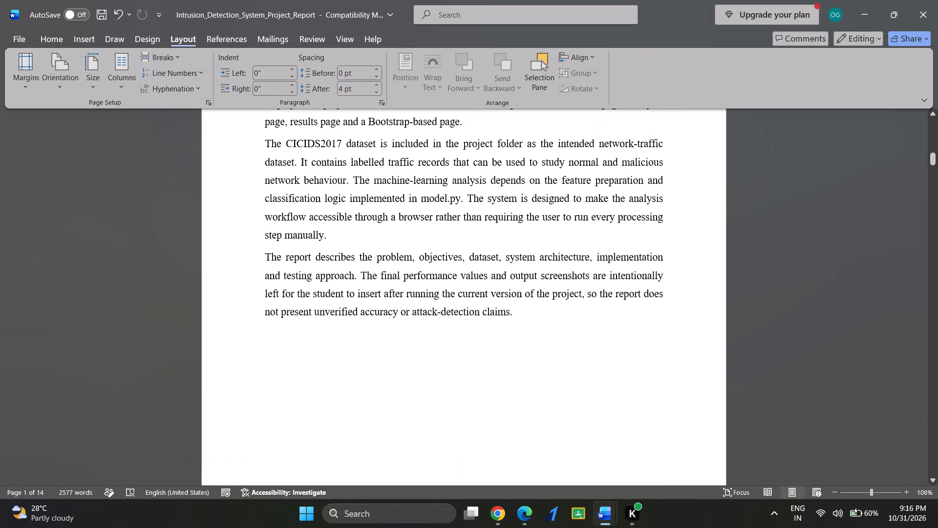
scroll(547, 215, up, 3)
scroll(547, 215, down, 4)
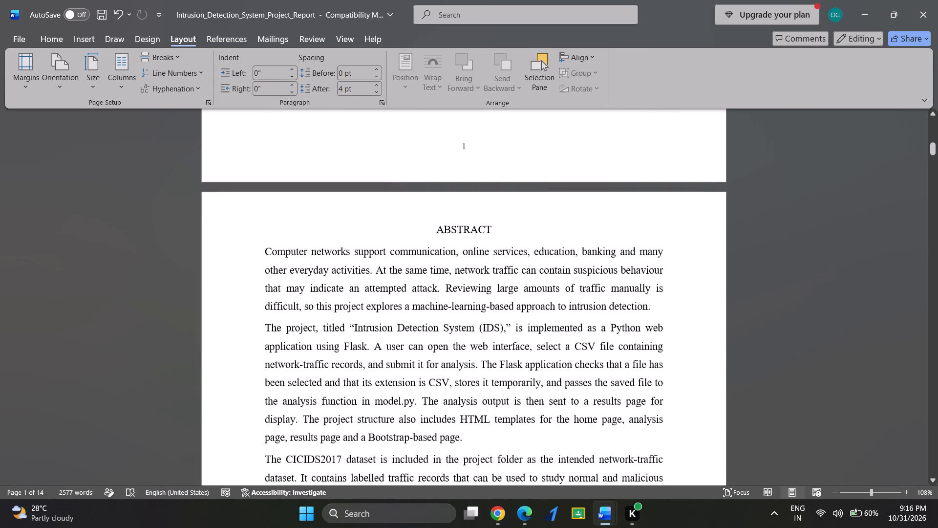
scroll(547, 215, down, 4)
click(420, 184)
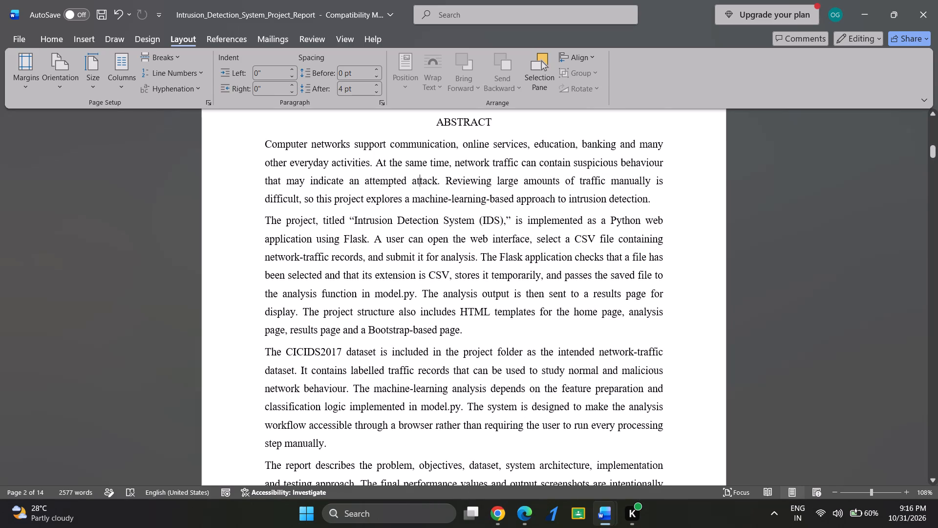
scroll(461, 277, up, 1)
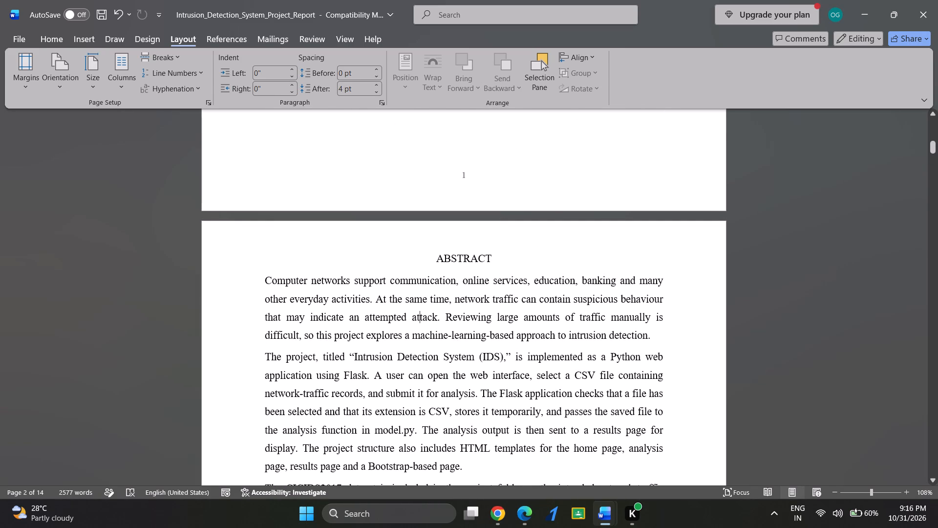
scroll(467, 324, down, 2)
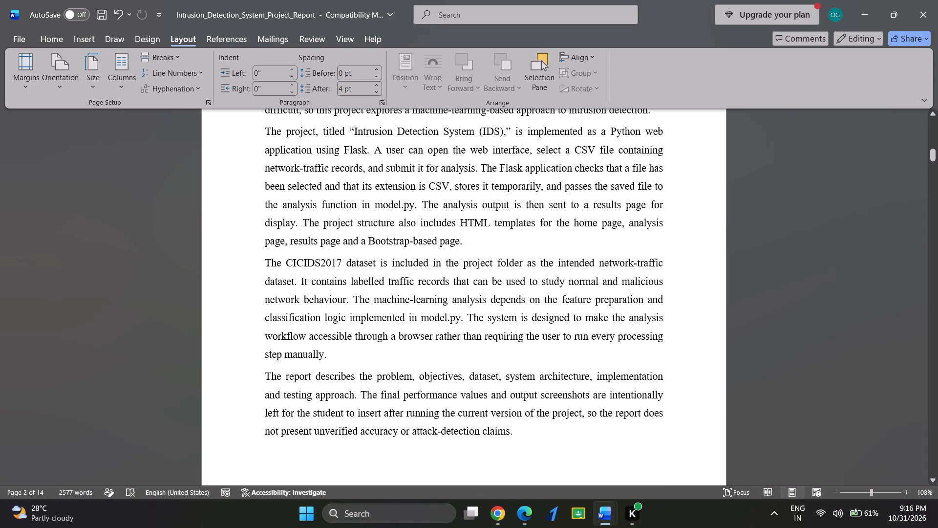
scroll(473, 341, up, 2)
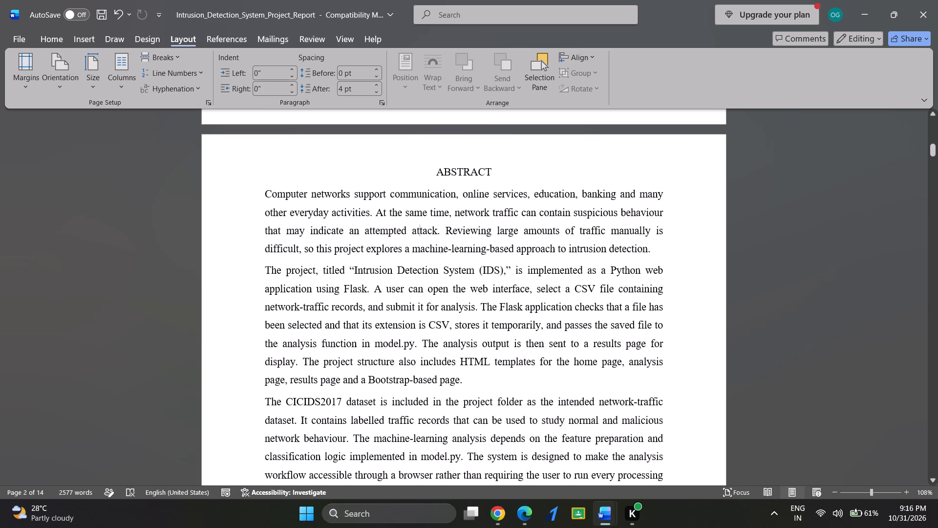
Review the headings and body text of the Introduction and Problem Definition chapters, including the problem statement, proposed solution and scope.
scroll(473, 341, down, 7)
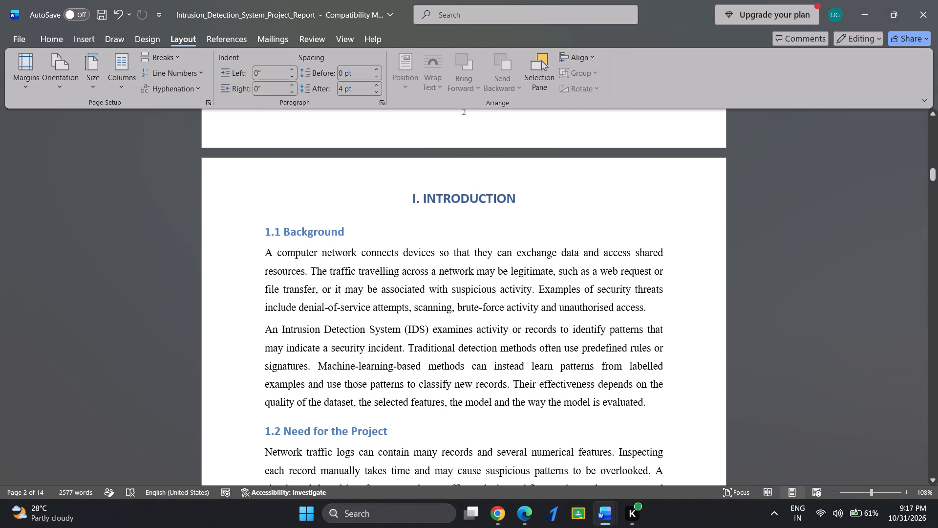
scroll(473, 341, down, 1)
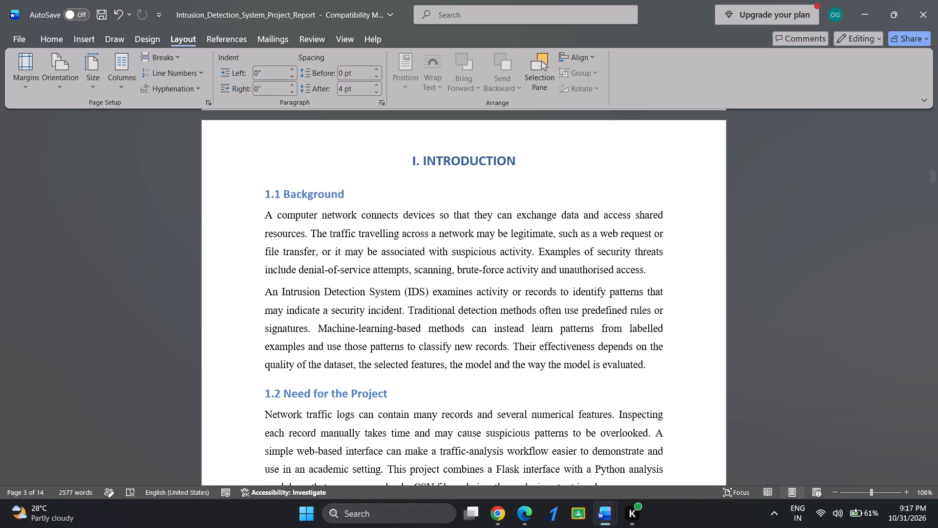
click(511, 350)
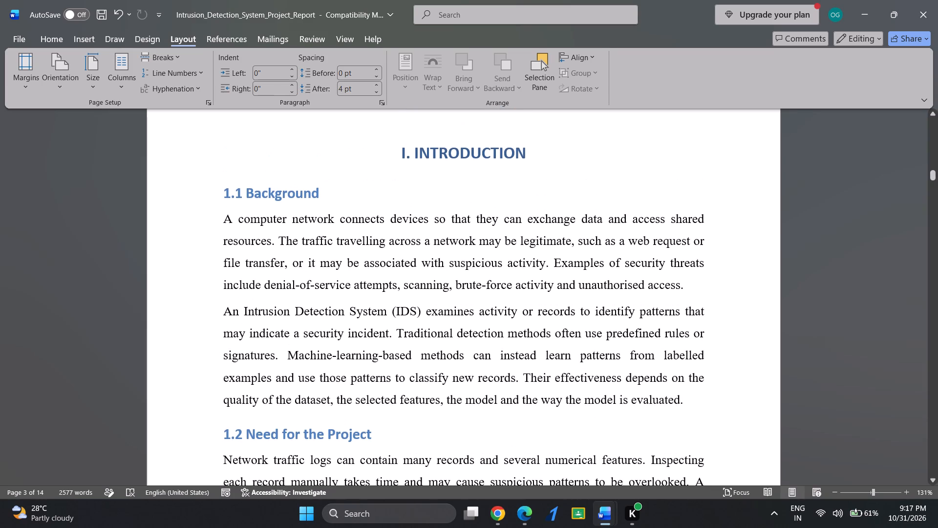
scroll(482, 308, down, 9)
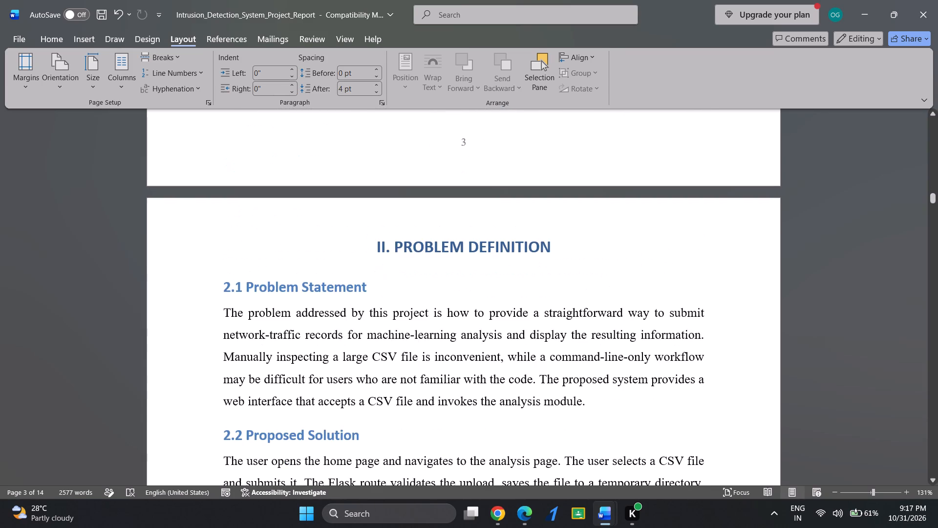
scroll(482, 308, down, 4)
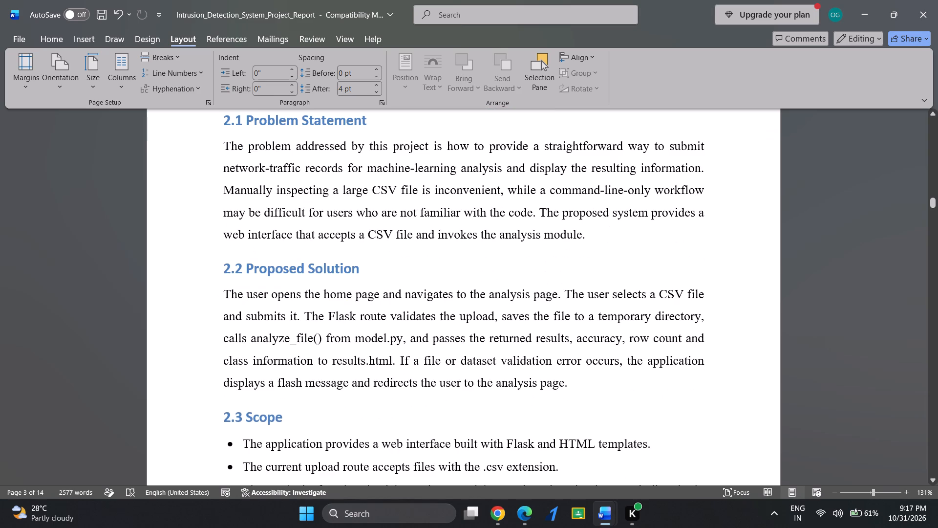
Switch to the COMPLEX ENGG PROBLEM report template PDF in Edge to consult its section outline.
click(520, 510)
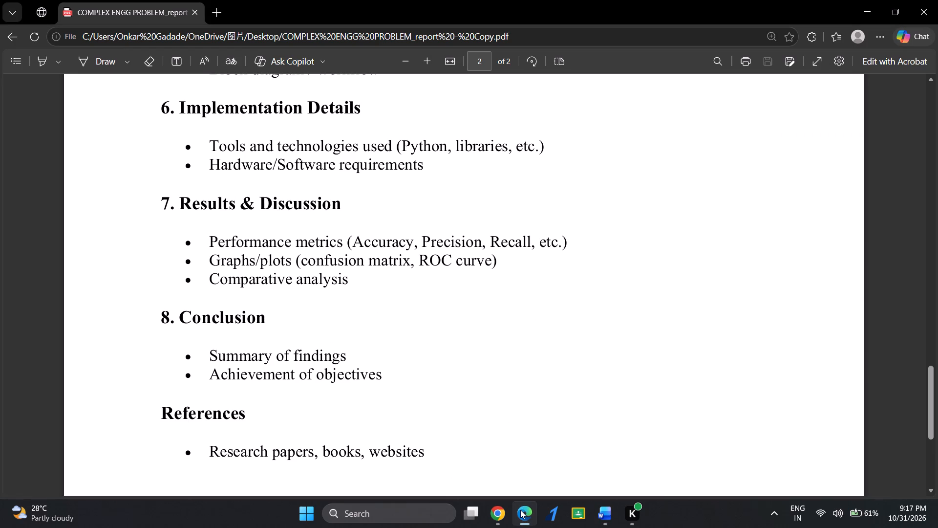
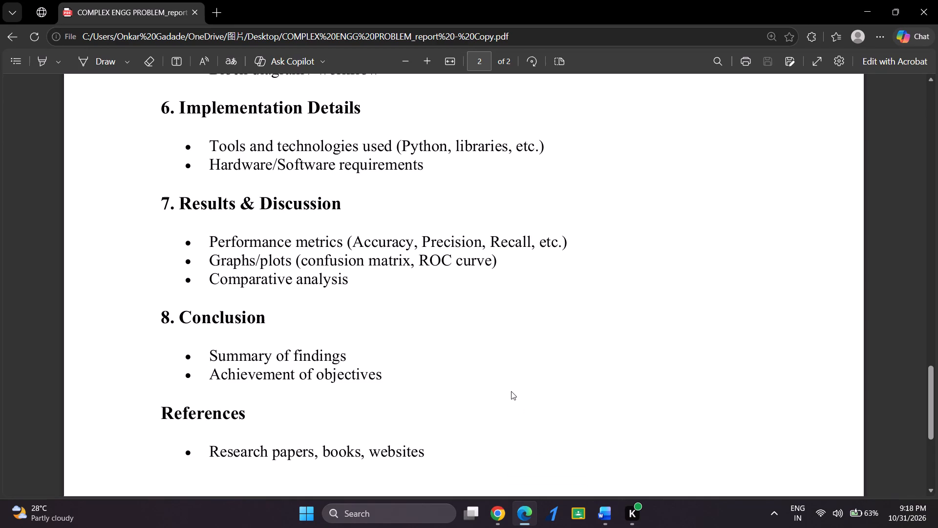
Switch to the Word copy of the COMPLEX ENGG PROBLEM template and examine its cover page and numbered section outline.
scroll(513, 369, up, 2)
click(612, 515)
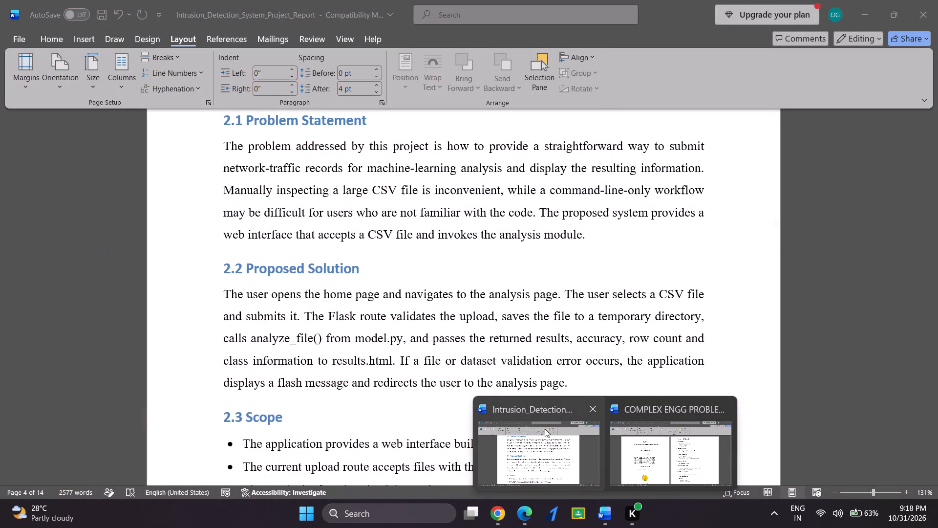
click(619, 443)
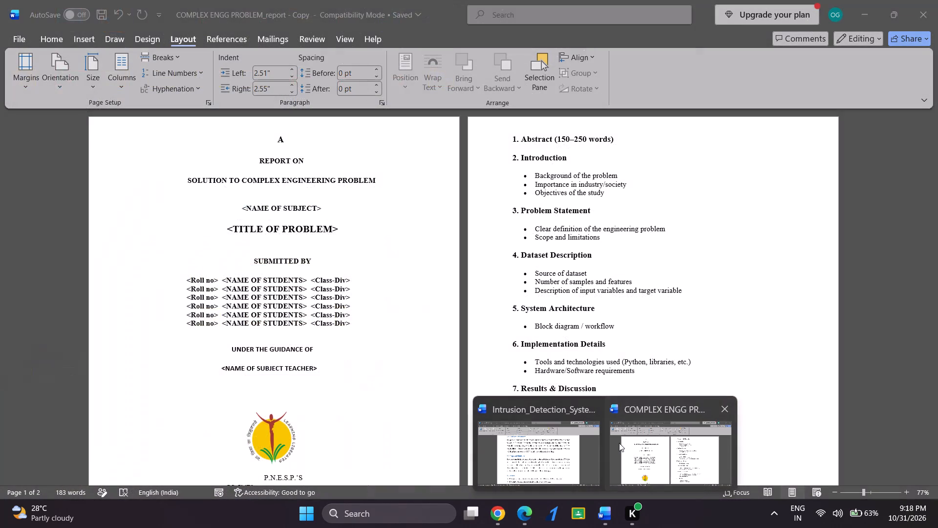
scroll(394, 307, down, 2)
scroll(394, 307, up, 1)
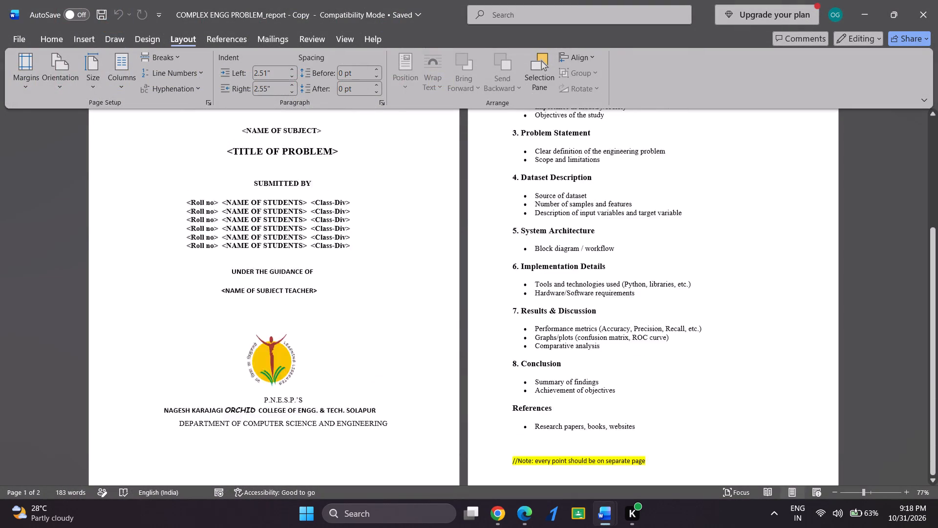
scroll(394, 307, up, 1)
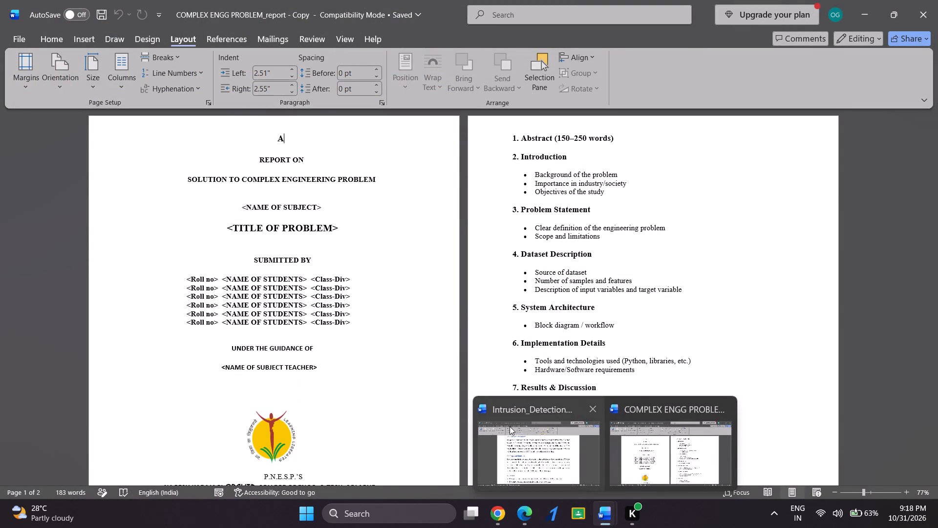
Return to the Intrusion Detection System report and review the Problem Definition chapter from 2.1 Problem Statement through 2.4 Limitations.
click(510, 426)
scroll(435, 316, up, 2)
scroll(435, 316, down, 1)
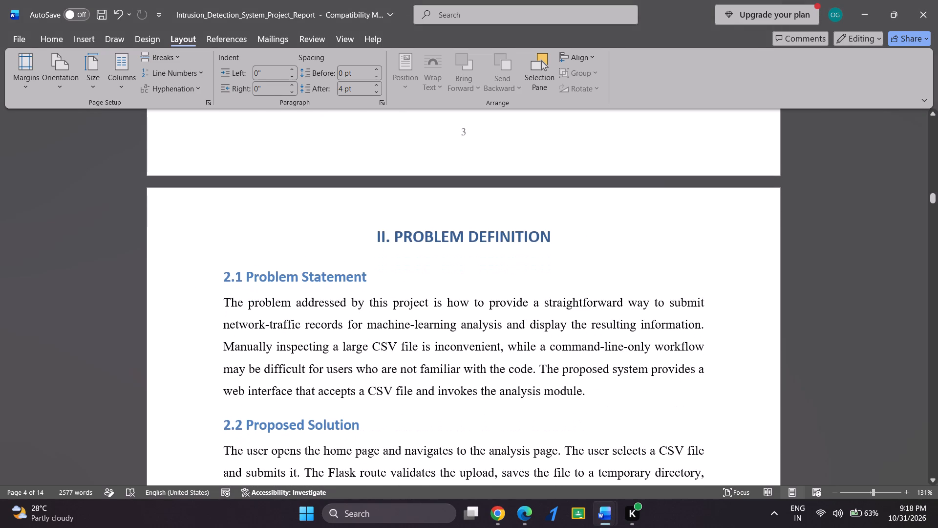
scroll(346, 261, left, 1)
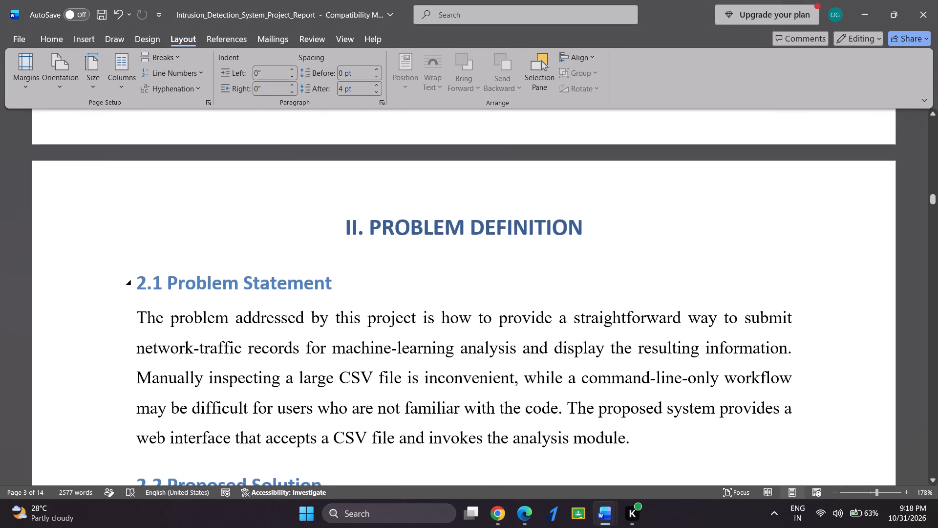
drag(360, 292, 139, 287)
scroll(139, 287, down, 1)
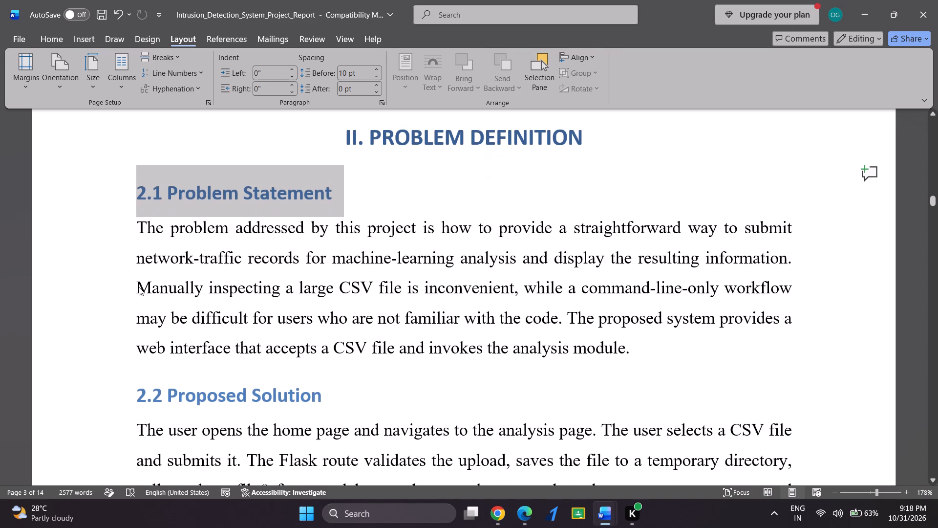
scroll(139, 287, down, 1)
drag(333, 397, 113, 370)
click(113, 370)
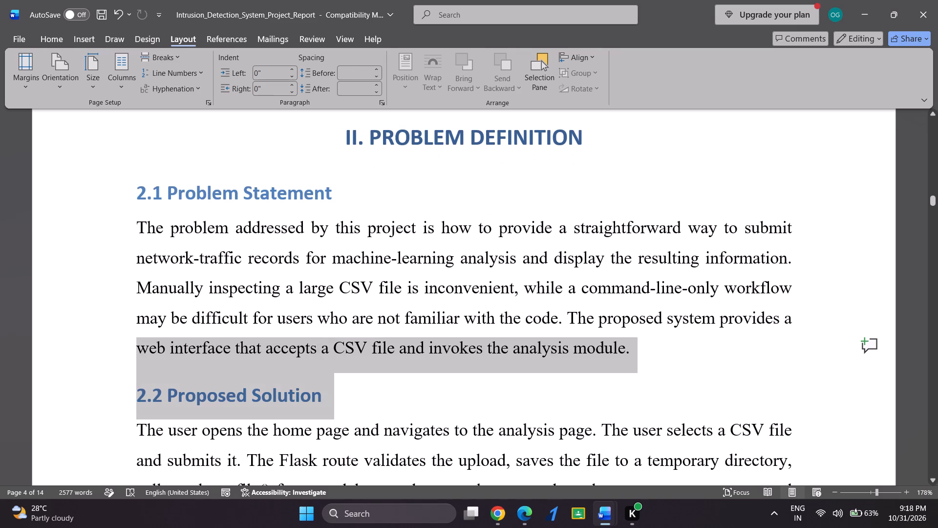
scroll(192, 416, down, 1)
scroll(254, 426, down, 1)
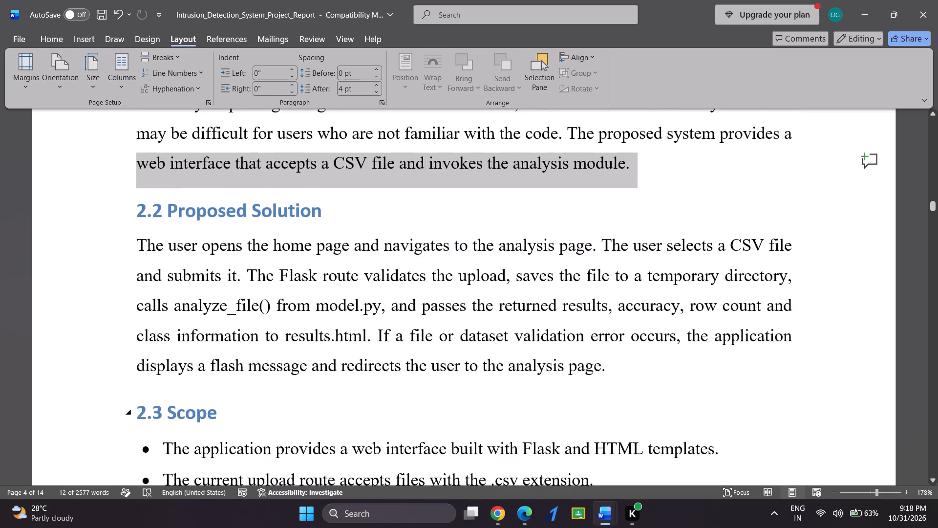
scroll(254, 426, down, 5)
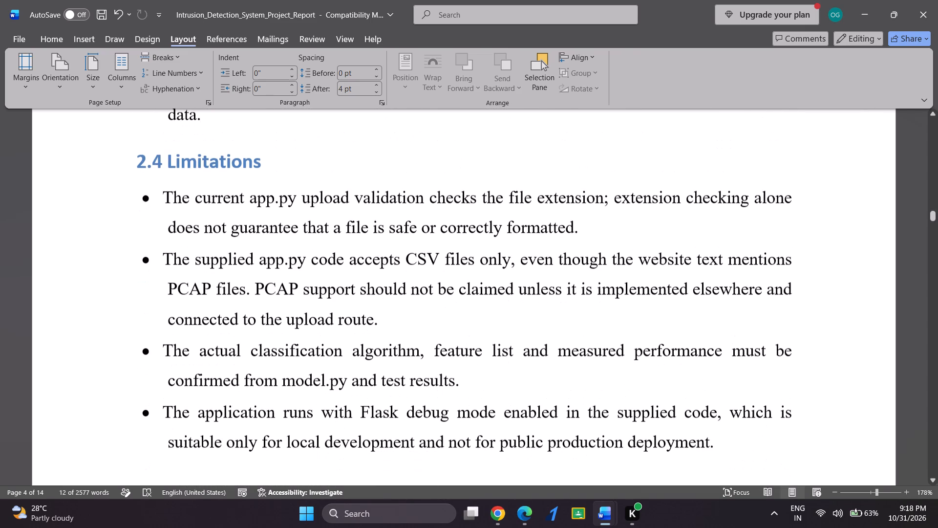
scroll(254, 426, down, 1)
click(334, 360)
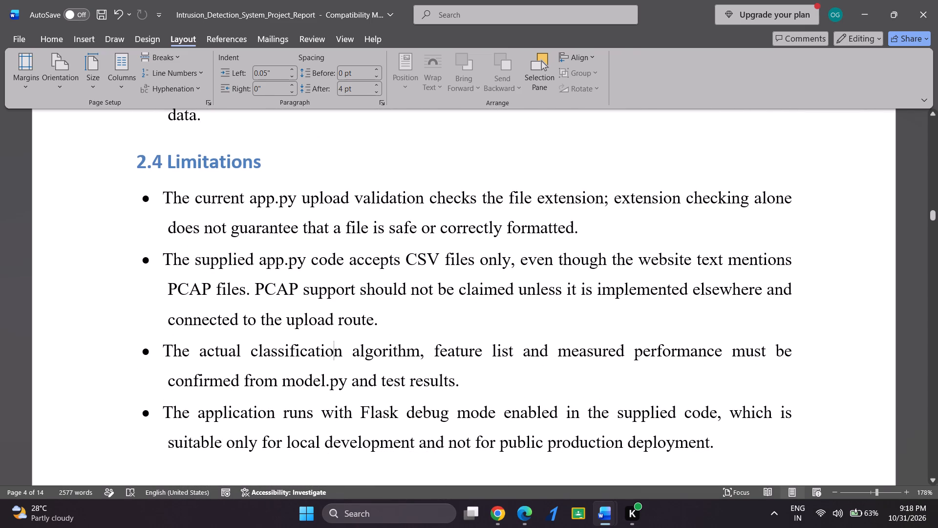
click(468, 378)
Recheck the Problem Definition chapter and how the Dataset Description chapter starts on the following page.
scroll(471, 381, up, 8)
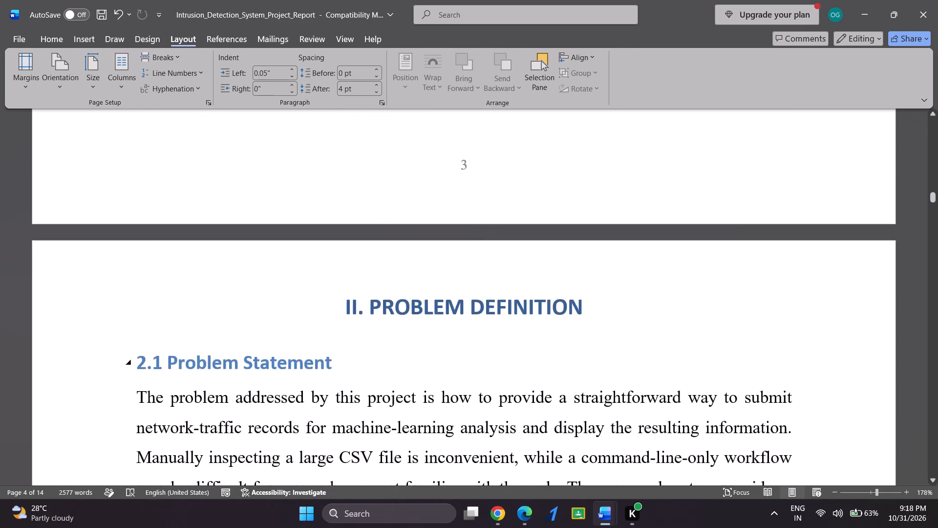
scroll(471, 381, down, 11)
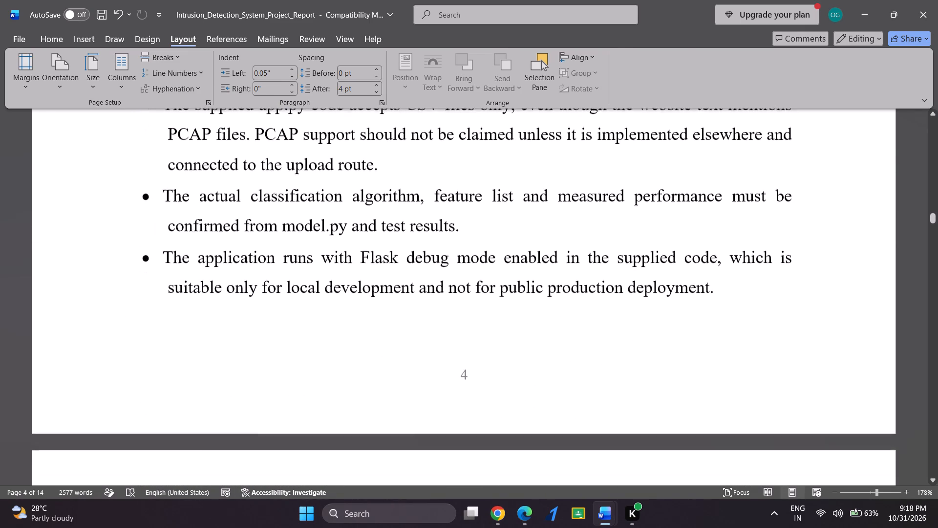
scroll(471, 381, up, 3)
scroll(471, 381, down, 6)
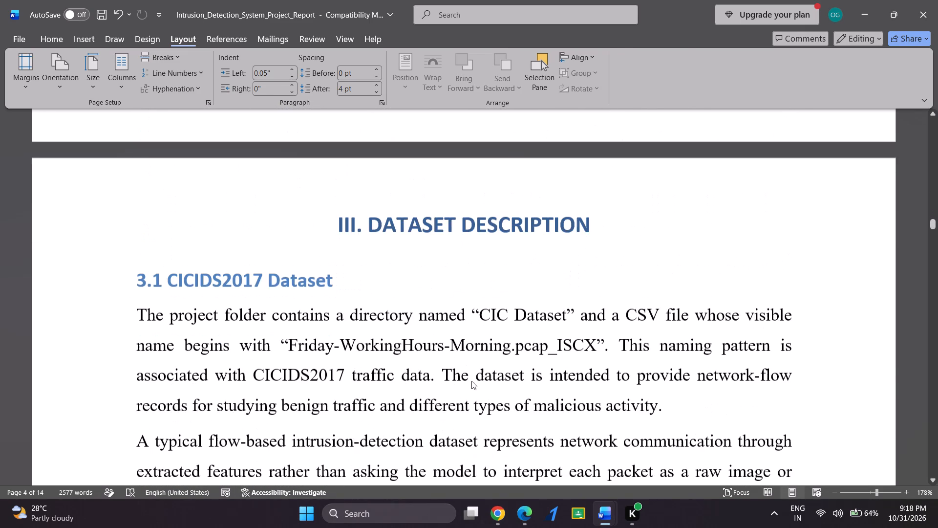
scroll(471, 381, down, 4)
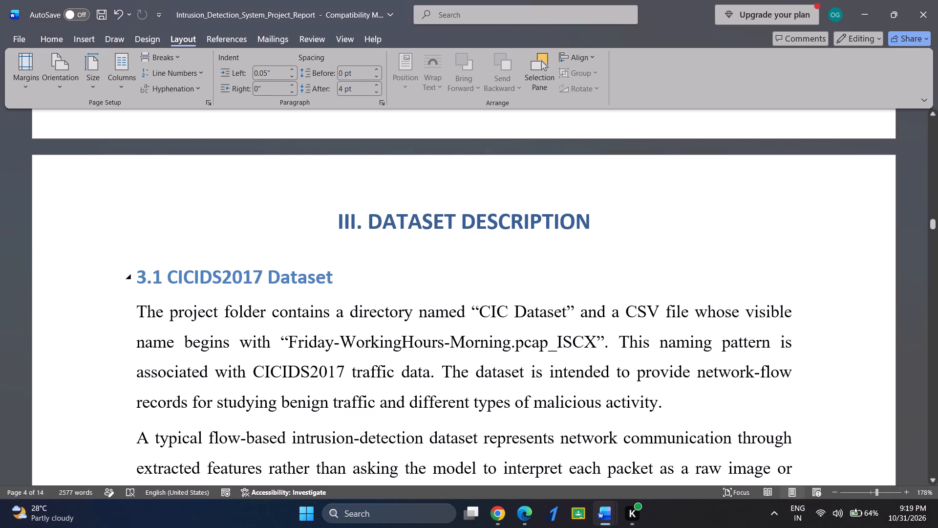
Go back through the report from the cover page, checking the abstract, Introduction and Problem Definition pages in order.
scroll(413, 286, up, 10)
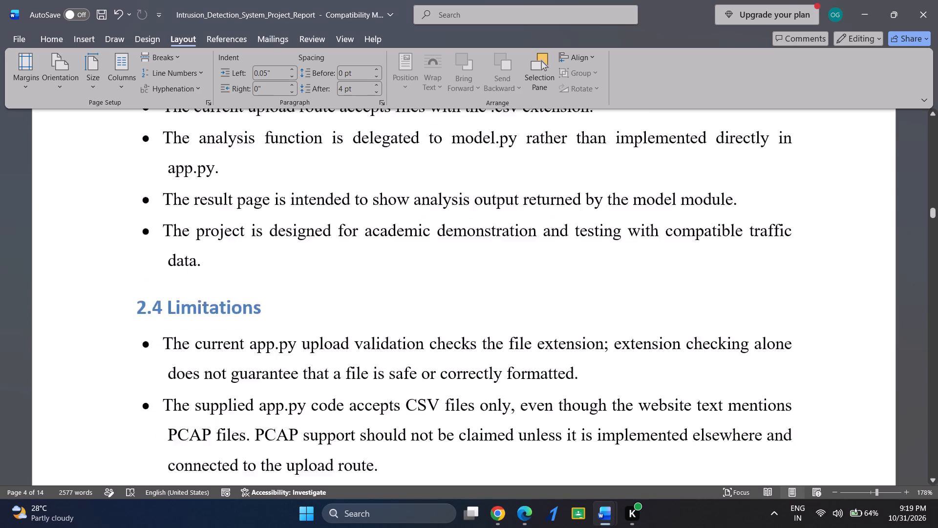
scroll(413, 286, up, 15)
scroll(413, 286, up, 8)
scroll(367, 263, down, 1)
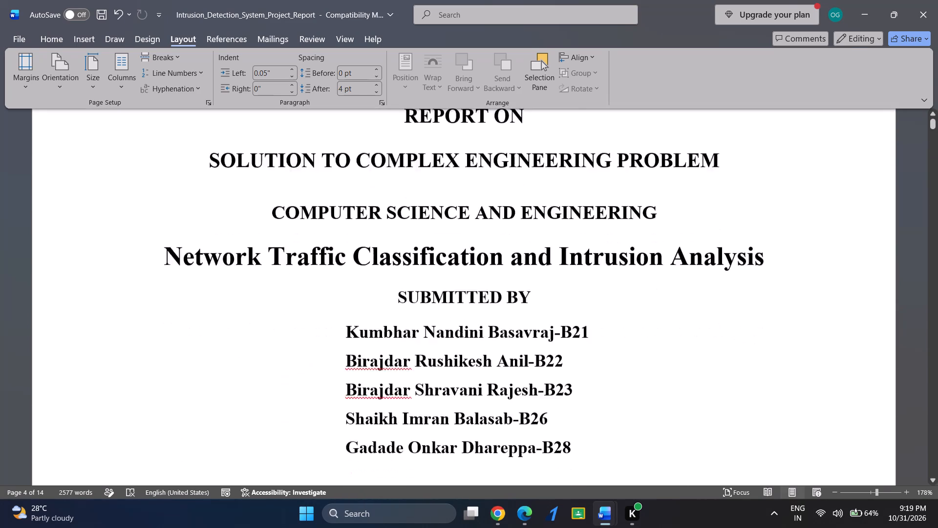
scroll(367, 263, down, 8)
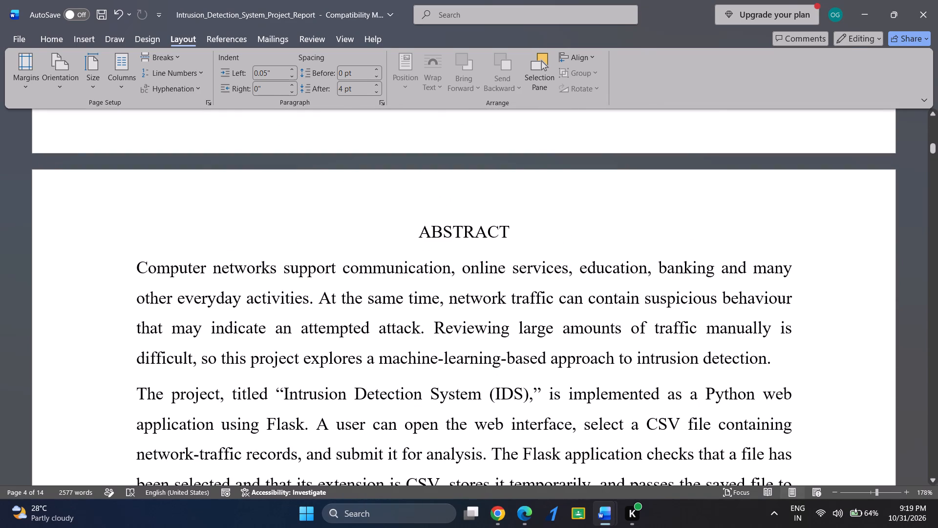
scroll(367, 263, down, 8)
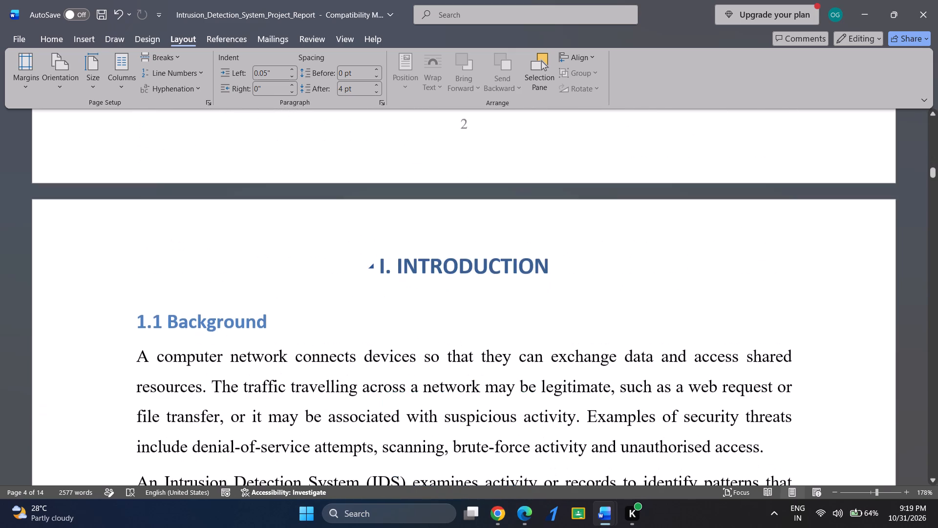
scroll(367, 263, down, 10)
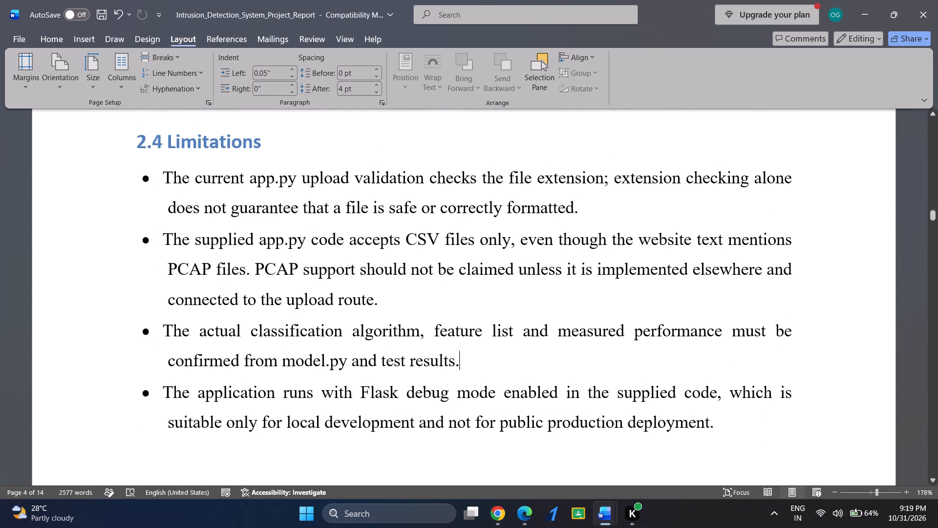
Review the Dataset Description and System Design chapters, including the dataset preparation, system architecture and workflow sections.
scroll(367, 263, down, 7)
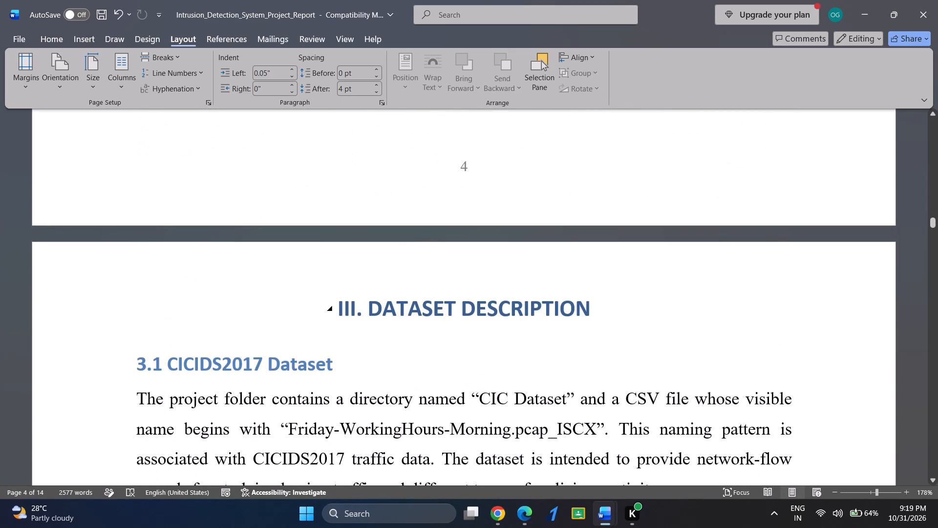
scroll(381, 303, down, 4)
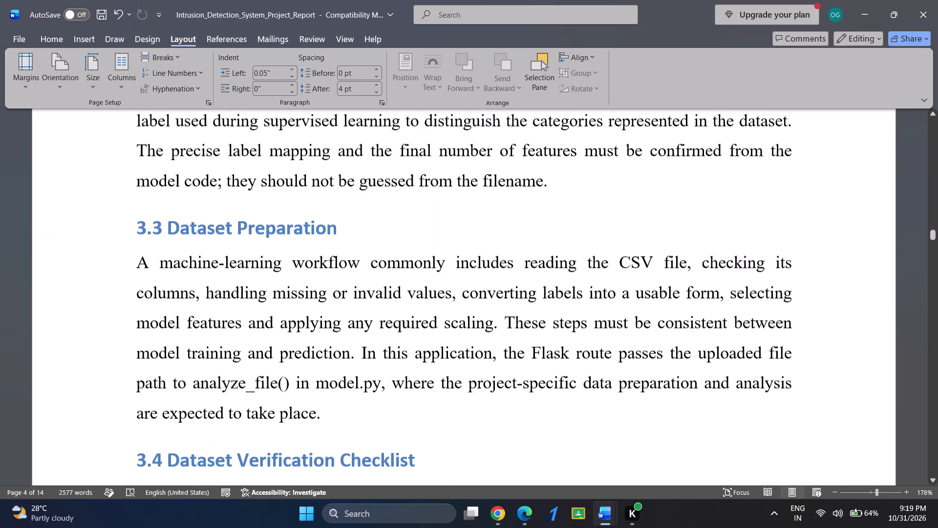
scroll(381, 303, down, 6)
scroll(381, 303, up, 2)
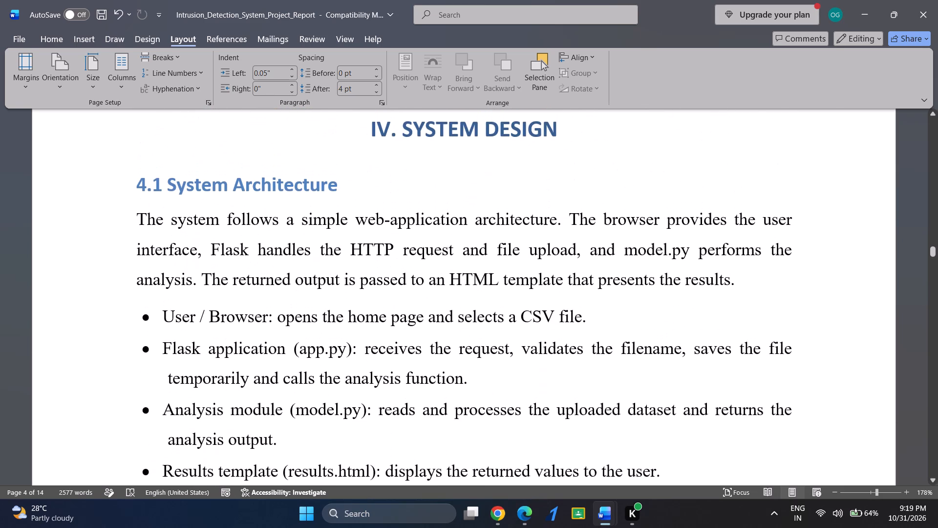
scroll(381, 303, up, 1)
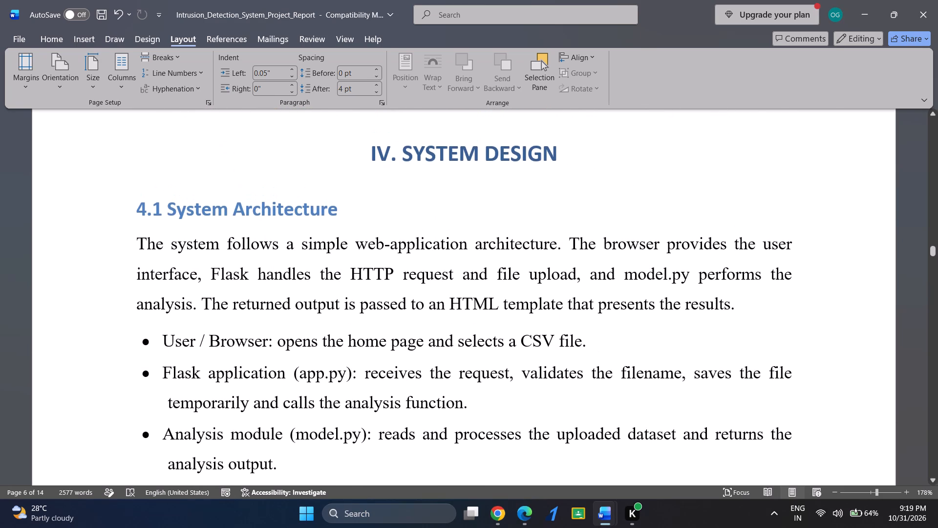
scroll(381, 303, down, 1)
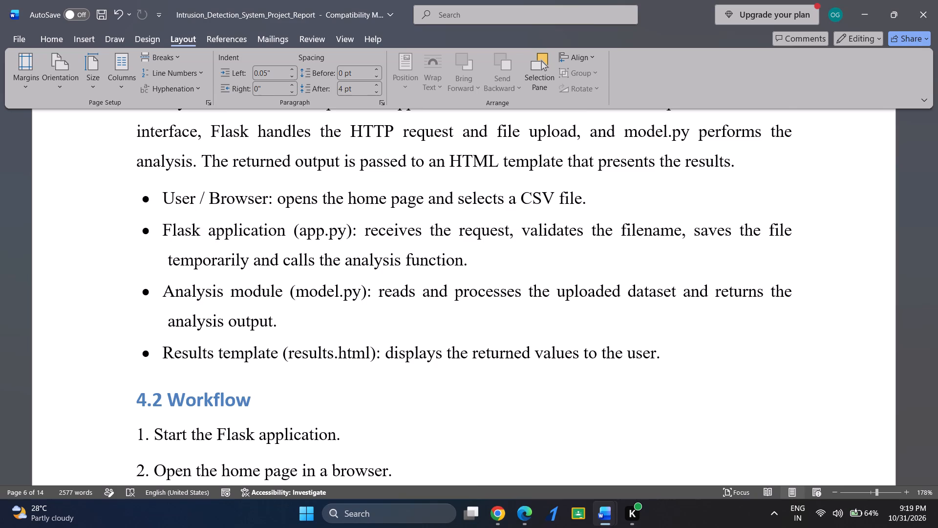
scroll(437, 303, up, 16)
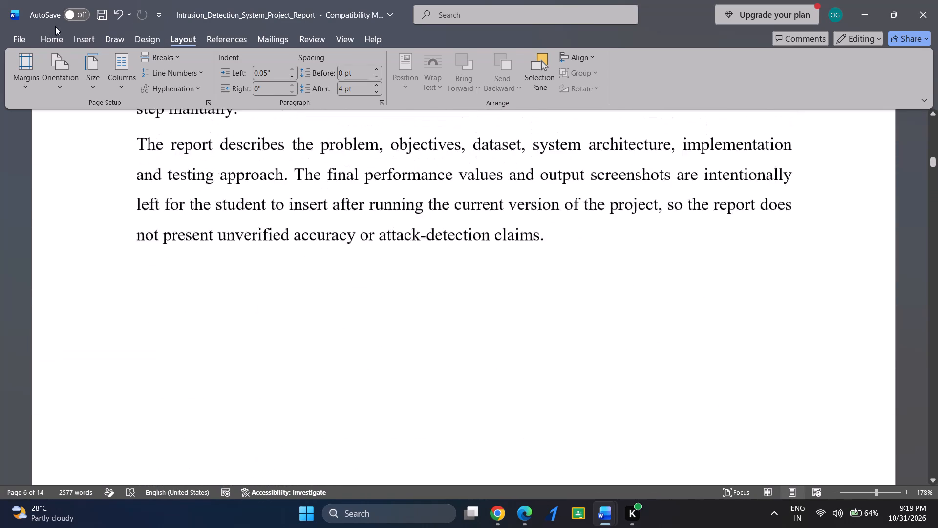
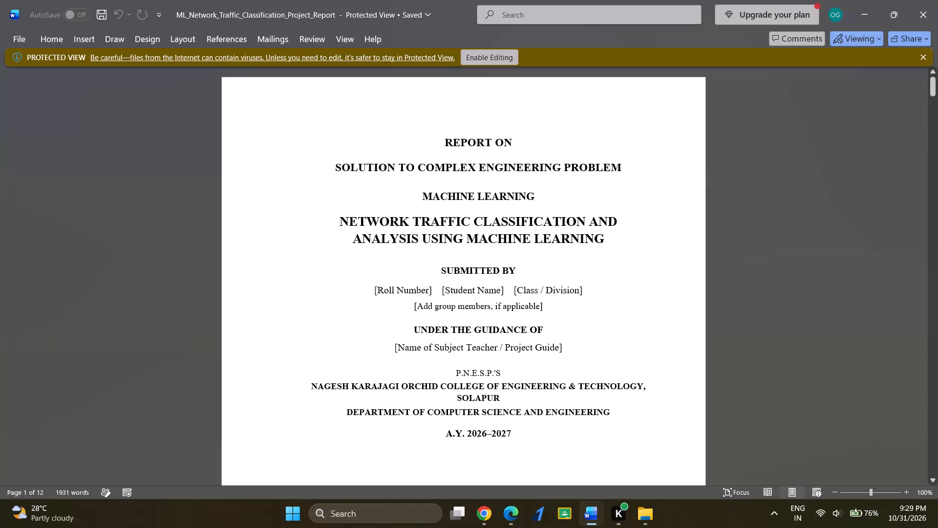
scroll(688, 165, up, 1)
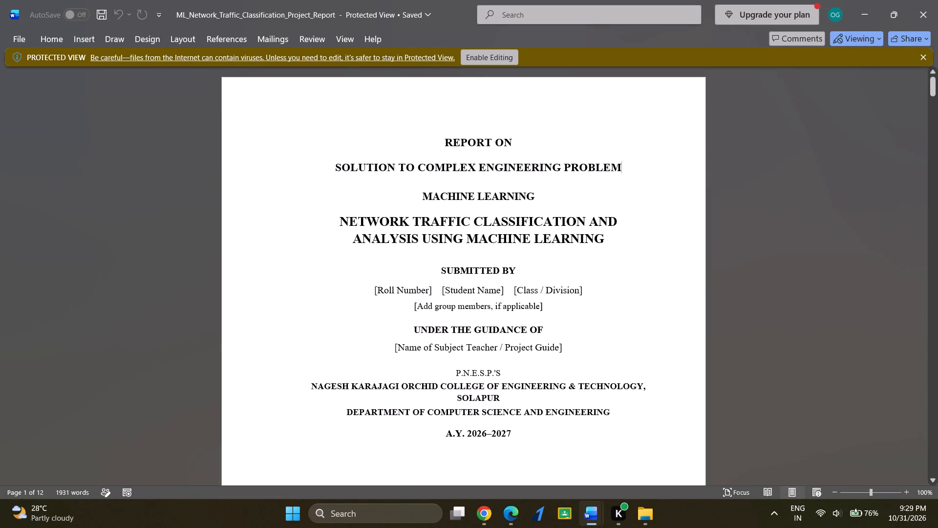
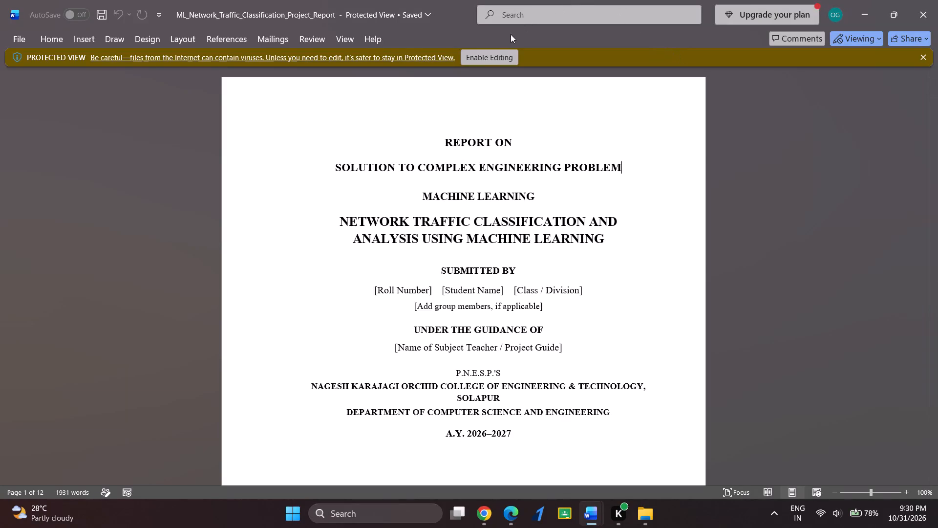
Enable editing of the downloaded ML_Network_Traffic_Classification_Project_Report document.
click(490, 54)
Review the report from the cover page through the introduction, architecture and implementation sections to 7. Results and Discussion.
scroll(485, 204, down, 5)
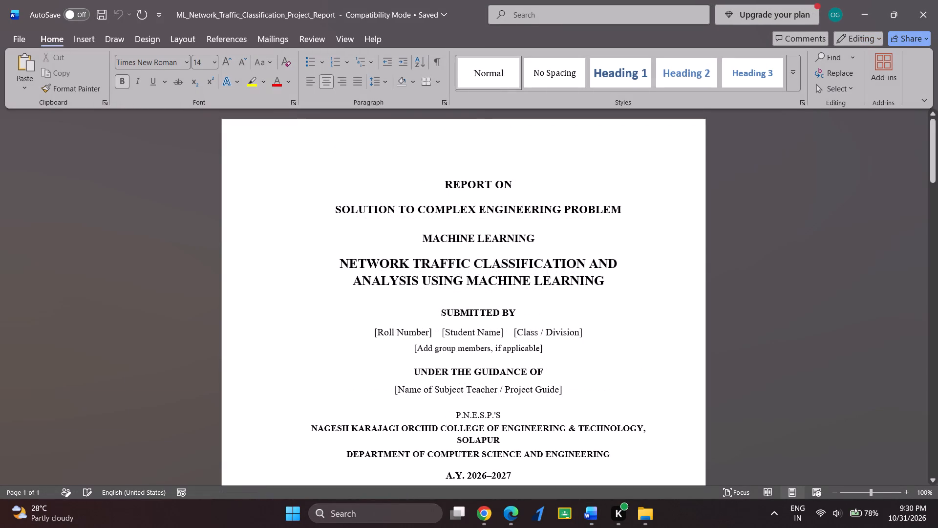
scroll(531, 366, down, 11)
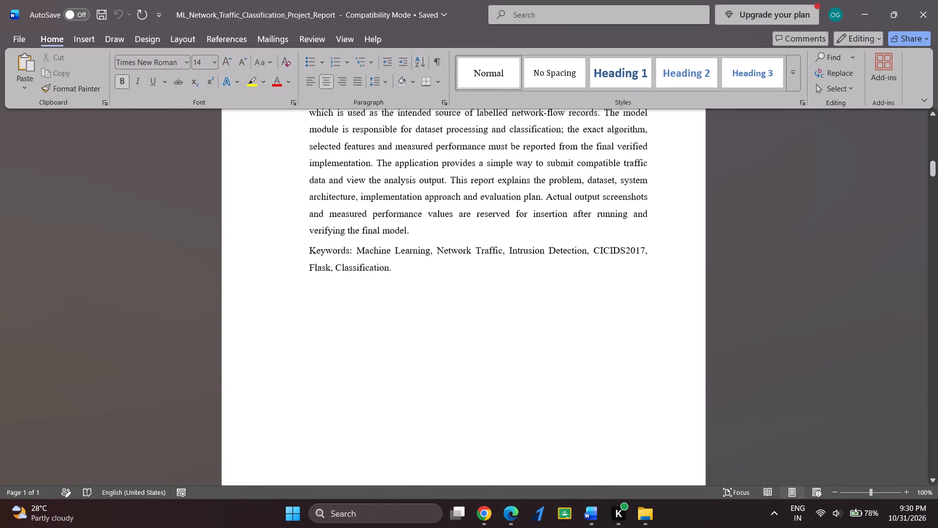
scroll(531, 366, down, 5)
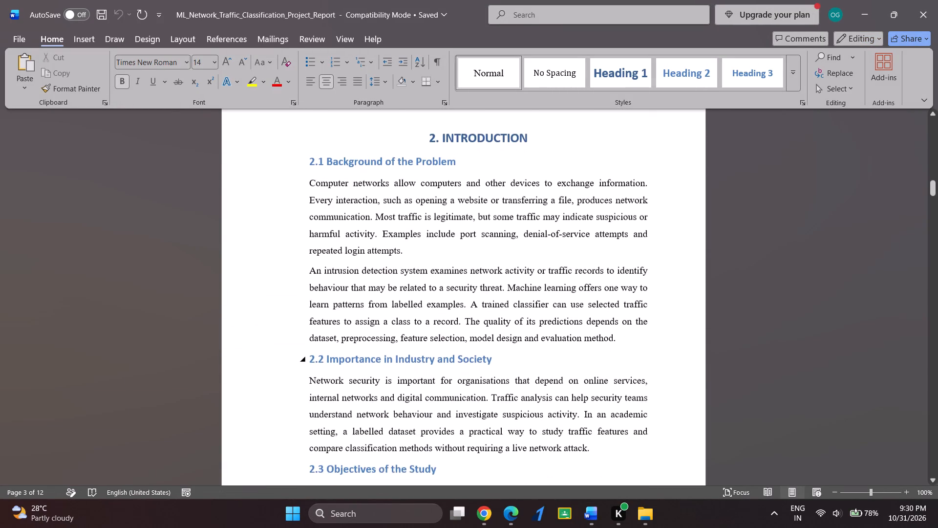
scroll(531, 366, down, 9)
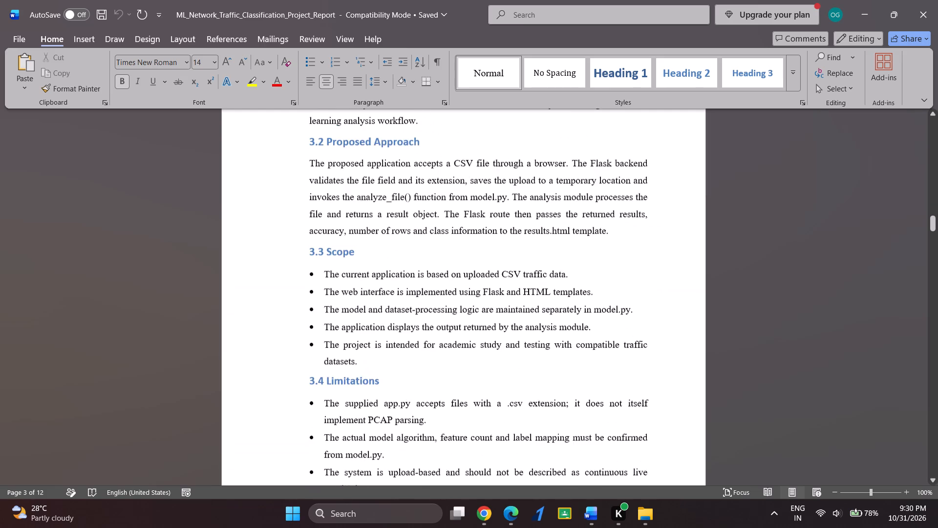
scroll(531, 366, down, 11)
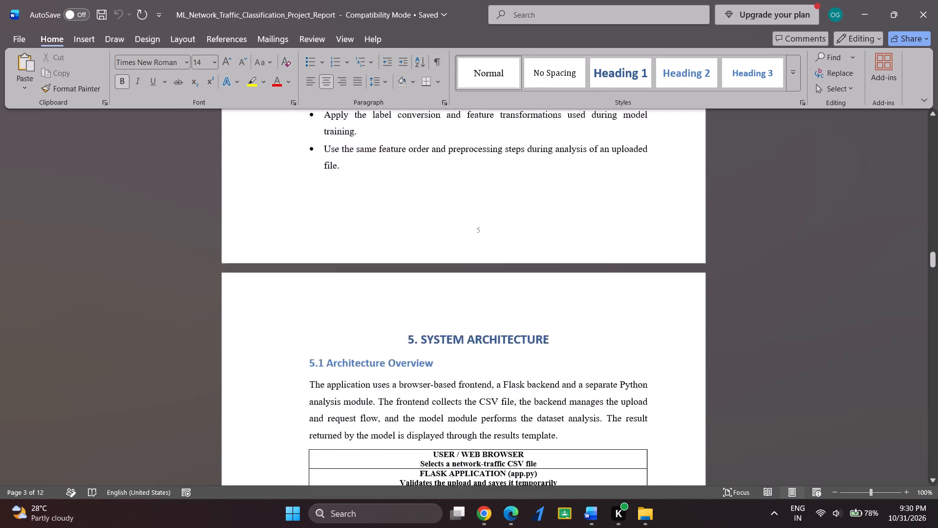
scroll(531, 366, down, 8)
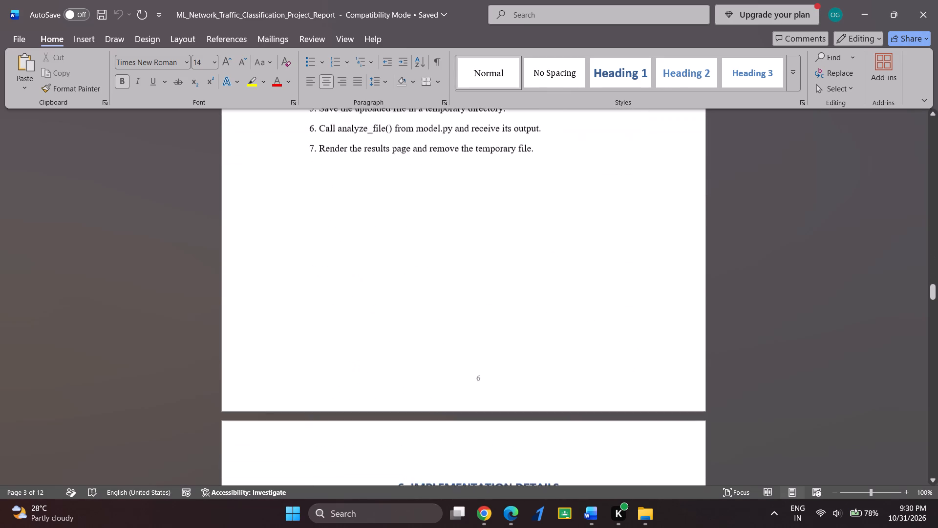
scroll(531, 366, down, 4)
scroll(502, 298, down, 4)
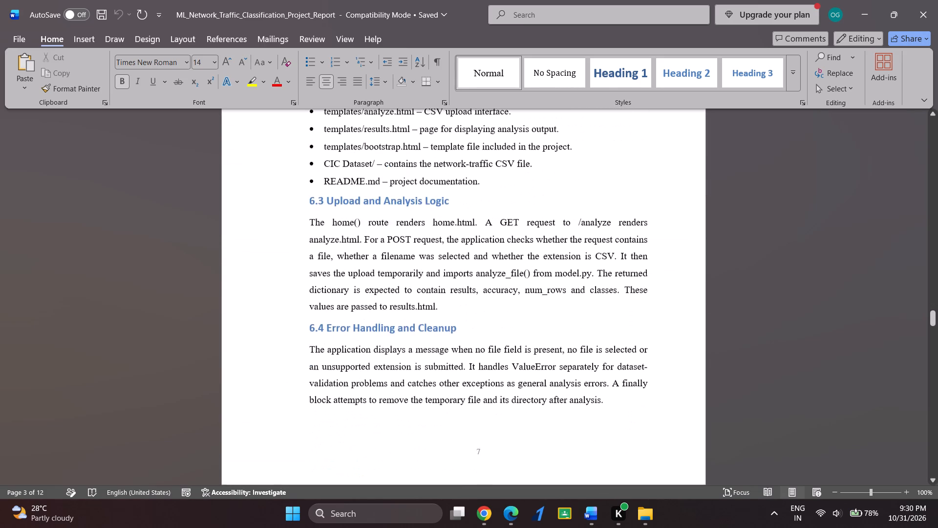
scroll(502, 298, down, 7)
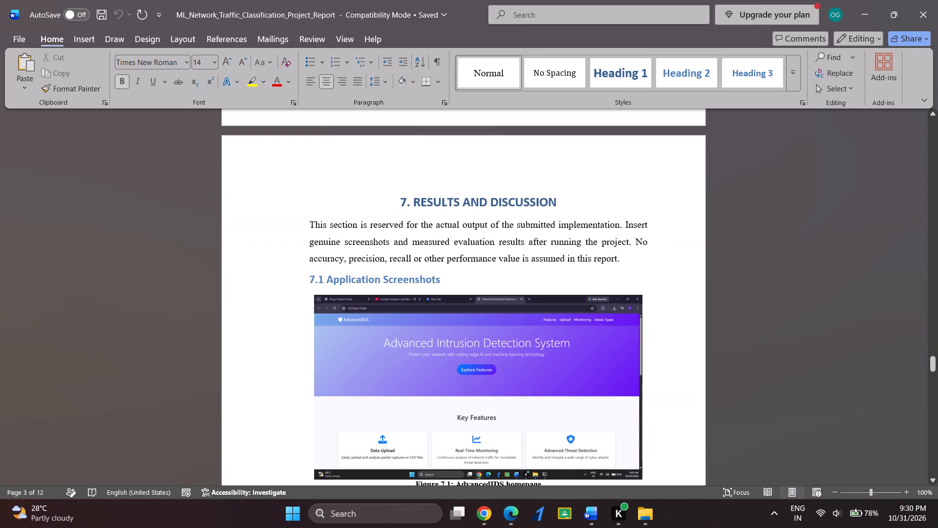
scroll(502, 298, down, 1)
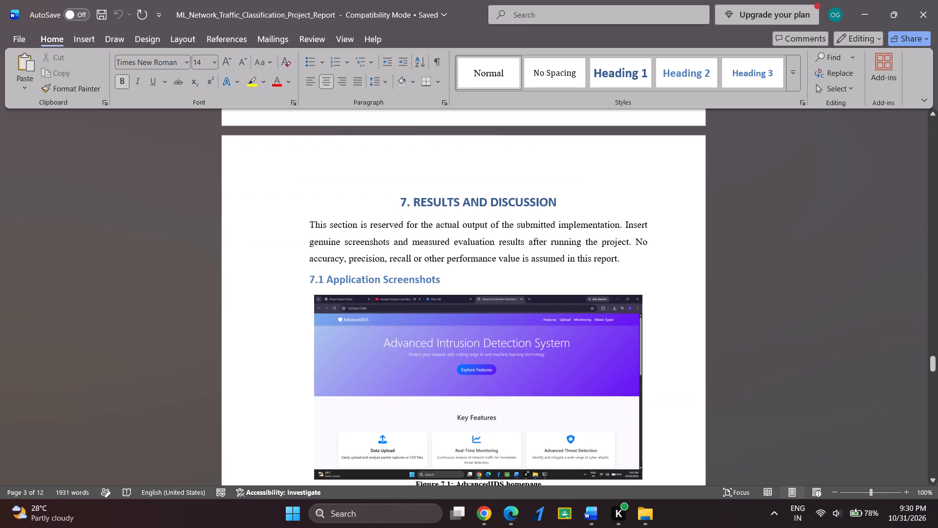
Examine the application screenshots, model output placeholders, 7.3 Test Cases table and the 8. Conclusion section.
click(556, 267)
scroll(556, 267, down, 4)
click(583, 324)
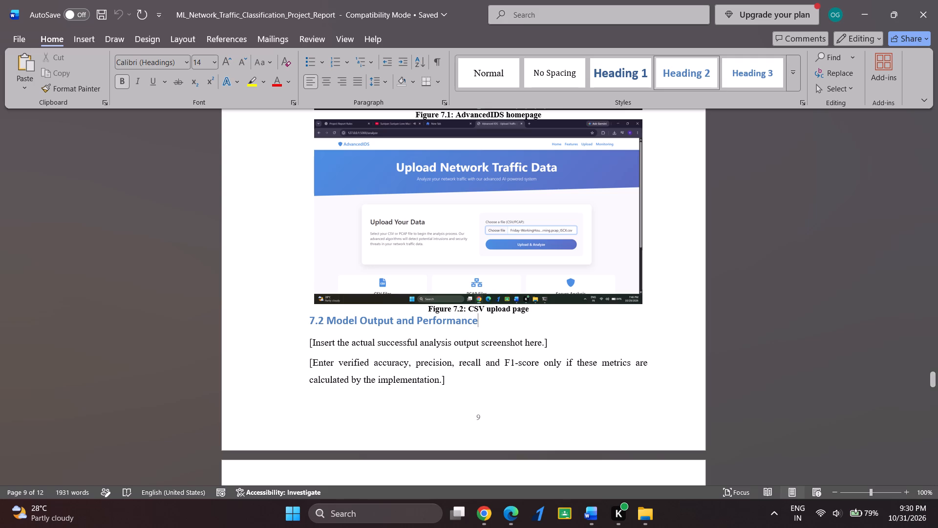
scroll(593, 343, down, 3)
click(546, 332)
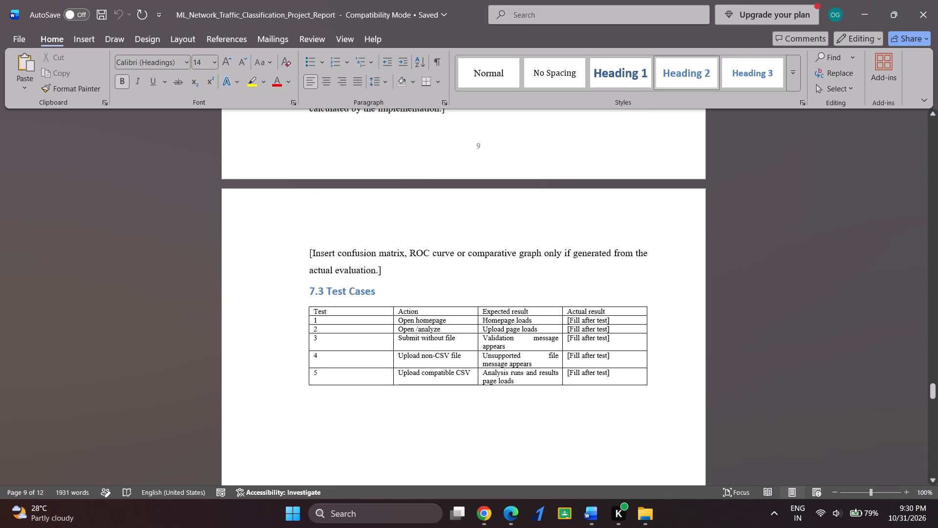
scroll(434, 264, right, 1)
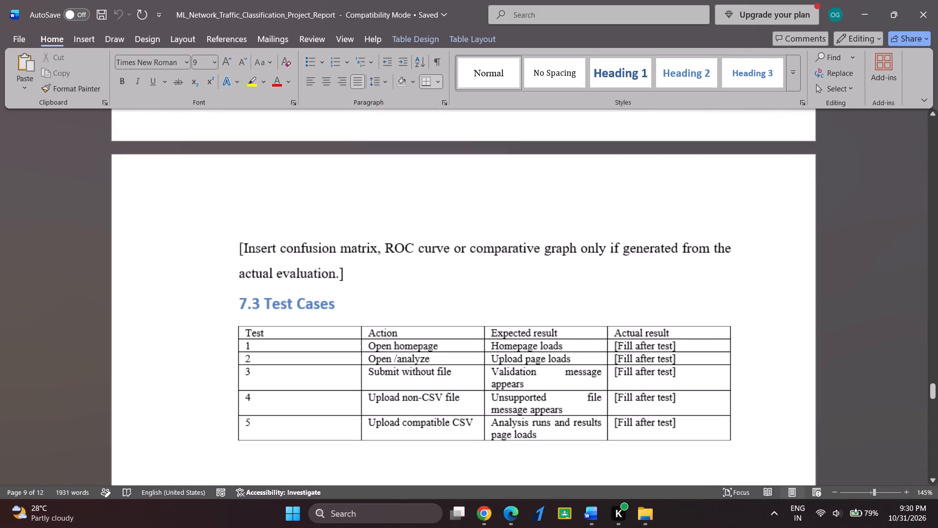
scroll(434, 264, down, 1)
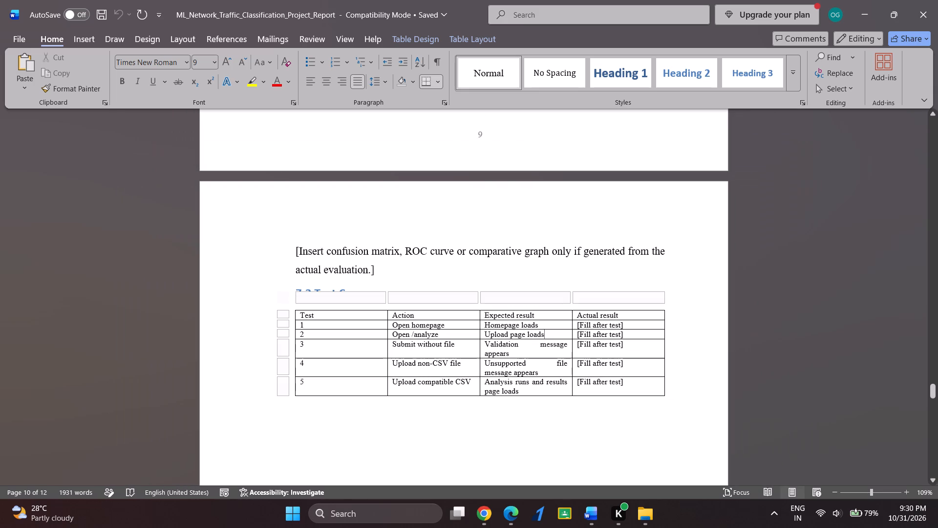
click(386, 283)
scroll(418, 356, down, 1)
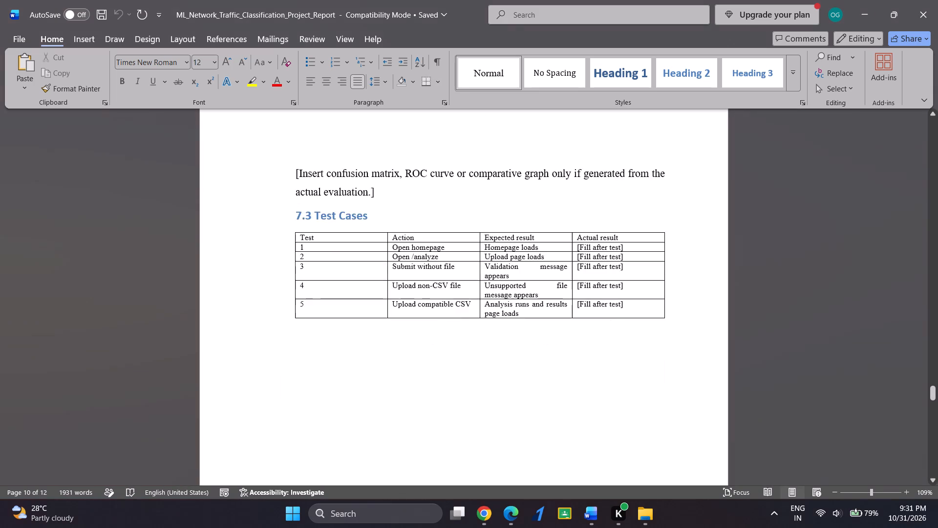
scroll(418, 356, down, 5)
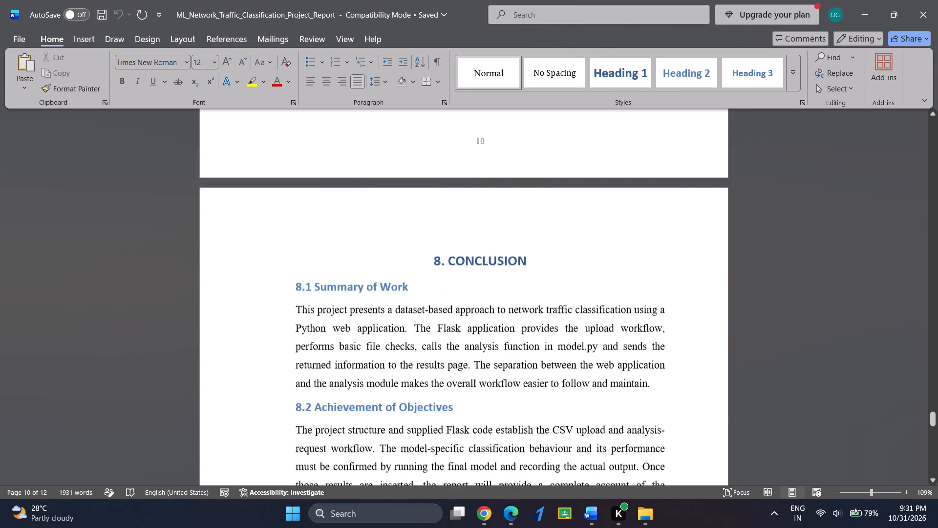
scroll(418, 356, down, 1)
scroll(418, 356, up, 7)
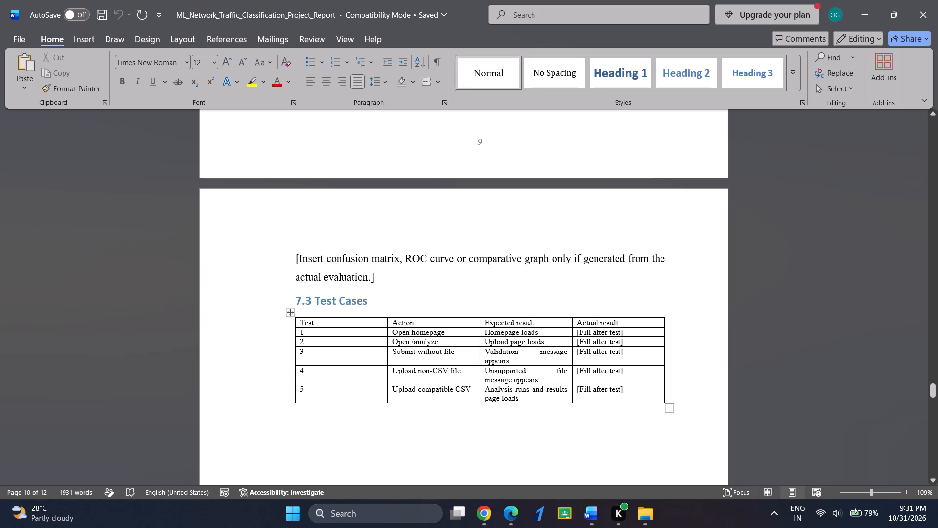
scroll(670, 338, down, 6)
scroll(634, 299, down, 1)
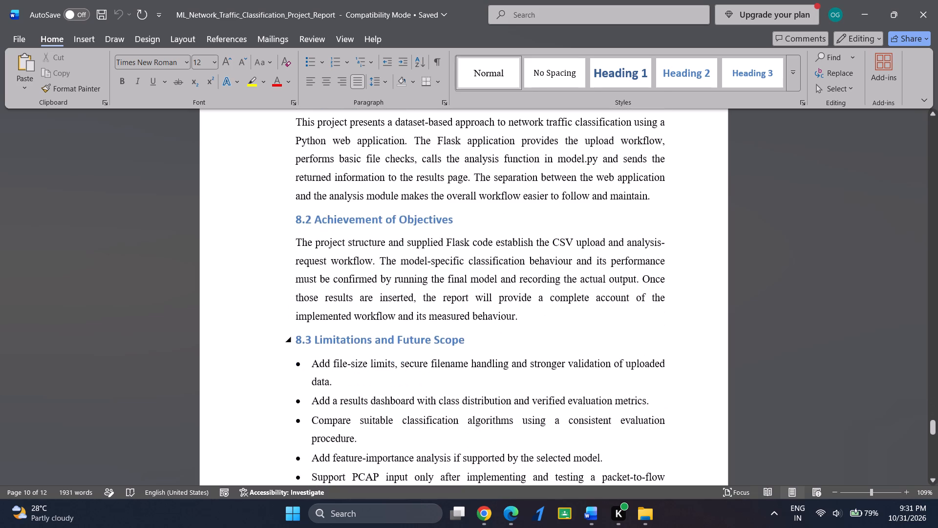
scroll(634, 299, down, 2)
Compare the report's cover page with the cover layout in the COMPLEX ENGG PROBLEM_report template document.
scroll(634, 299, up, 20)
scroll(634, 299, up, 2)
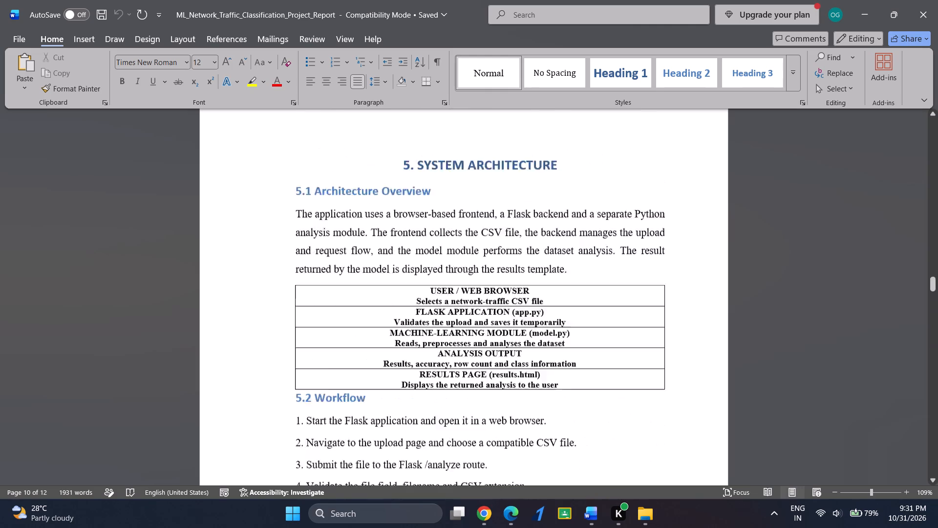
scroll(634, 299, up, 10)
click(539, 214)
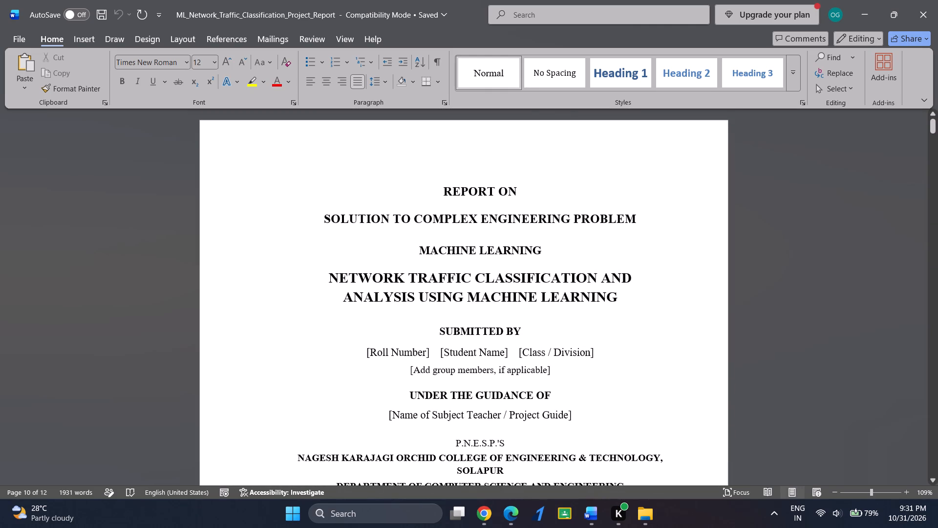
click(565, 243)
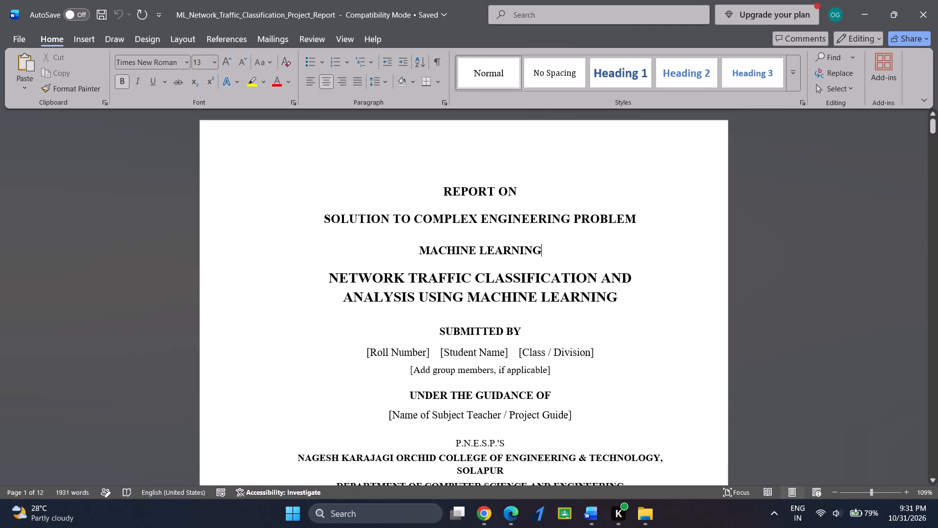
click(525, 262)
click(523, 331)
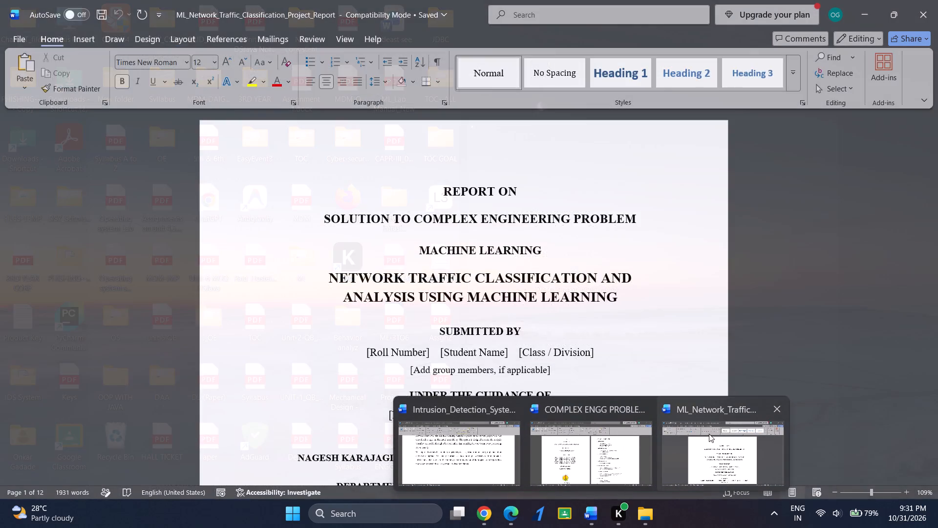
click(557, 456)
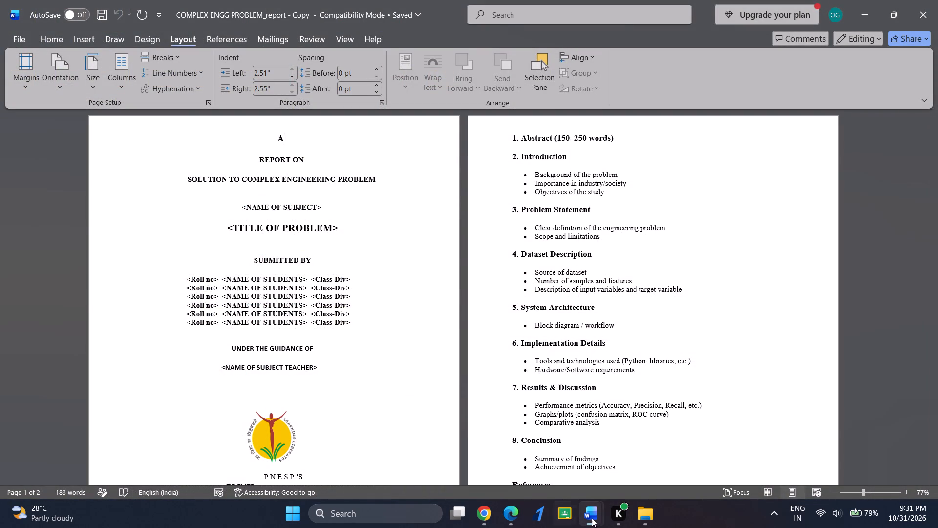
click(679, 458)
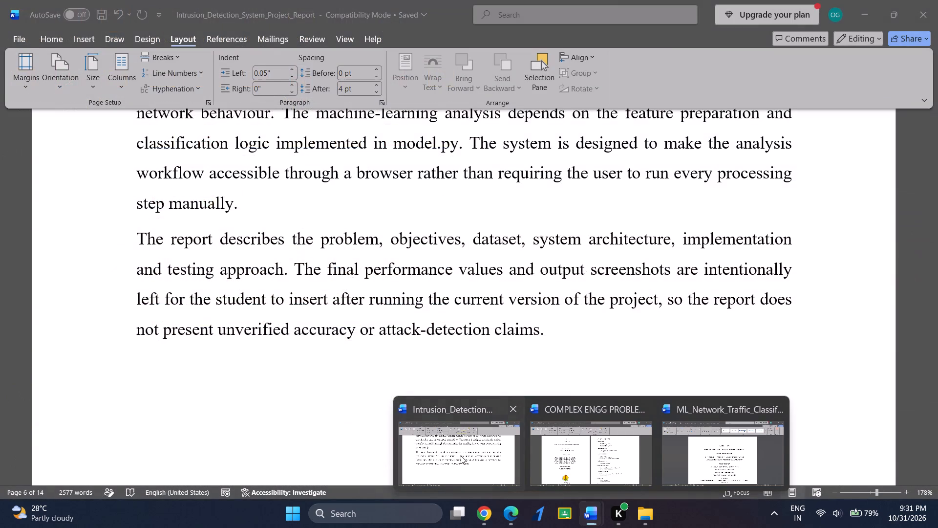
Copy the student list, guidance lines and college logo from the cover page of Intrusion_Detection_System_Project_Report.
click(461, 456)
scroll(384, 329, up, 15)
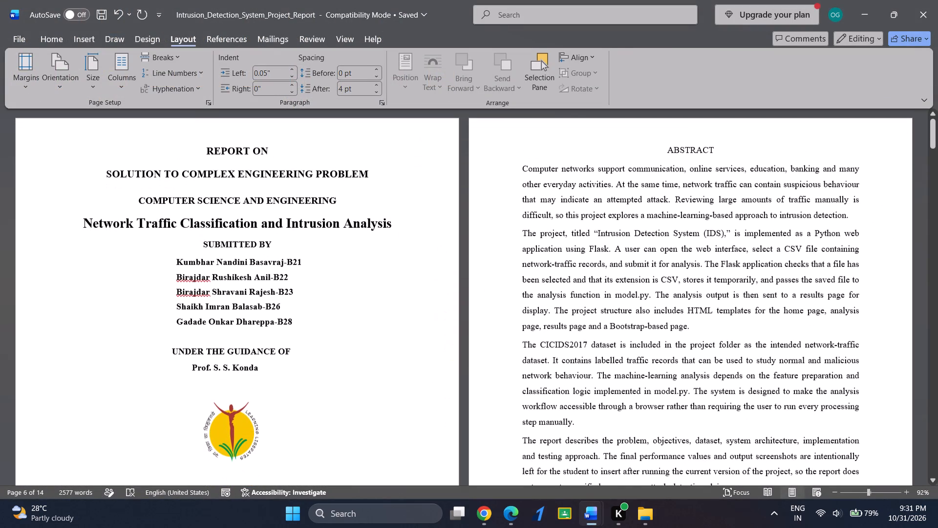
drag(172, 258, 309, 327)
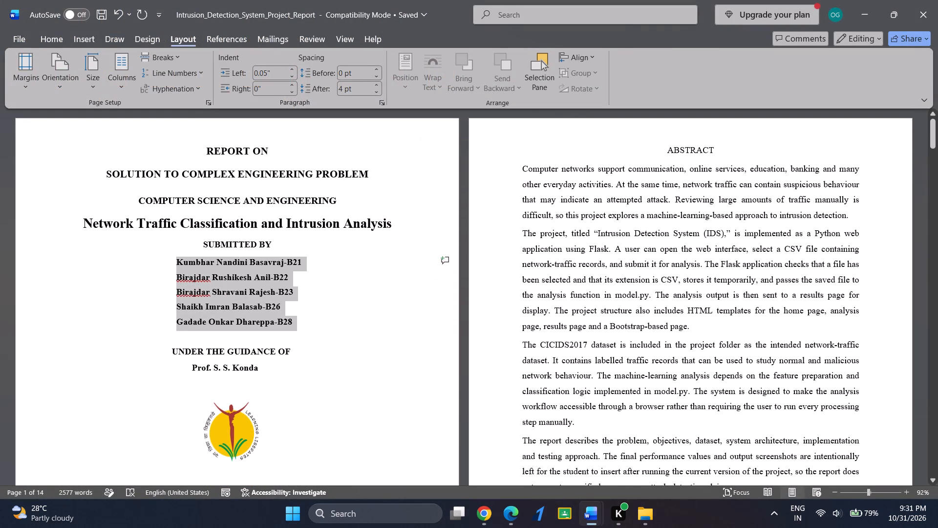
drag(309, 327, 306, 367)
click(306, 367)
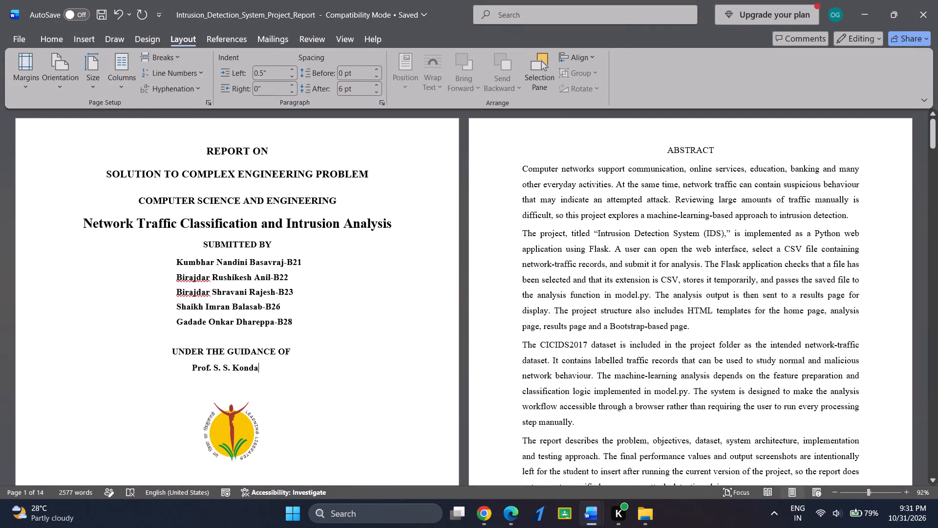
drag(174, 264, 286, 432)
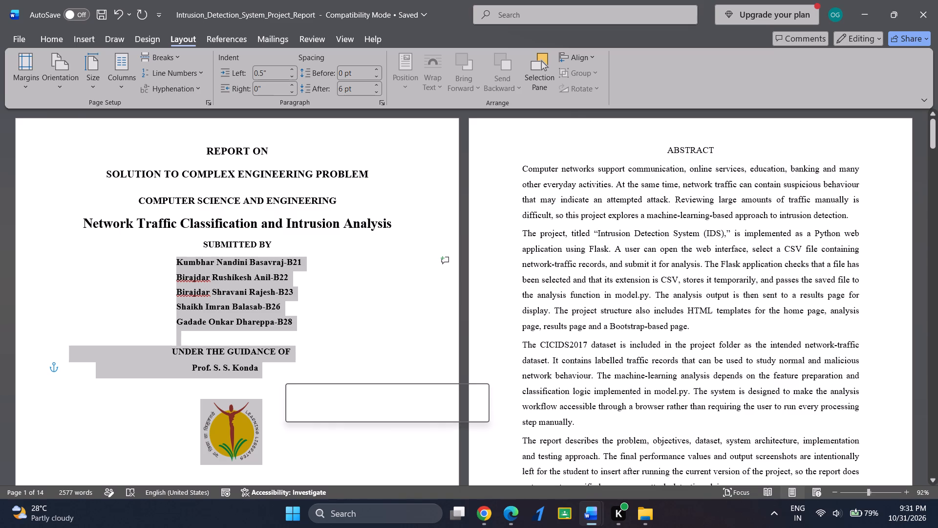
key(ctrl+c)
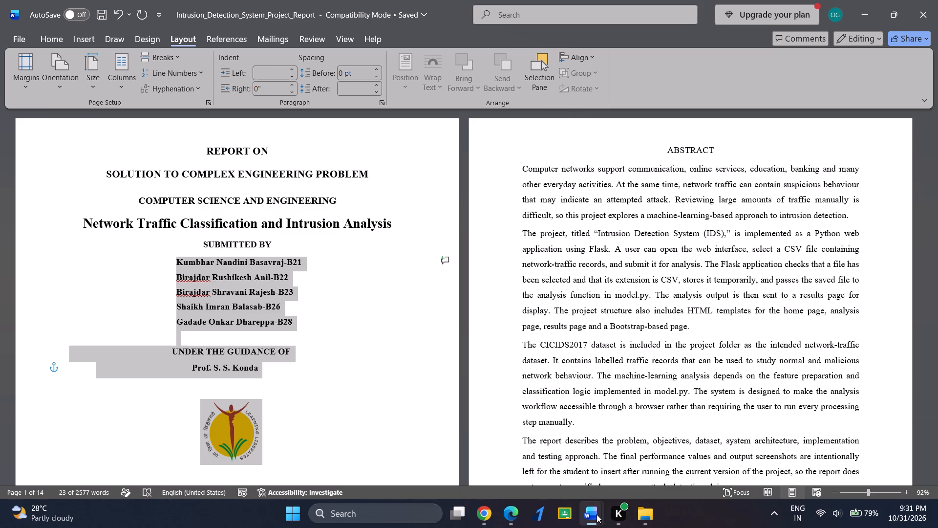
In the ML report's cover page, replace the placeholders from the roll number line through the project guide line with the copied block.
click(668, 456)
scroll(518, 359, down, 1)
drag(365, 293, 533, 360)
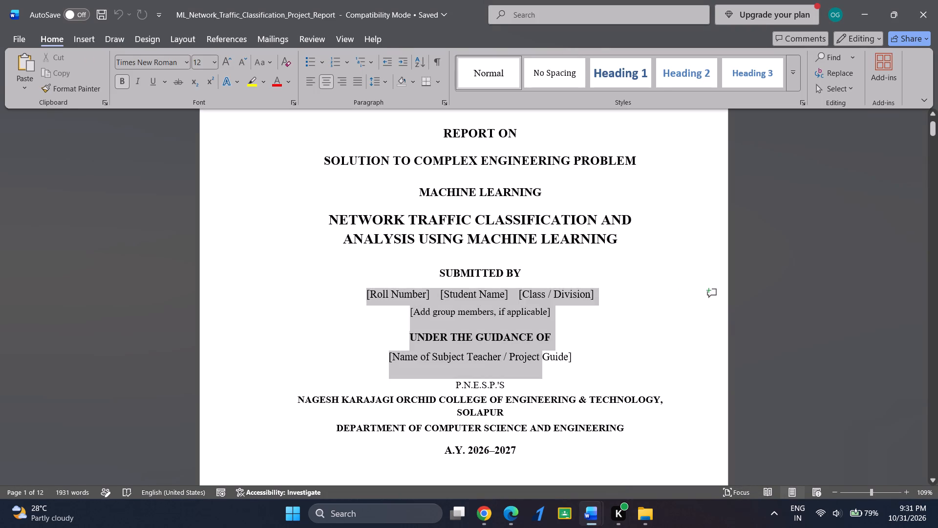
drag(533, 360, 577, 354)
key(ctrl+v)
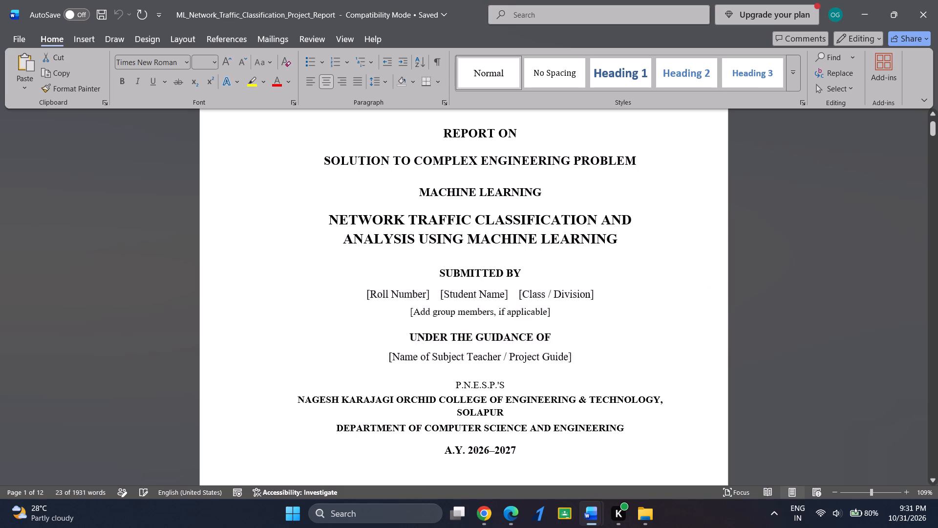
Move the college logo on the cover page between the guide's name and the P.N.E.S.P.'S line, roughly centred.
scroll(425, 295, down, 1)
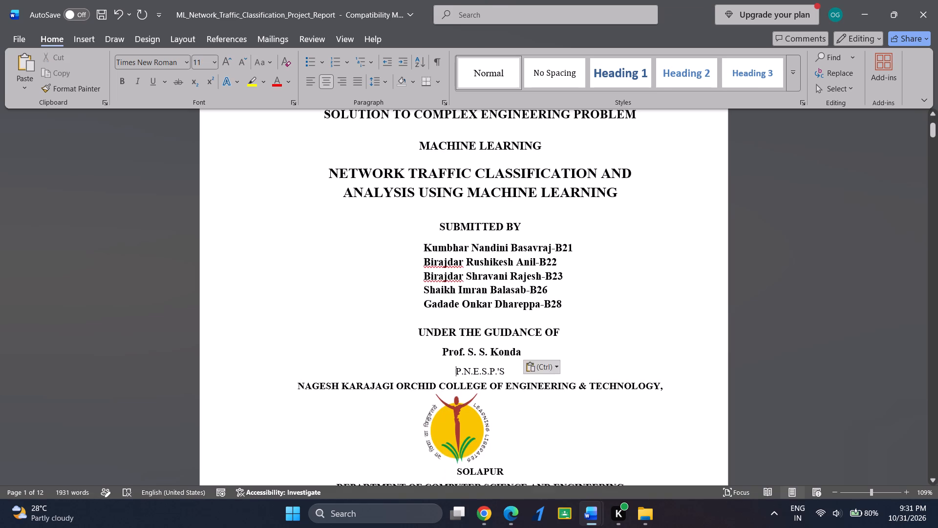
scroll(425, 295, down, 1)
double_click(456, 407)
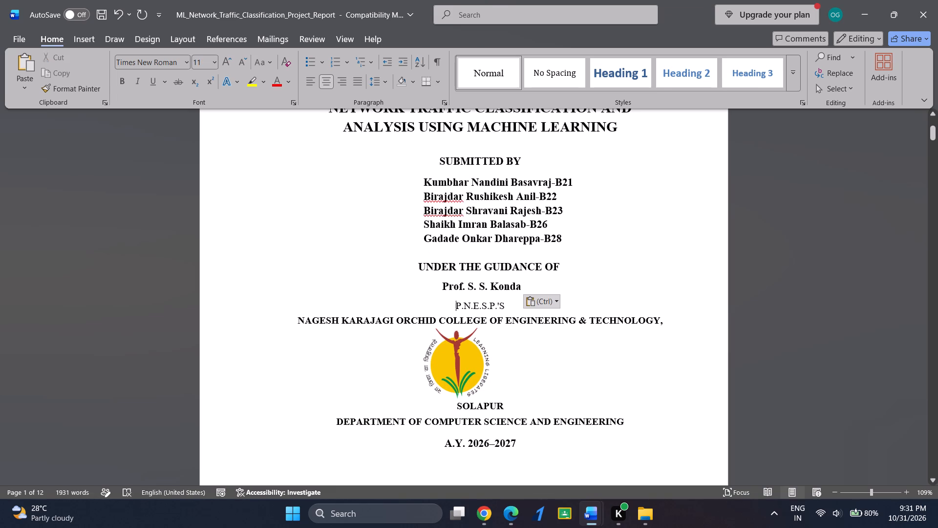
click(437, 403)
drag(471, 382, 475, 337)
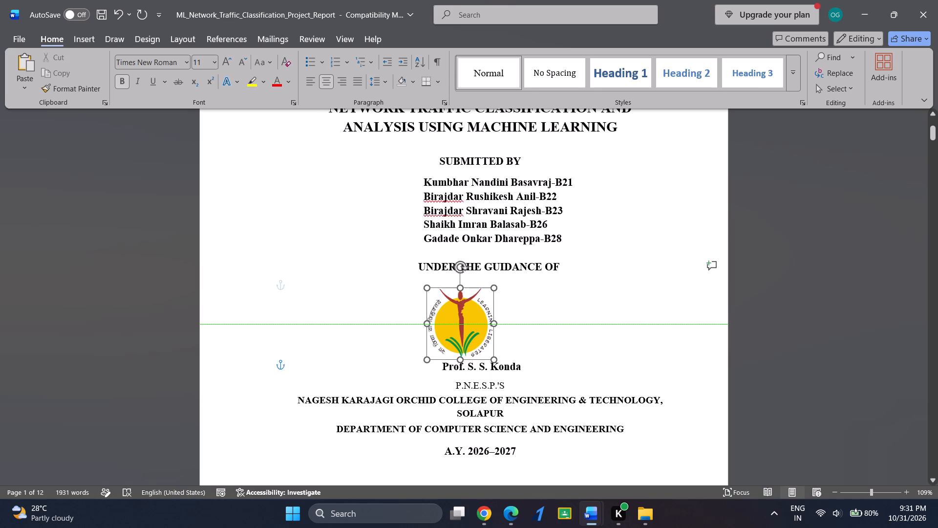
drag(475, 337, 497, 365)
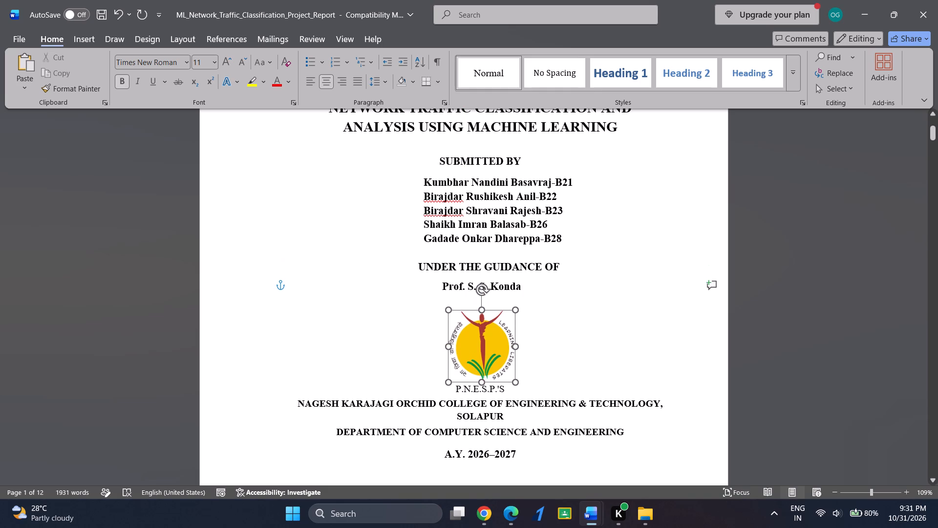
Nudge the college logo slightly up and to the right, between the guide's name and the P.N.E.S.P.'S line.
drag(497, 365, 500, 361)
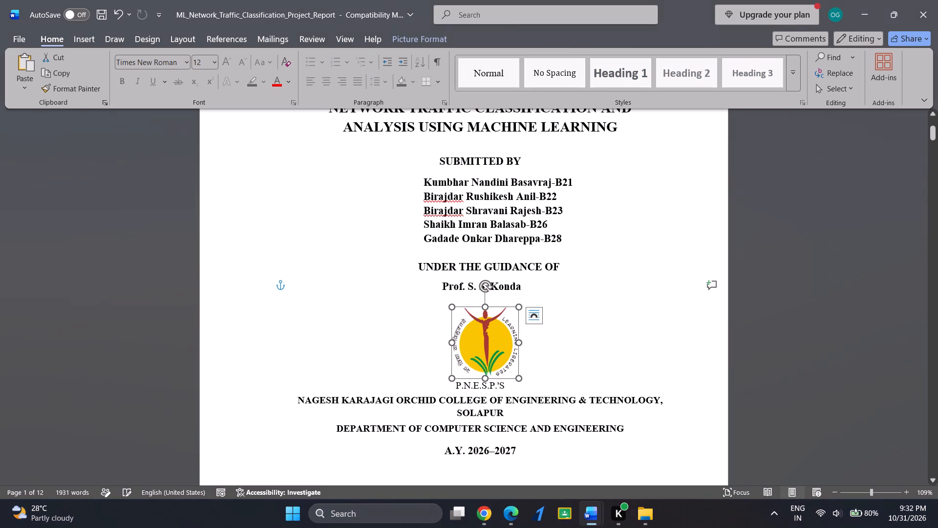
scroll(376, 300, down, 2)
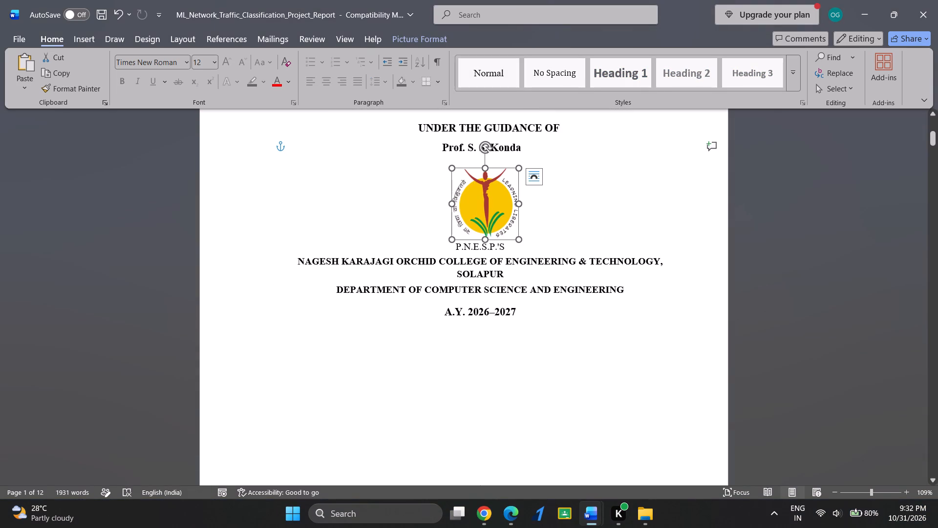
click(432, 244)
click(636, 292)
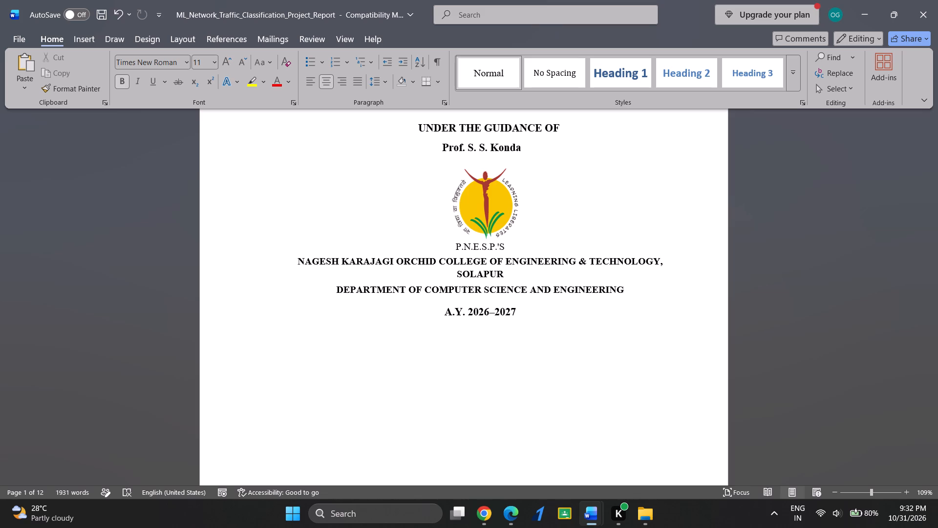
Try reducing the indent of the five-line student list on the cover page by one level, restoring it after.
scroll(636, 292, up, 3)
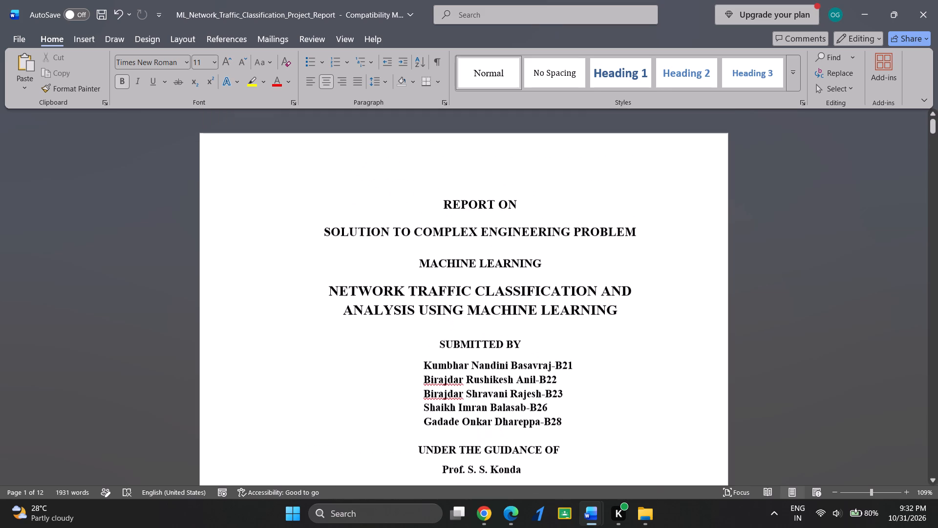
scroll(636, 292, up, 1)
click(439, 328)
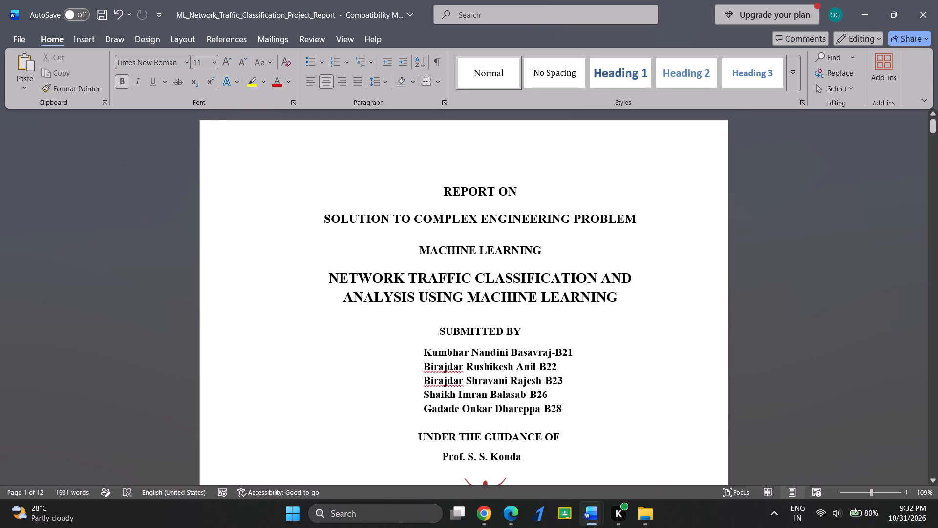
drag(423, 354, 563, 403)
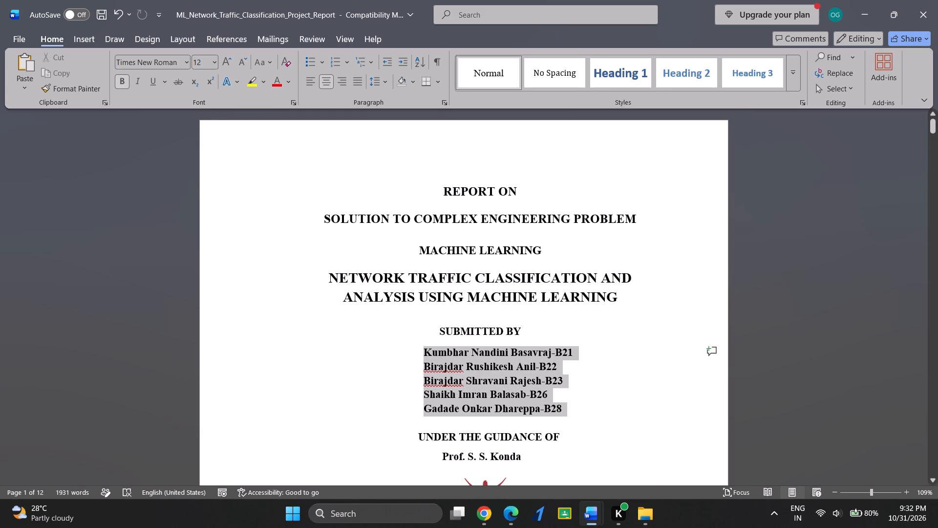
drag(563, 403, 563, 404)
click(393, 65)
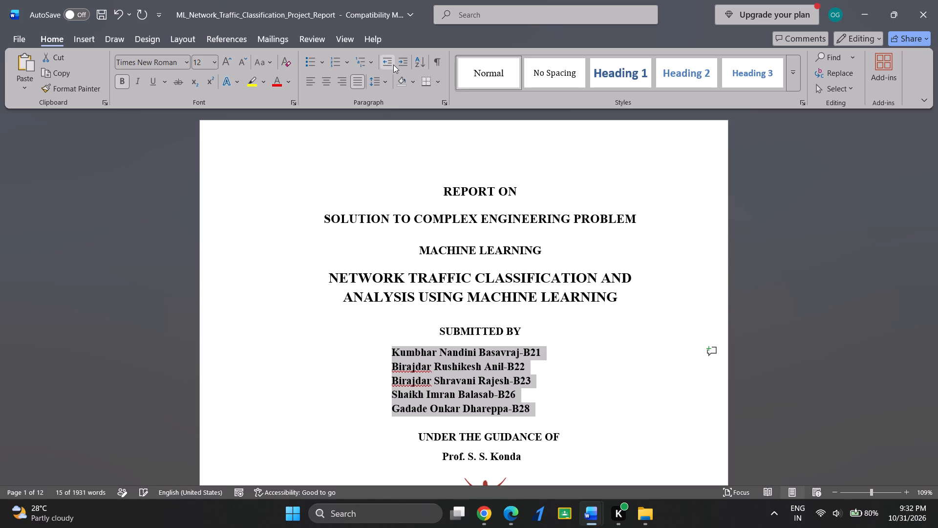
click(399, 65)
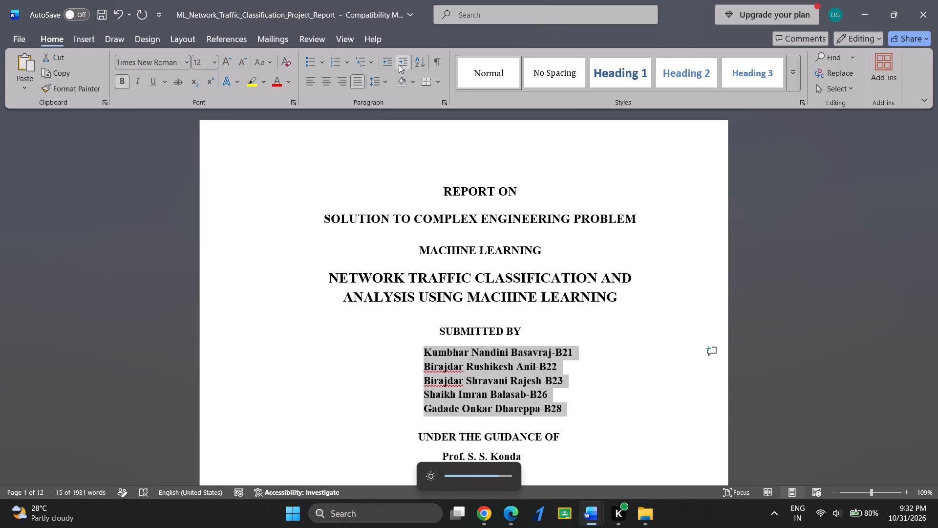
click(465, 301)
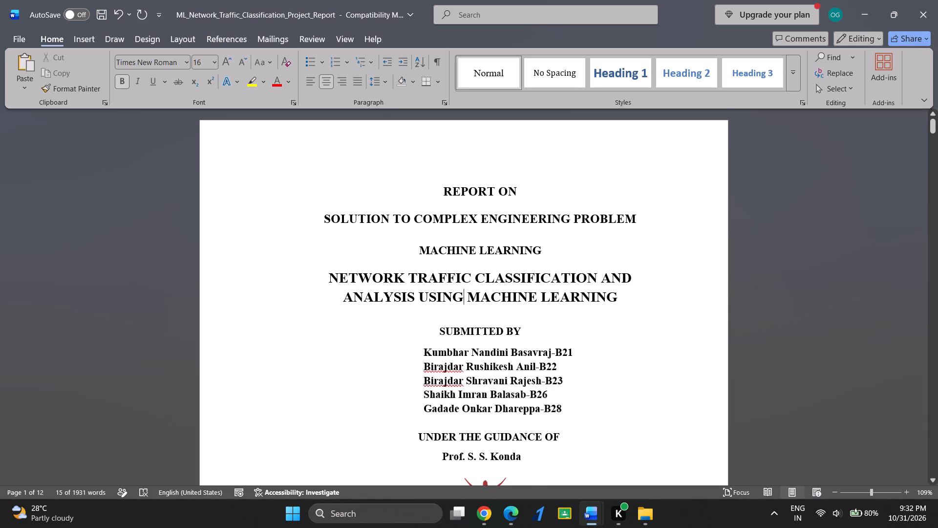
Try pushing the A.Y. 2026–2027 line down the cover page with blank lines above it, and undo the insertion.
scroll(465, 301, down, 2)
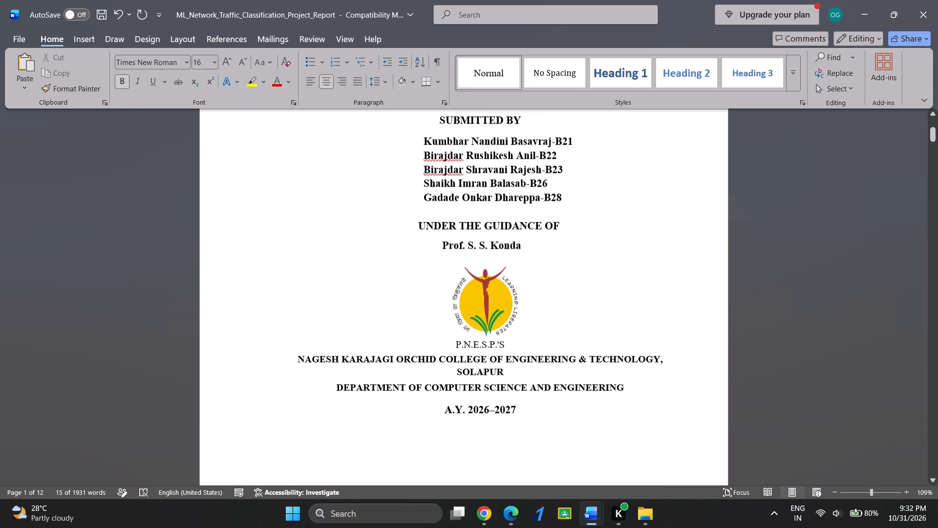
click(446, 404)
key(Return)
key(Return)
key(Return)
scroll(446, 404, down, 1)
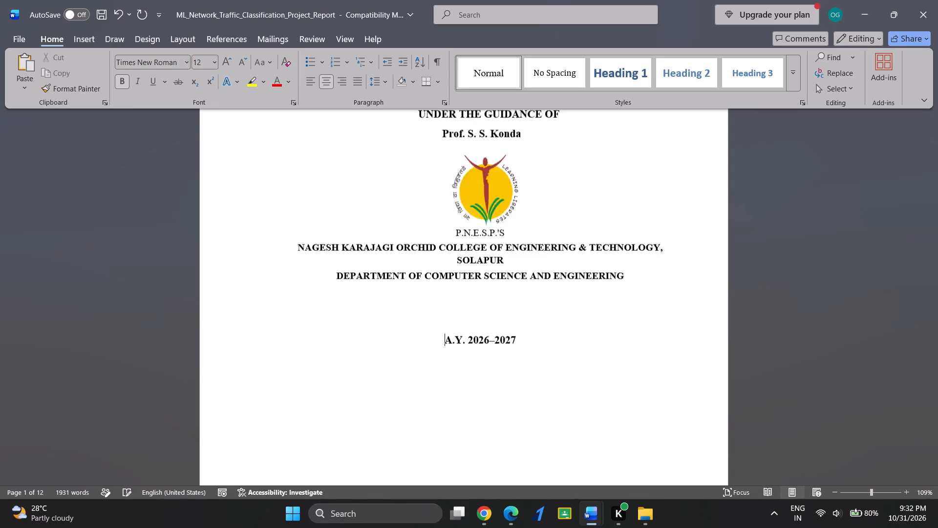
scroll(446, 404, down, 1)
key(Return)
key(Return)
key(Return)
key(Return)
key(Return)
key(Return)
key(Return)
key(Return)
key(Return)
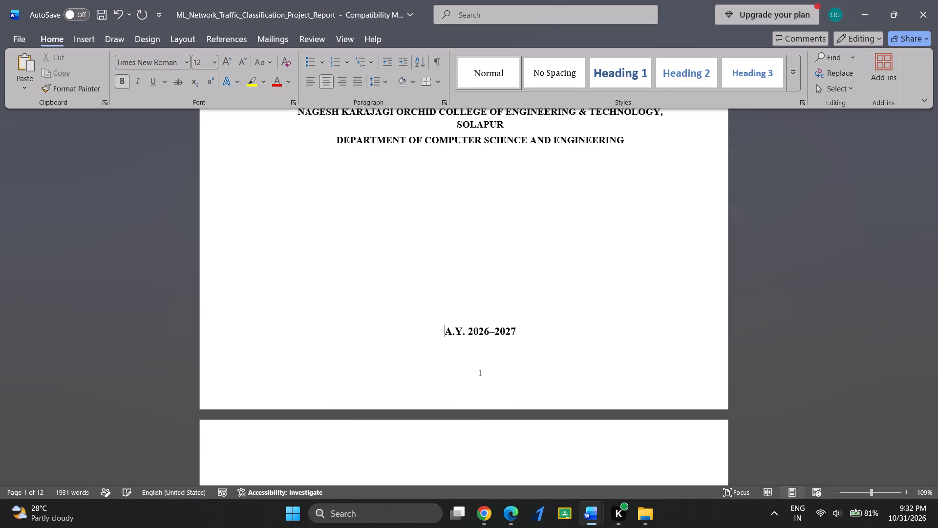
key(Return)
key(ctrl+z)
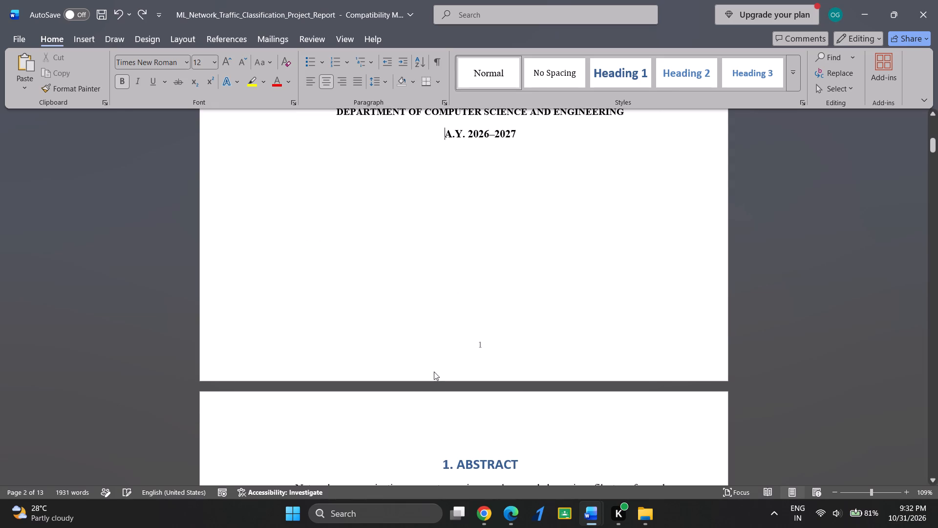
Insert eleven blank lines above the A.Y. 2026–2027 line to place it near the bottom of the cover page.
key(Return)
key(Return)
key(Return)
key(Return)
key(Return)
key(Return)
key(Return)
key(Return)
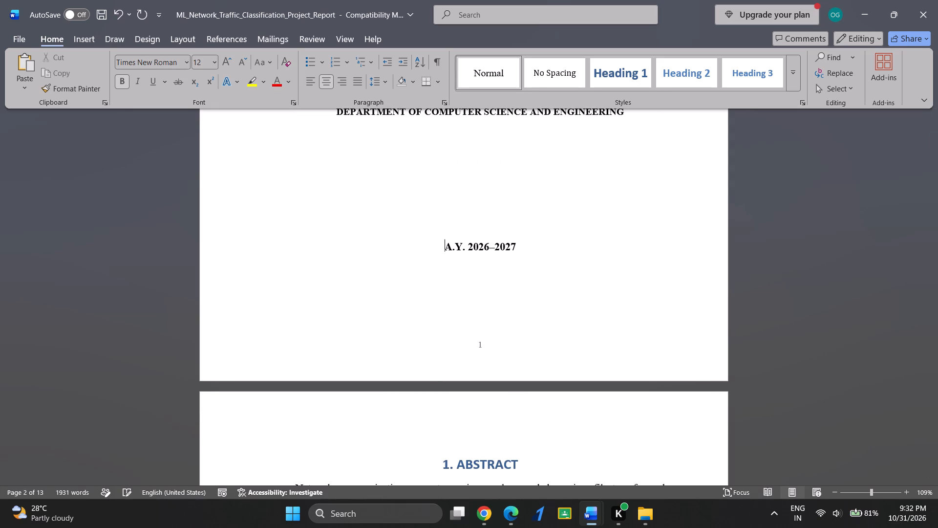
key(Return)
key(Return)
key(Return)
key(Return)
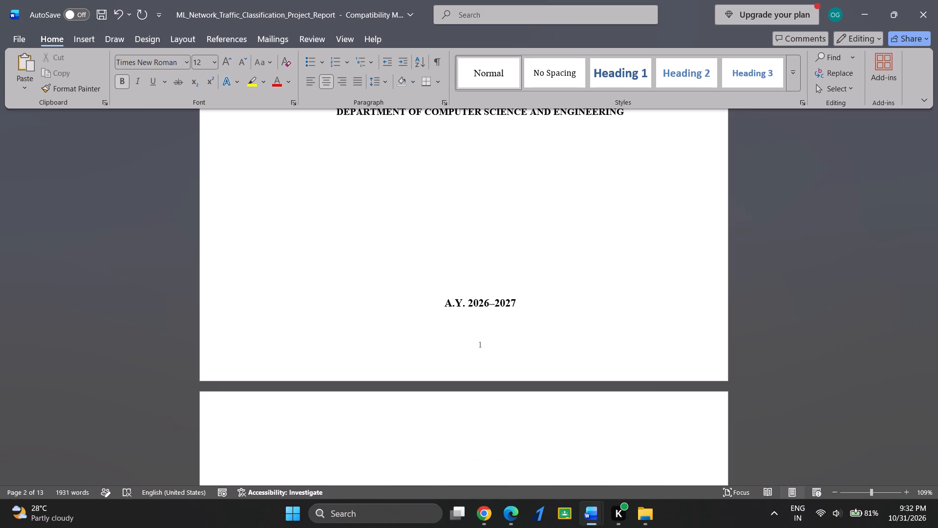
key(BackSpace)
Add a blank line above P.N.E.S.P.'S and shift the college logo slightly down and left to centre it.
scroll(428, 237, up, 4)
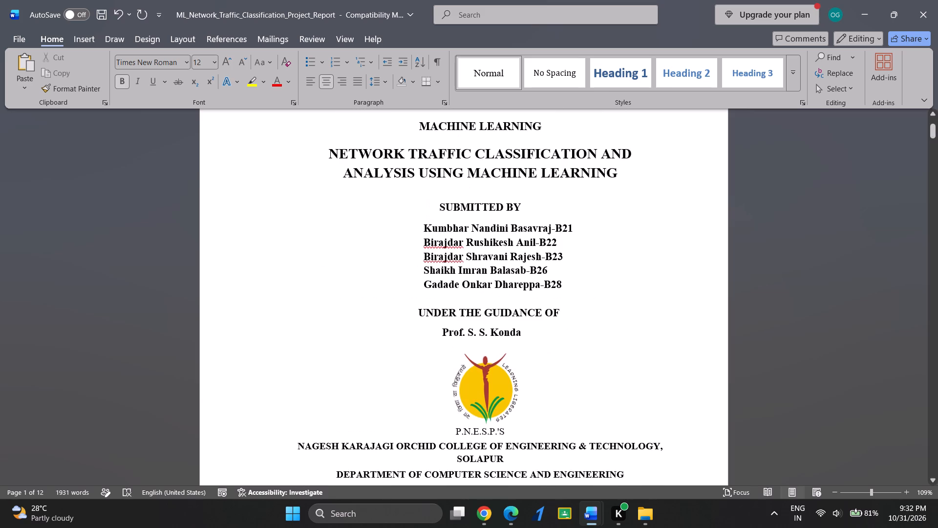
scroll(428, 237, down, 1)
click(446, 354)
key(Return)
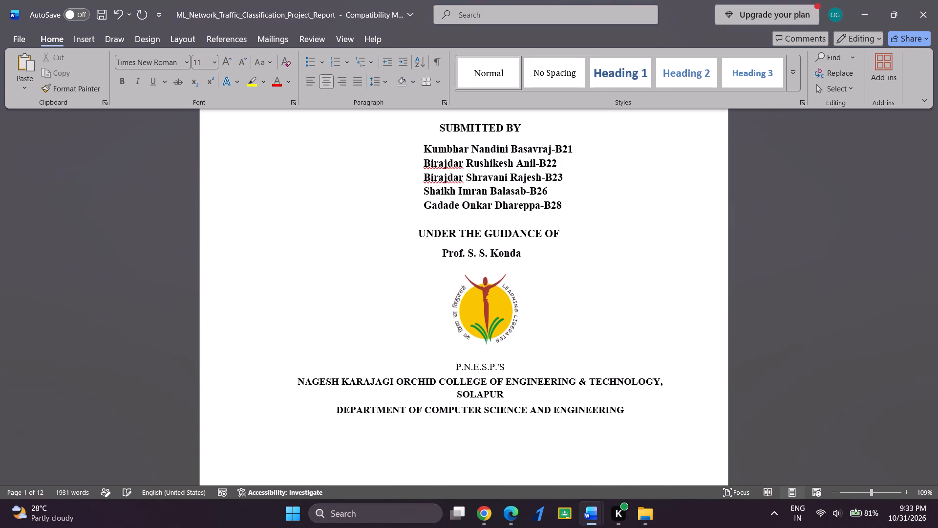
drag(484, 319, 479, 322)
click(434, 268)
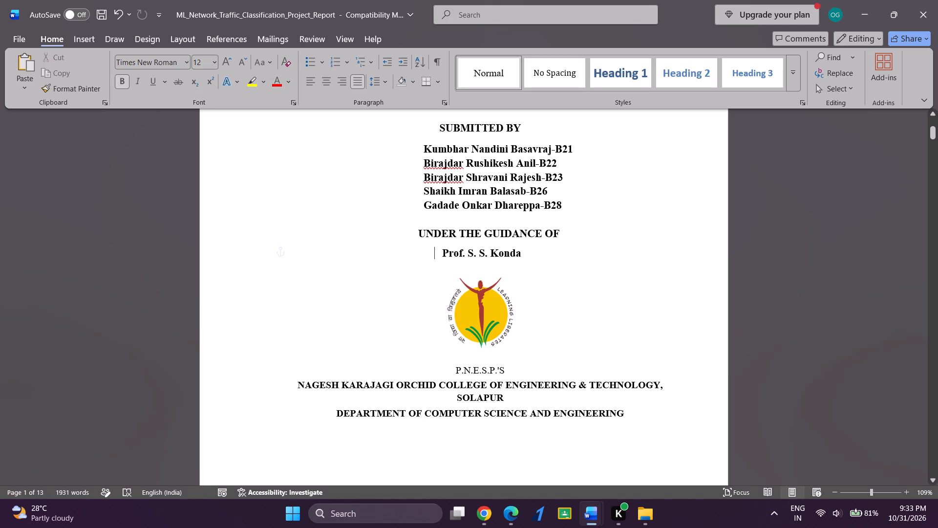
In Edge, close Project Report Format.pdf and examine the cover page layout in the COMPLEX ENGG PROBLEM_report PDF.
click(506, 513)
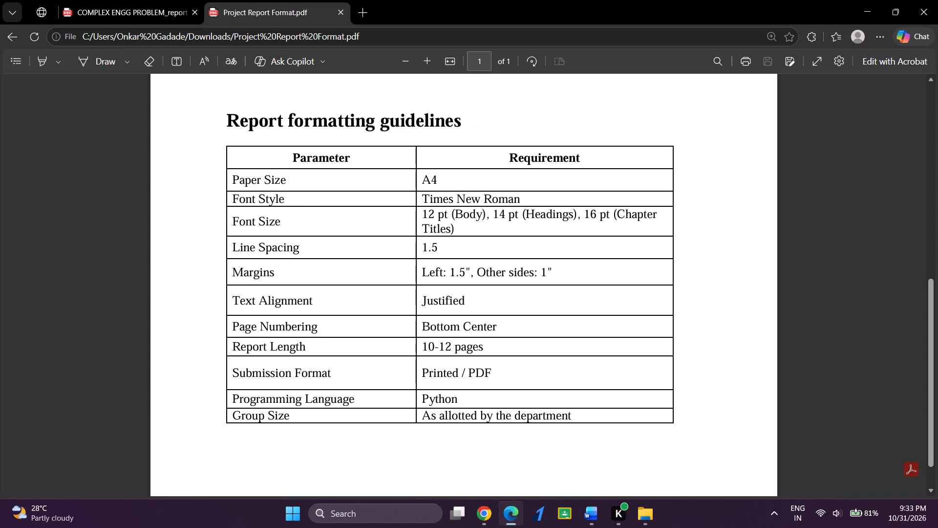
click(339, 15)
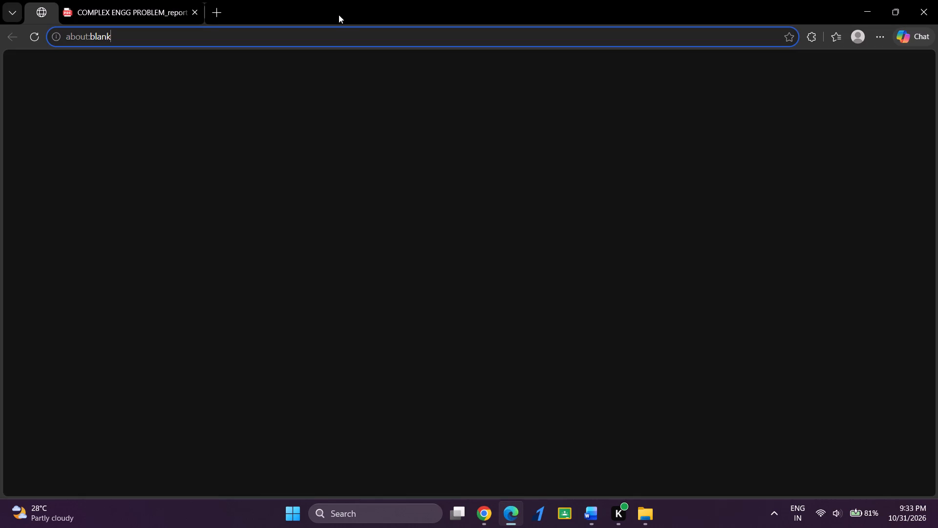
click(174, 6)
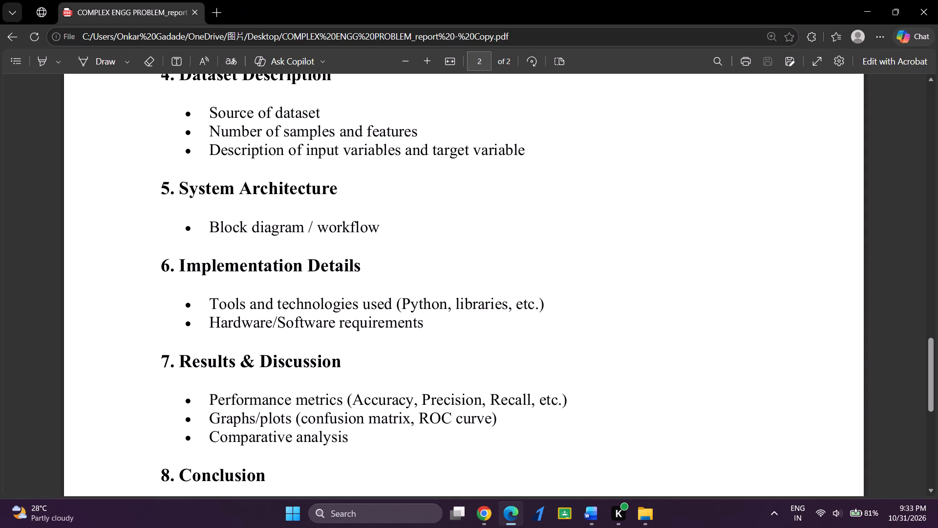
scroll(426, 253, up, 19)
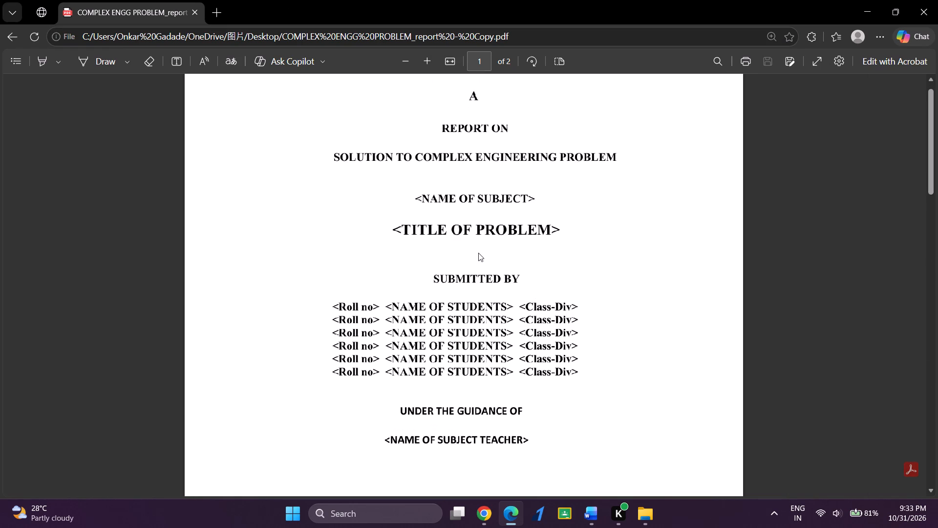
scroll(478, 253, down, 3)
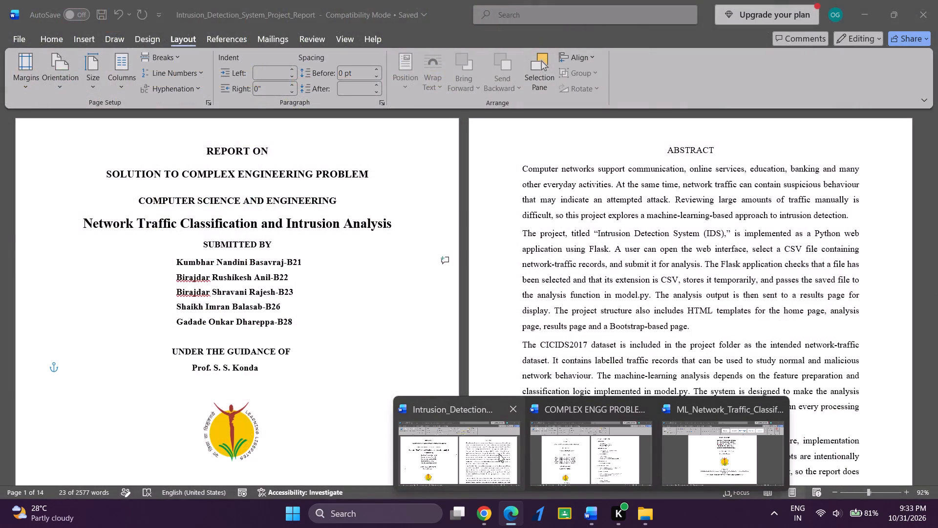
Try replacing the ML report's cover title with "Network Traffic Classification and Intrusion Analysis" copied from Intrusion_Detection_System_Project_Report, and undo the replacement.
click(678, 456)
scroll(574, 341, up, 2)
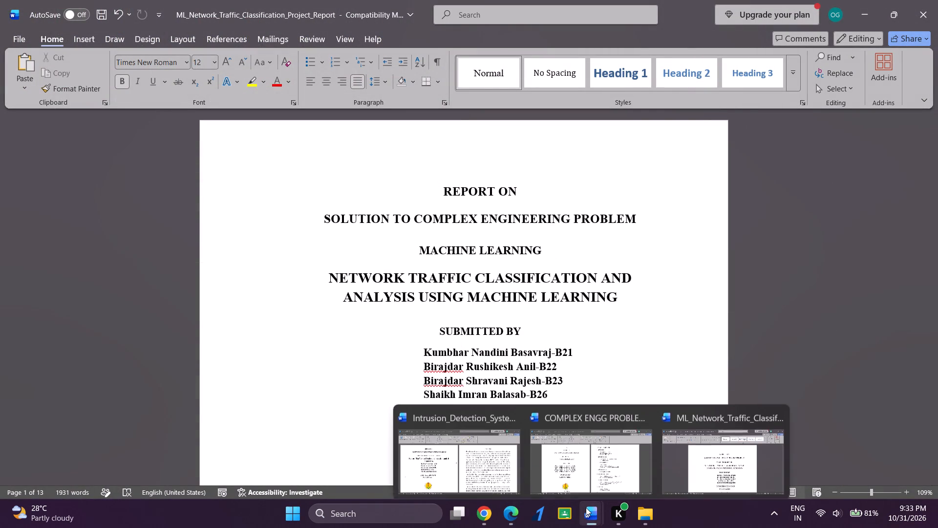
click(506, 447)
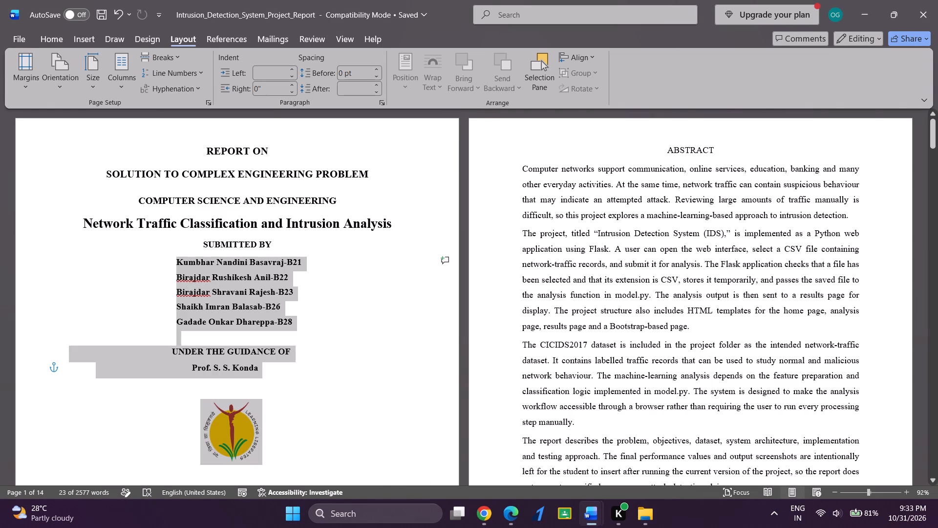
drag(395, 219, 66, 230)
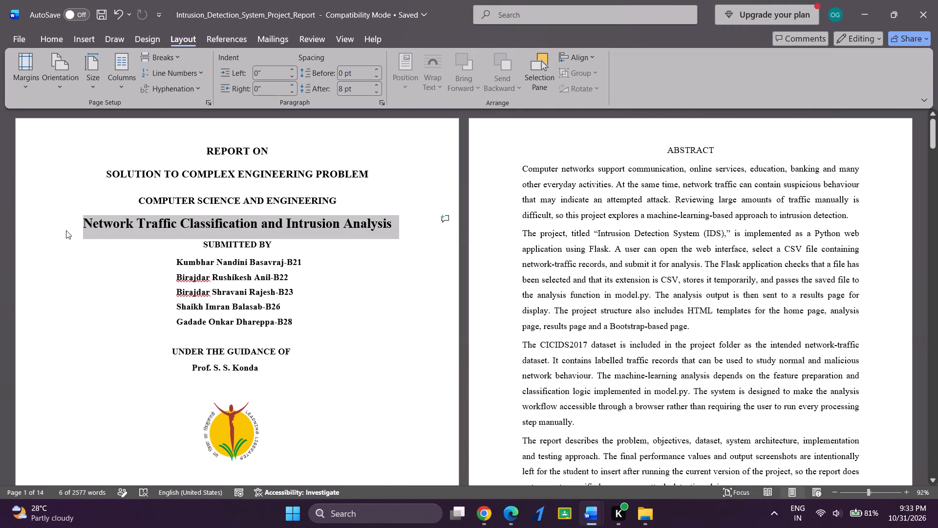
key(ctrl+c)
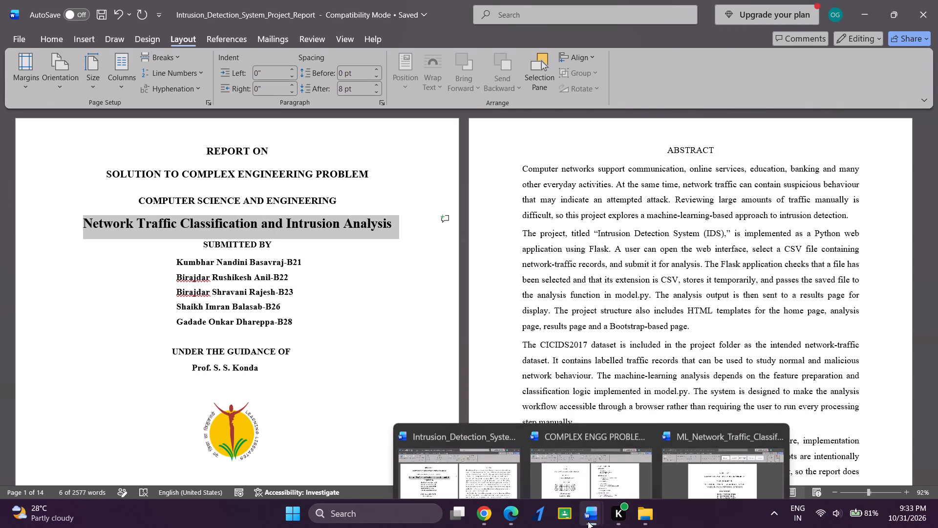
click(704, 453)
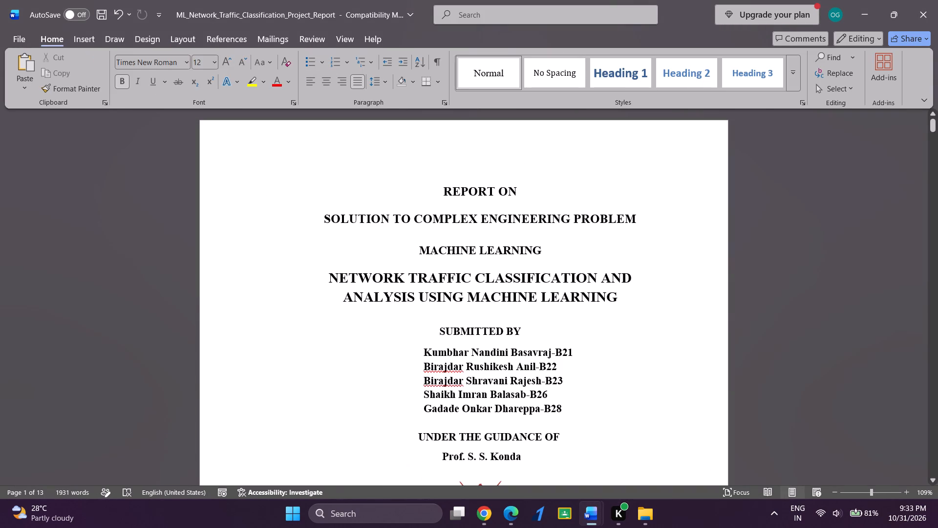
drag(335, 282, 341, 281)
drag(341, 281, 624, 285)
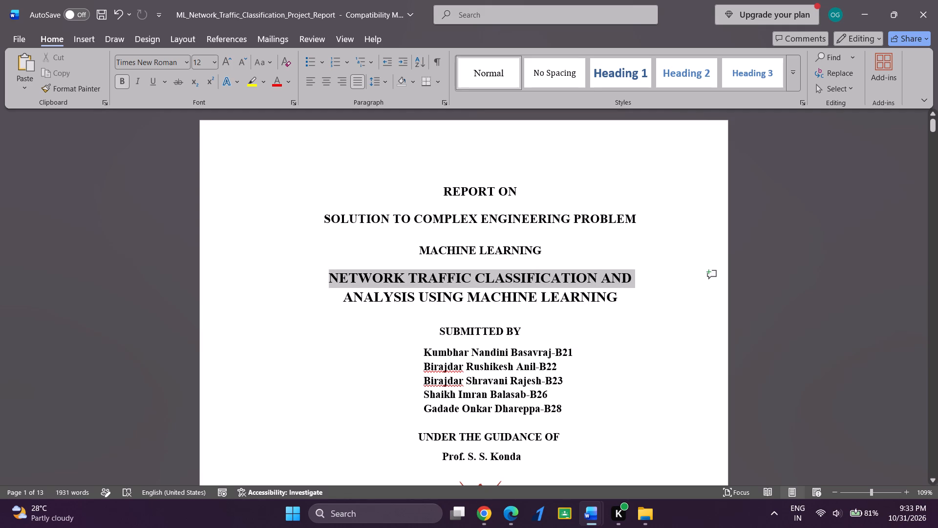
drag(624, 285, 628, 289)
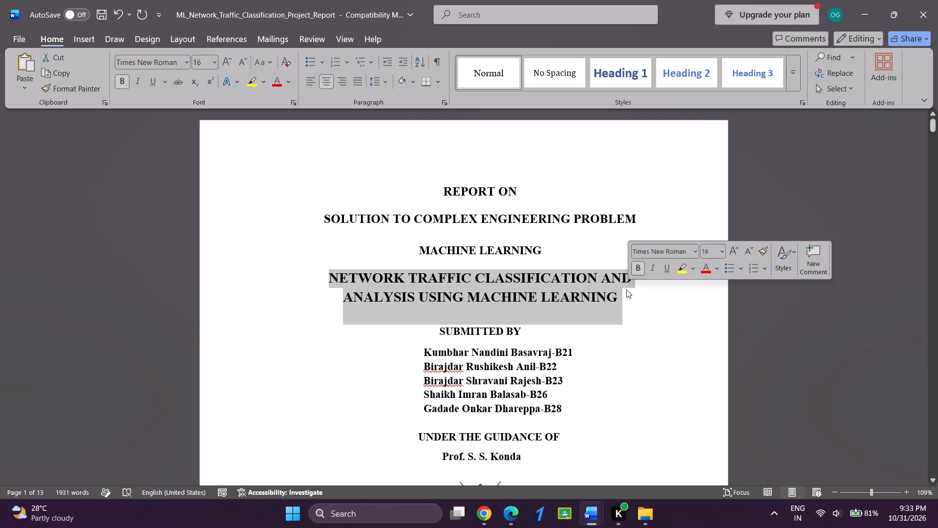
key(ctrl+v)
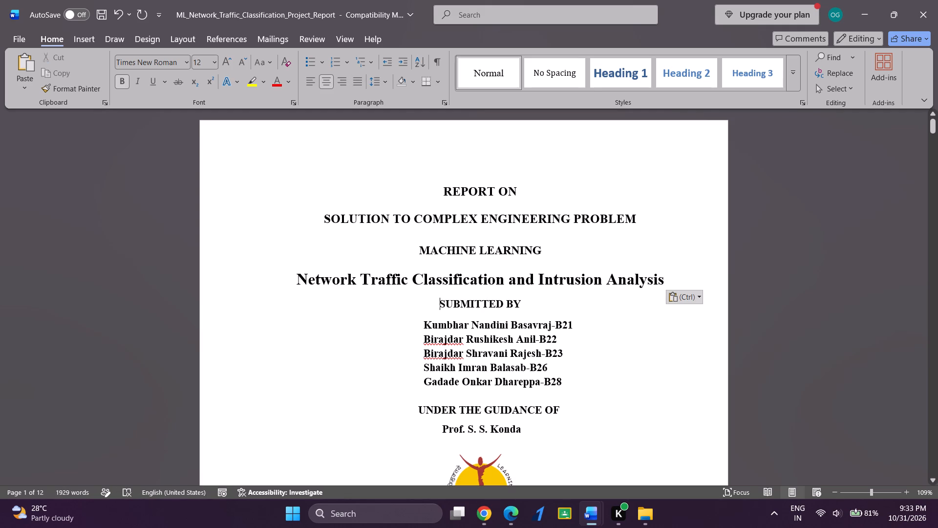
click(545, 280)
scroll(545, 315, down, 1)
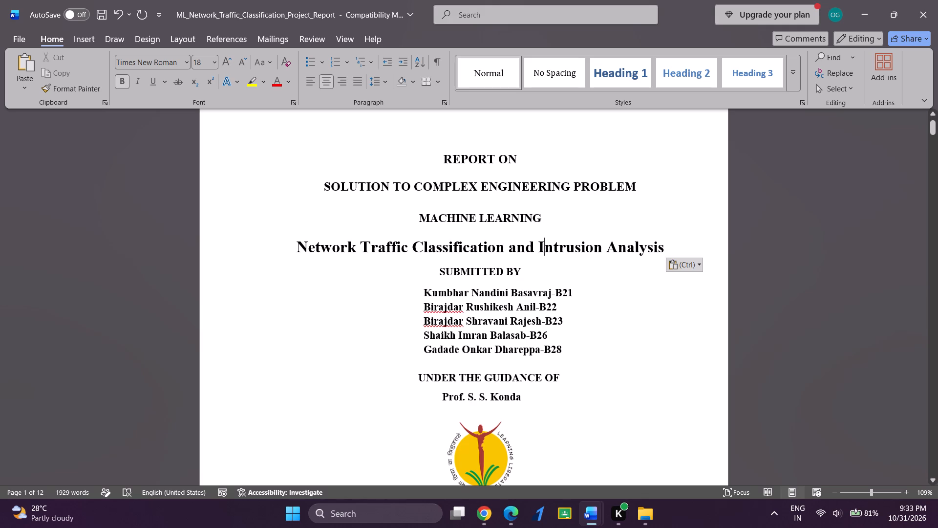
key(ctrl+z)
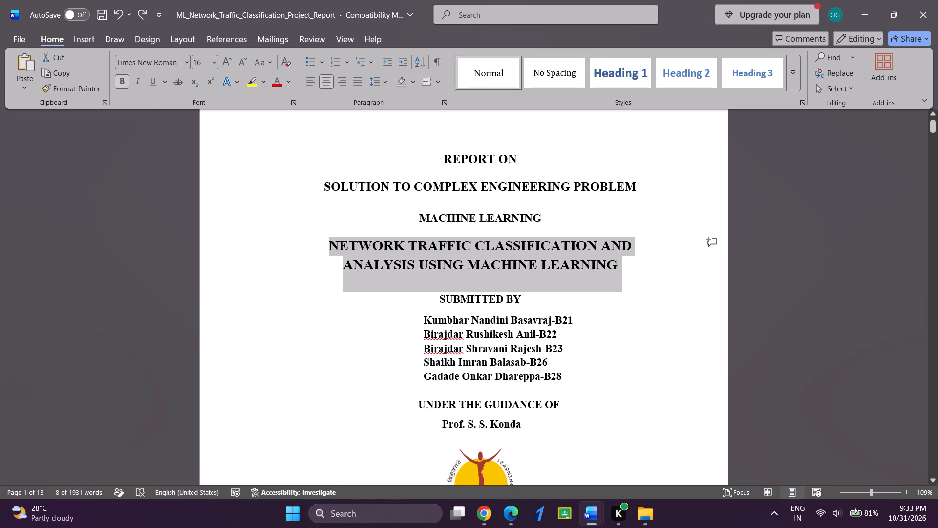
In Edge, check the cover page layout in the COMPLEX ENGG PROBLEM_report PDF.
click(512, 527)
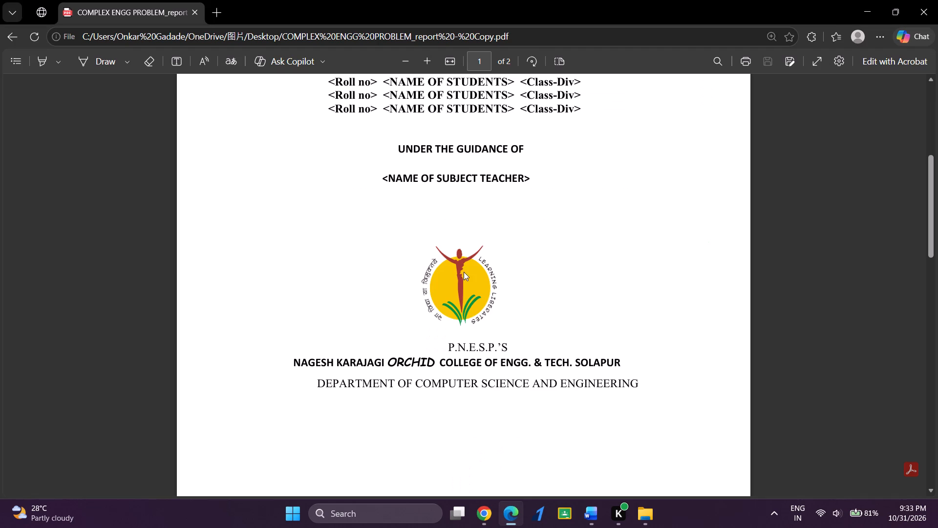
scroll(464, 272, up, 4)
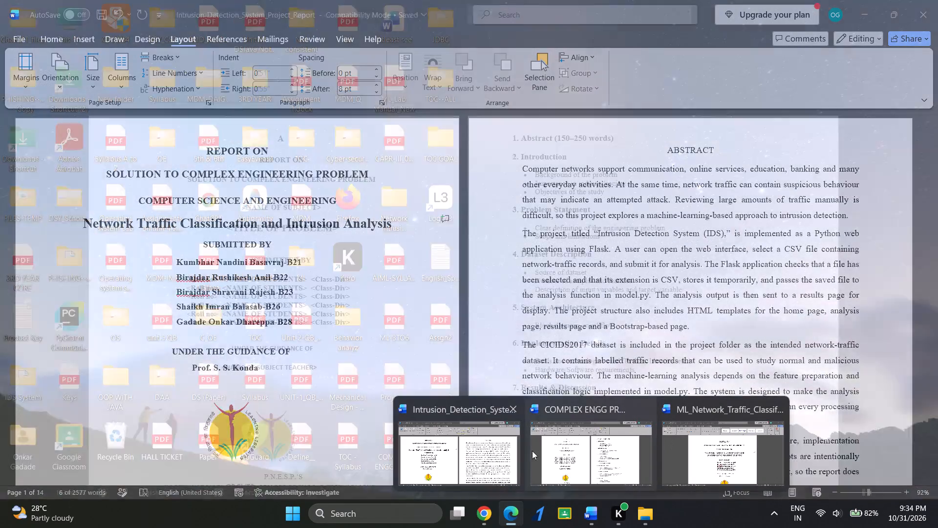
In the ML_Network_Traffic_Classification report, replace the cover title with the copied "Network Traffic Classification and Intrusion Analysis" and convert it to uppercase.
click(695, 443)
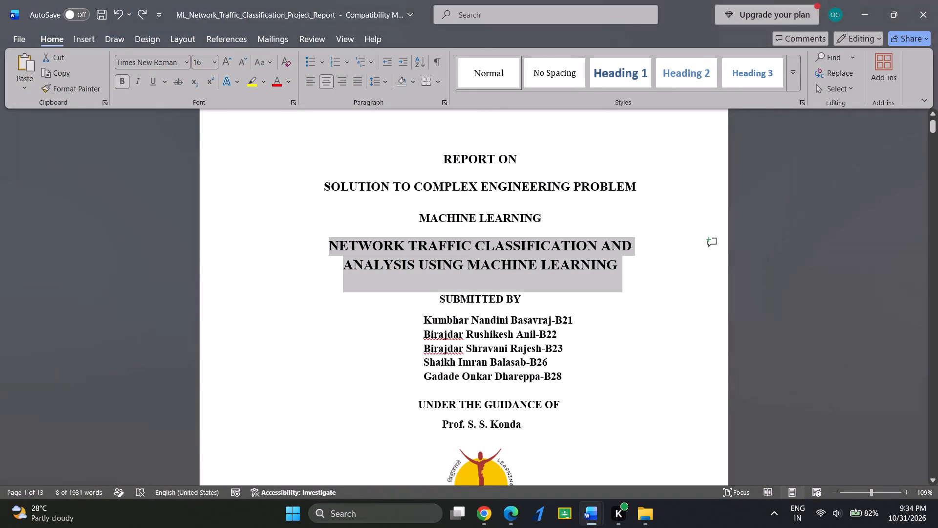
key(ctrl+v)
triple_click(517, 245)
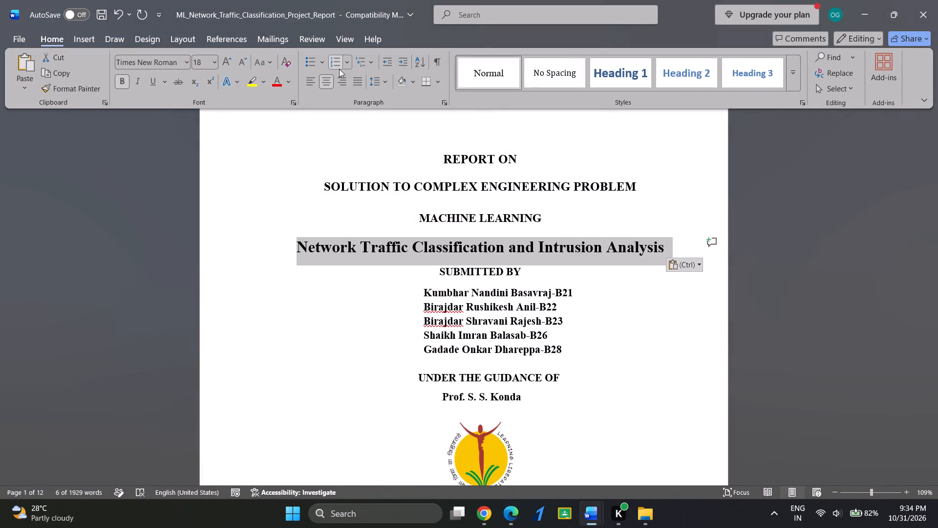
click(268, 63)
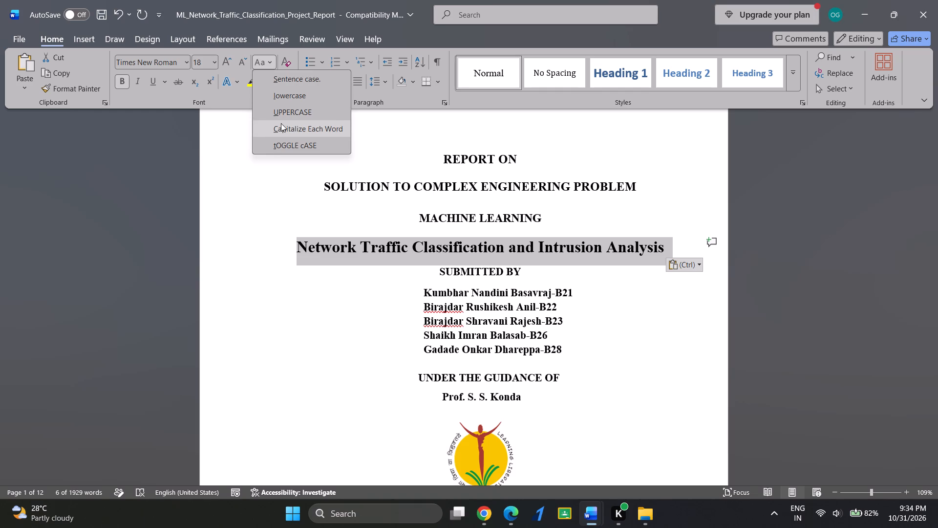
click(281, 115)
click(433, 262)
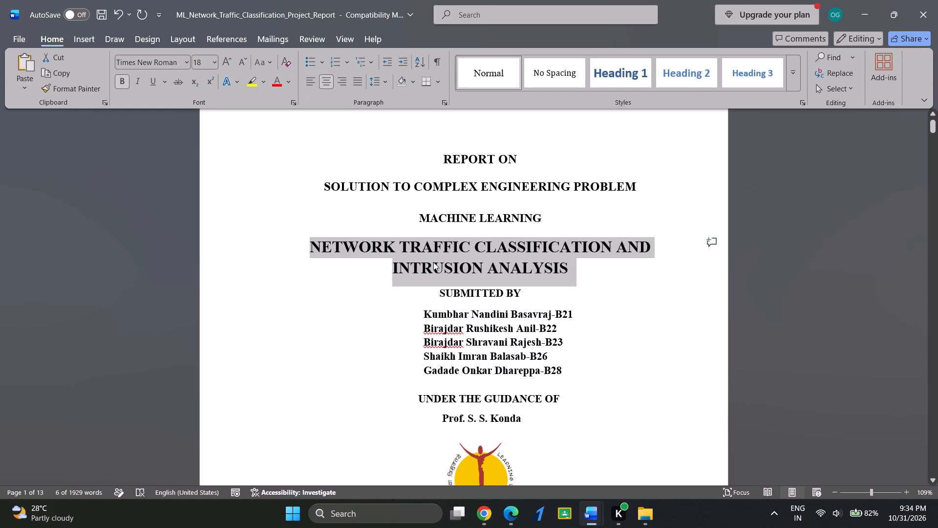
click(443, 289)
click(440, 264)
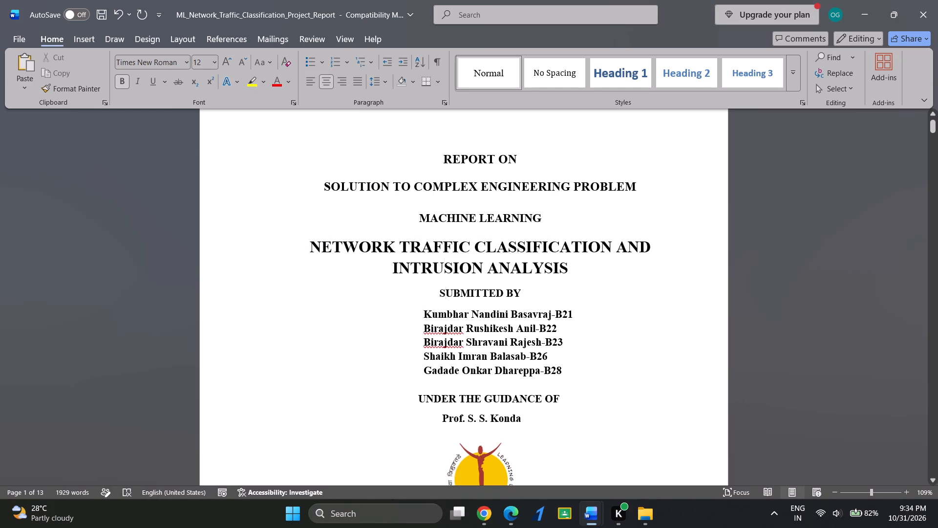
click(444, 287)
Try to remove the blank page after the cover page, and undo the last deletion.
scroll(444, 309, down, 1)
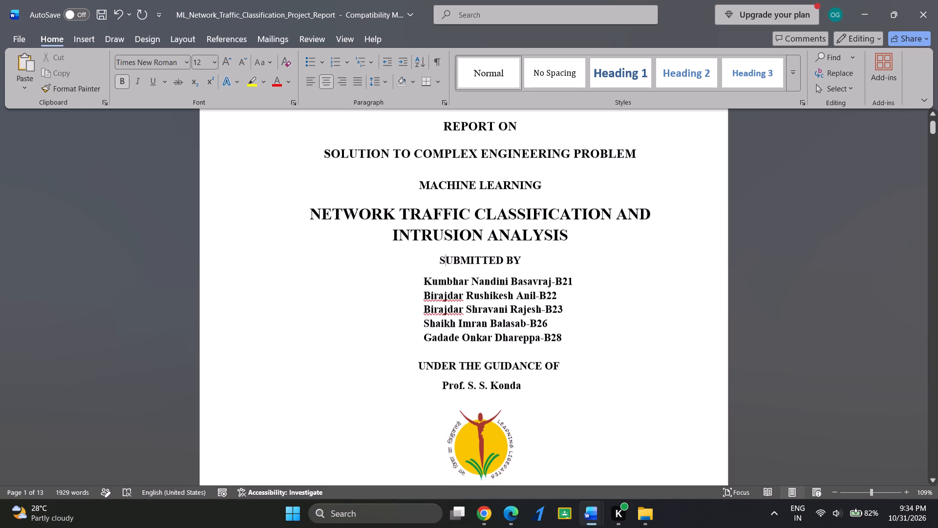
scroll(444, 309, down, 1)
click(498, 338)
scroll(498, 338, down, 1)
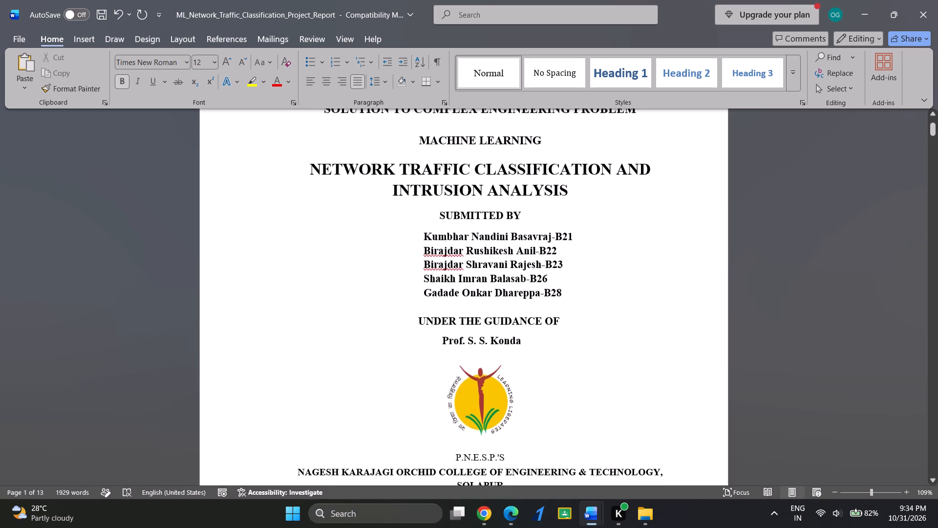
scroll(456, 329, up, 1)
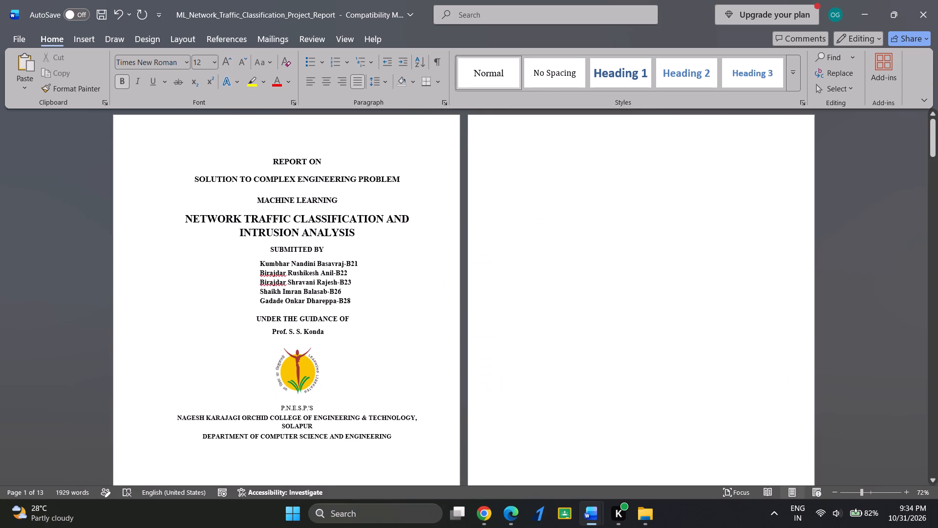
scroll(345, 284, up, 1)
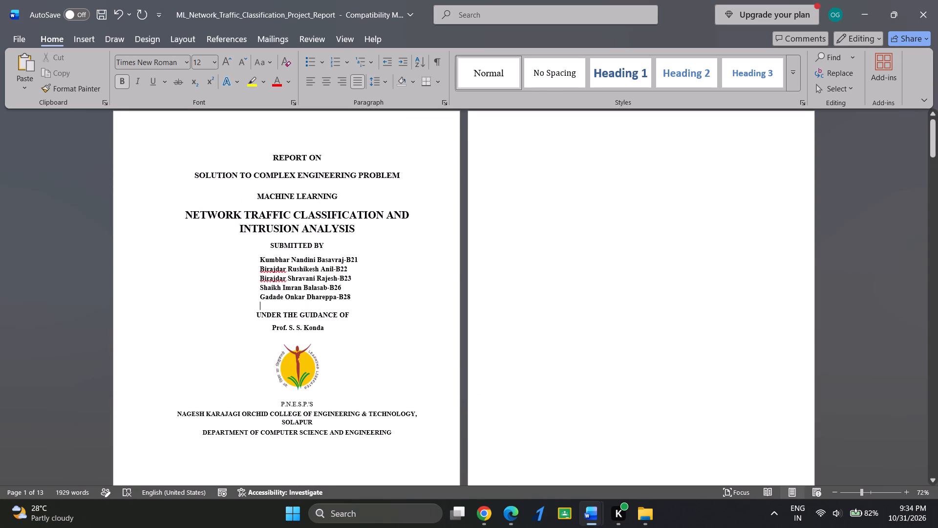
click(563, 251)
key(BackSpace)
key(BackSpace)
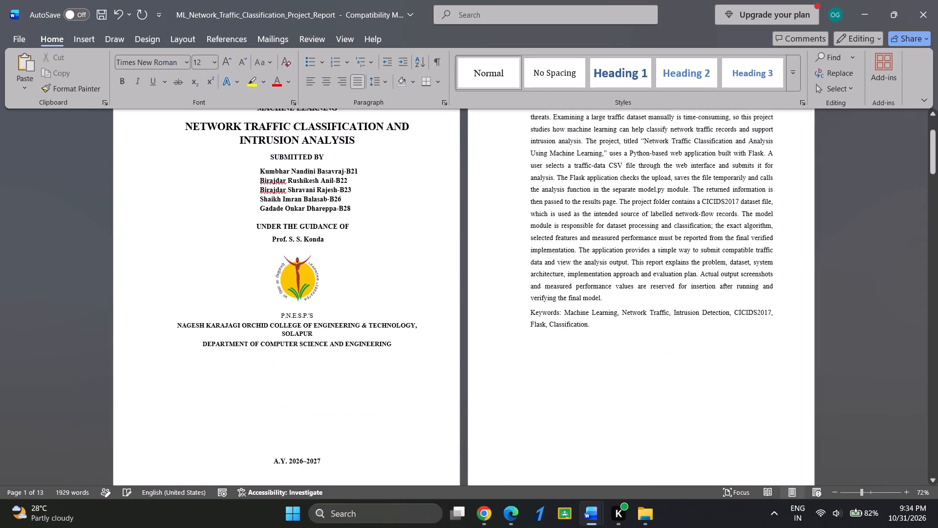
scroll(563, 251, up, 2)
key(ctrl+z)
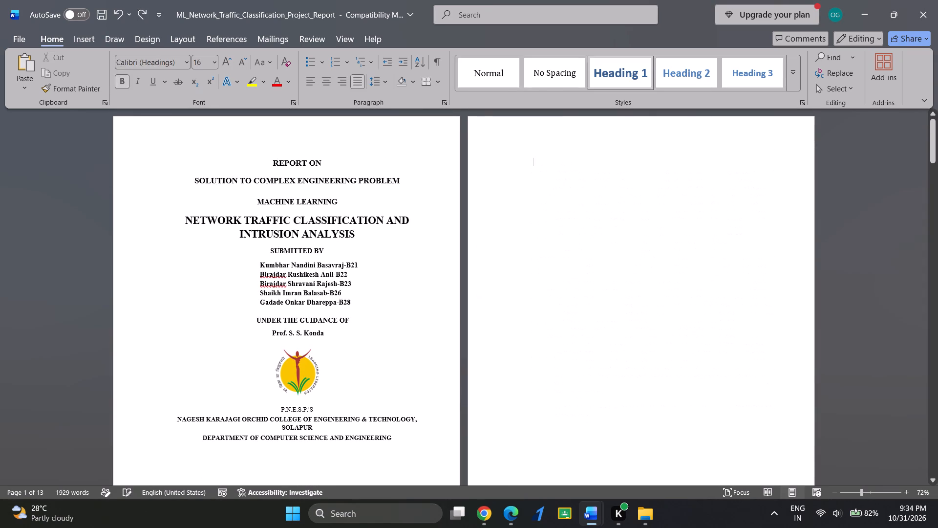
Delete the blank page between the cover page and the Abstract.
scroll(477, 346, down, 4)
click(415, 350)
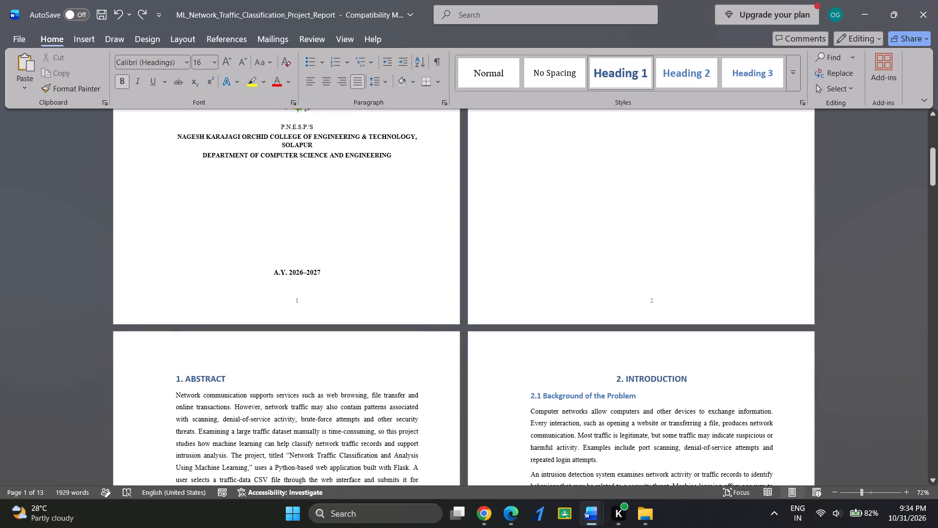
click(276, 341)
click(531, 270)
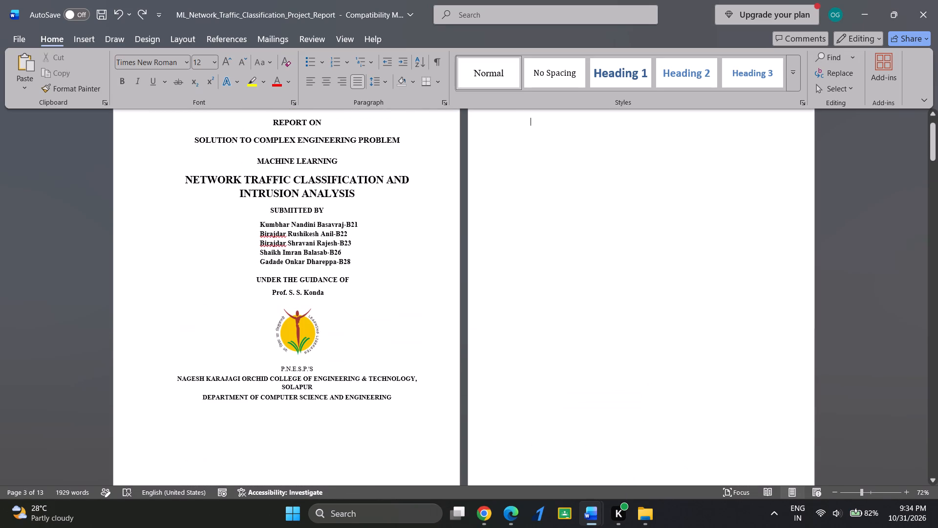
key(BackSpace)
Examine the page layout and headings of the ML report from the cover page through the Problem Statement section.
scroll(537, 303, up, 2)
scroll(486, 374, down, 5)
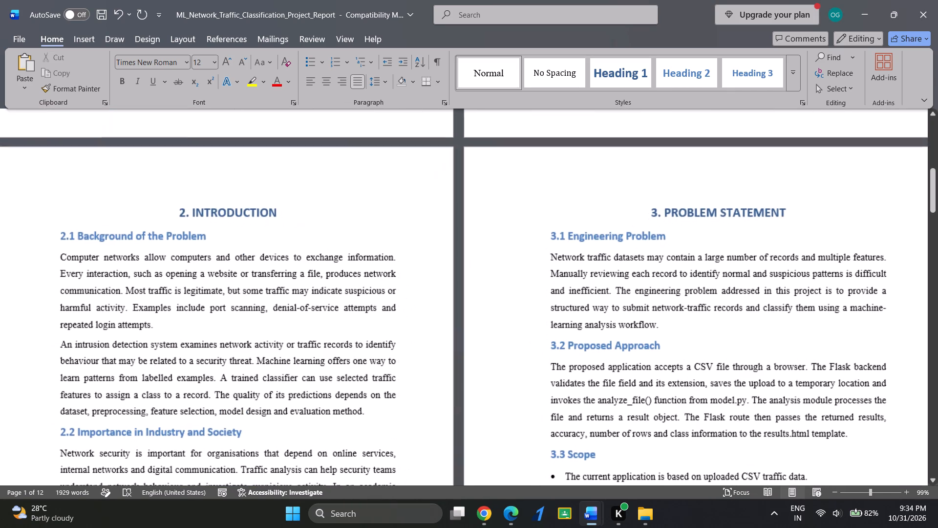
scroll(375, 275, down, 1)
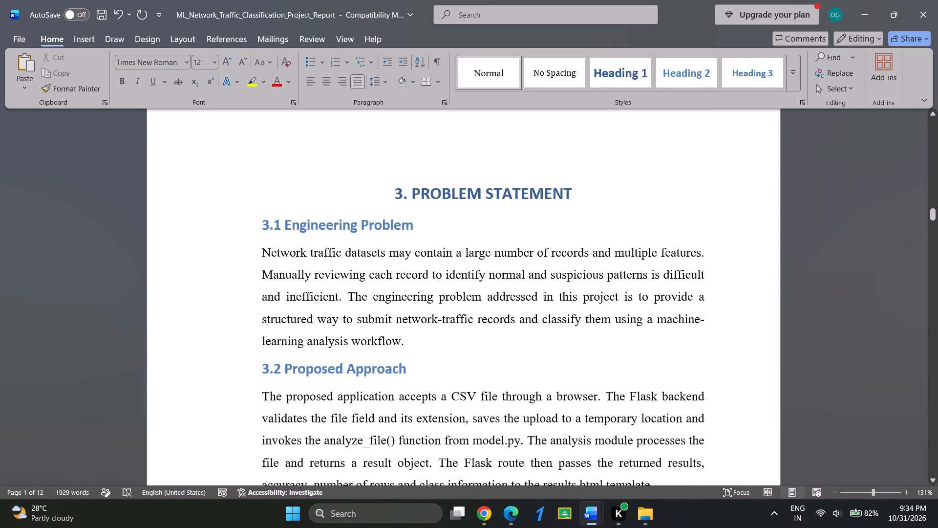
drag(393, 228, 299, 226)
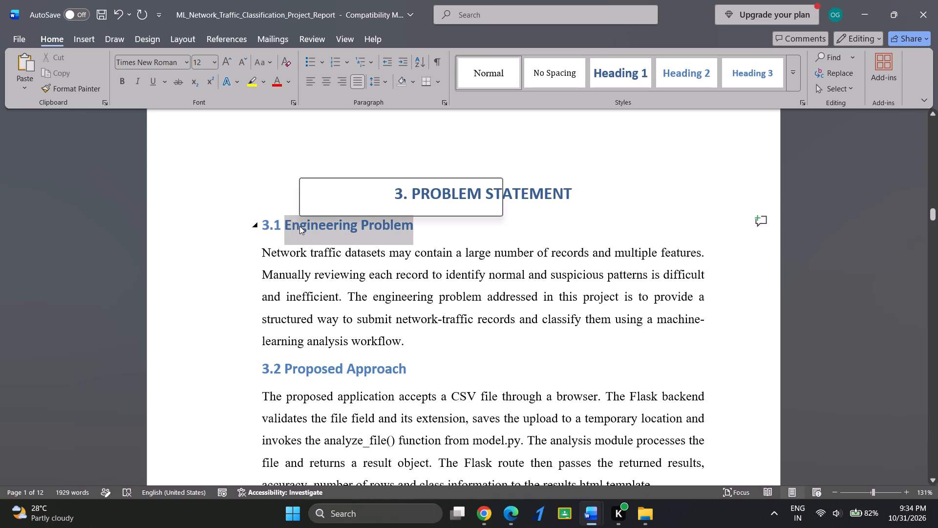
click(299, 226)
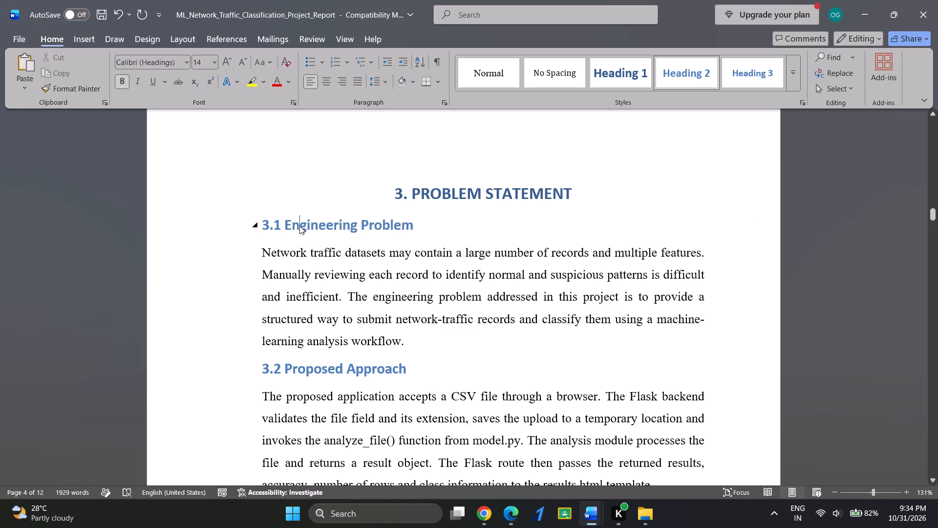
scroll(329, 261, down, 4)
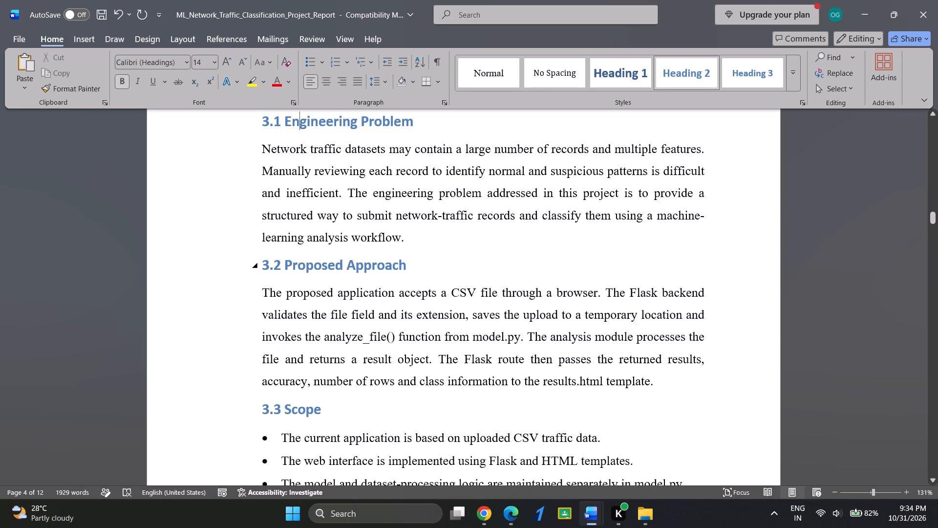
click(379, 271)
scroll(489, 283, up, 11)
scroll(556, 387, up, 2)
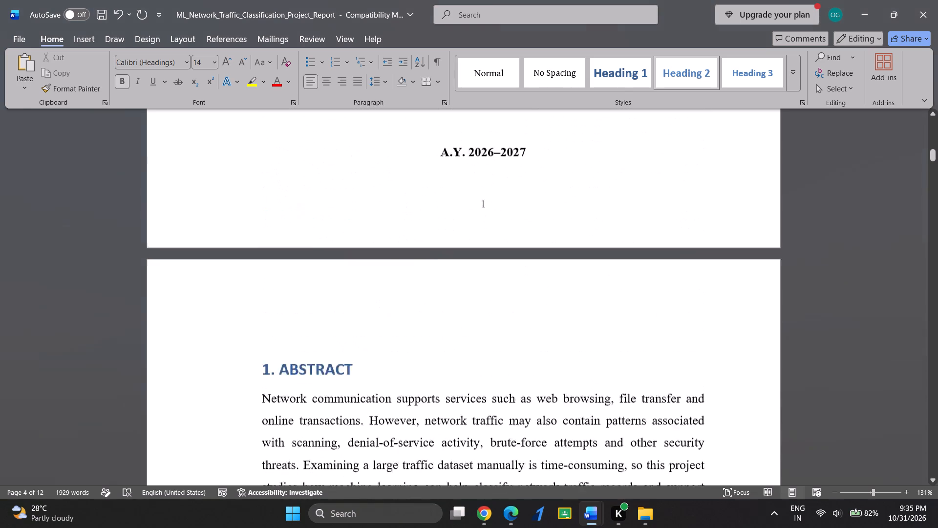
scroll(556, 387, up, 1)
scroll(512, 348, down, 4)
scroll(390, 232, up, 1)
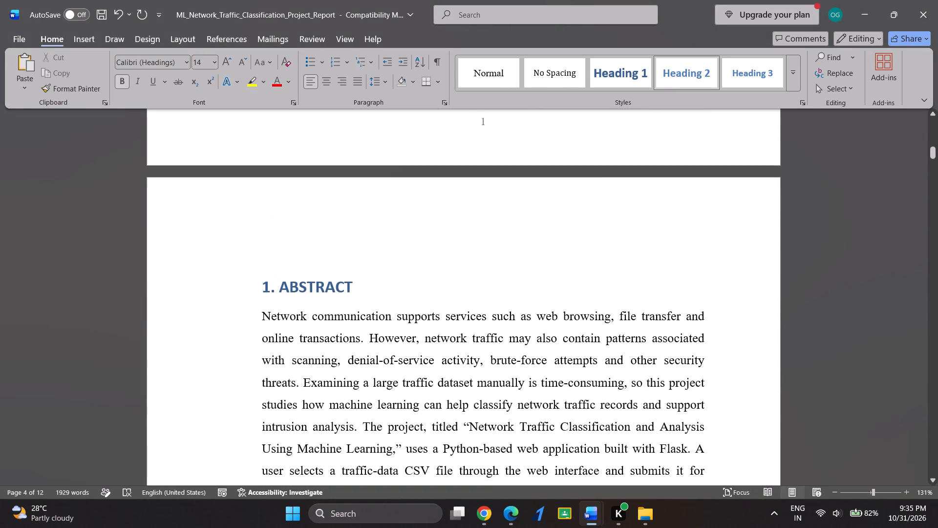
Remove the blank line above the 1. ABSTRACT heading.
click(351, 230)
key(BackSpace)
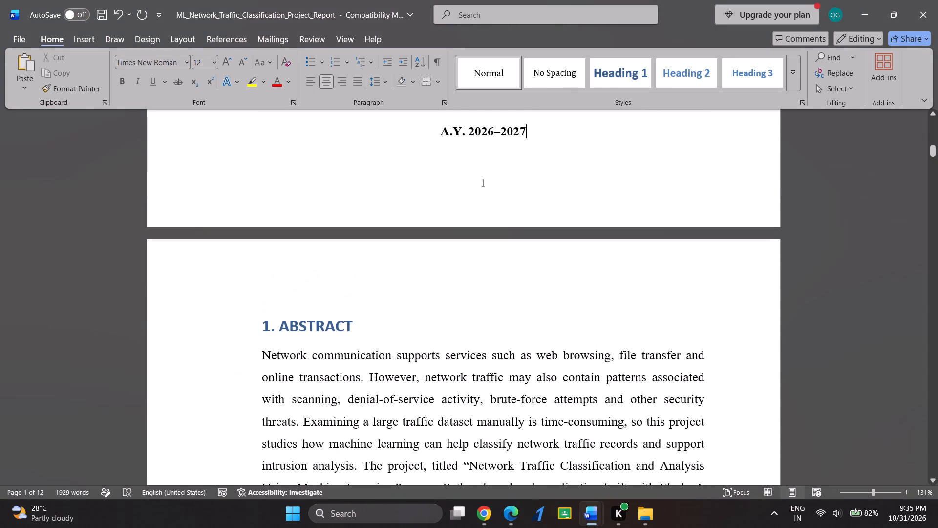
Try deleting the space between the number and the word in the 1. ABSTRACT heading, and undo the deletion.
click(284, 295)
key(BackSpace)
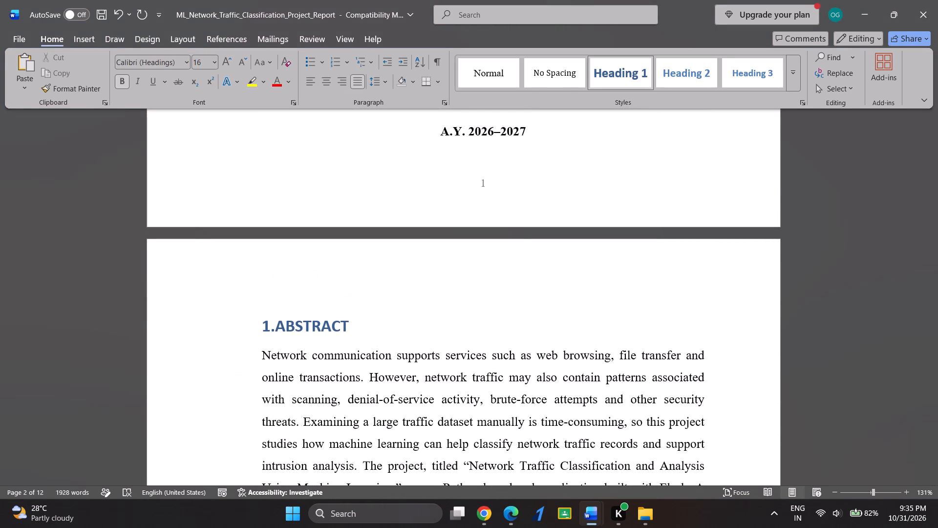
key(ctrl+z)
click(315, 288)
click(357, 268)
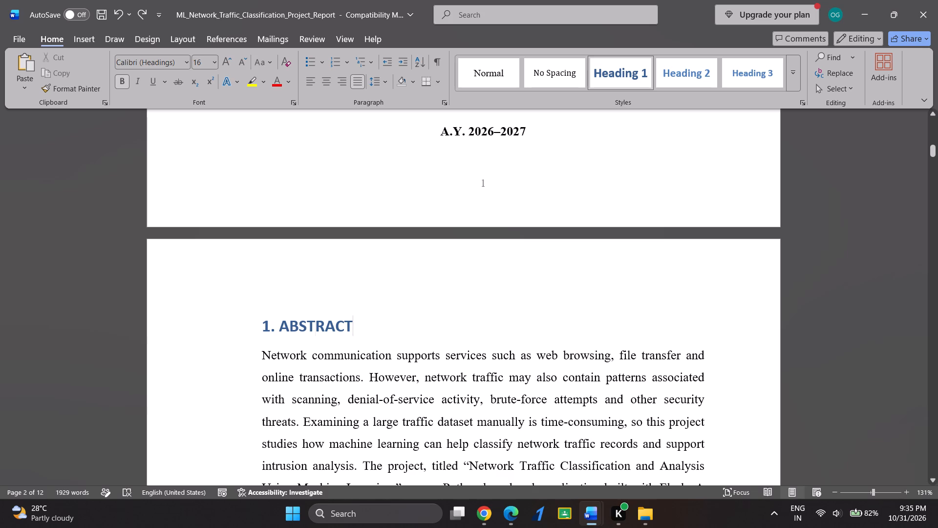
Set the whole document's page margins to 0.5" top, 0.5" bottom and 1" left.
scroll(350, 292, up, 7)
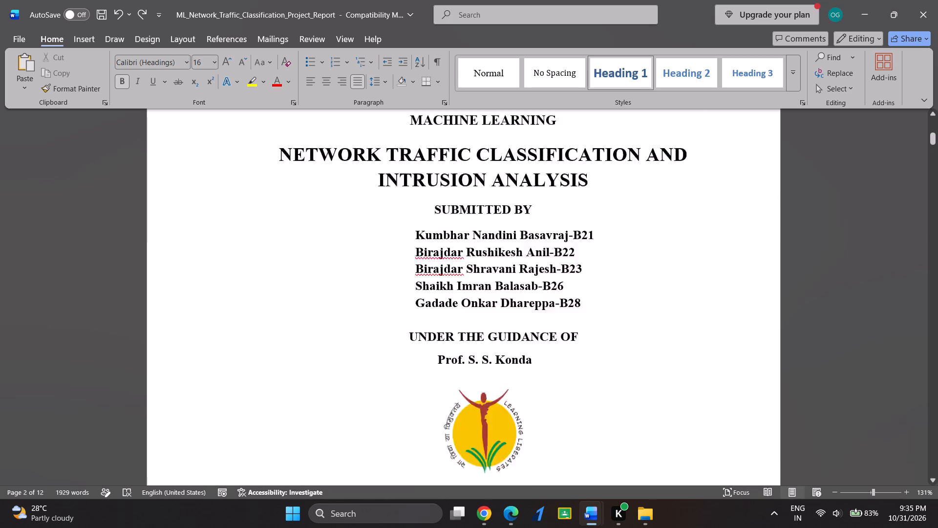
scroll(350, 292, up, 2)
scroll(350, 292, left, 1)
key(ctrl+a)
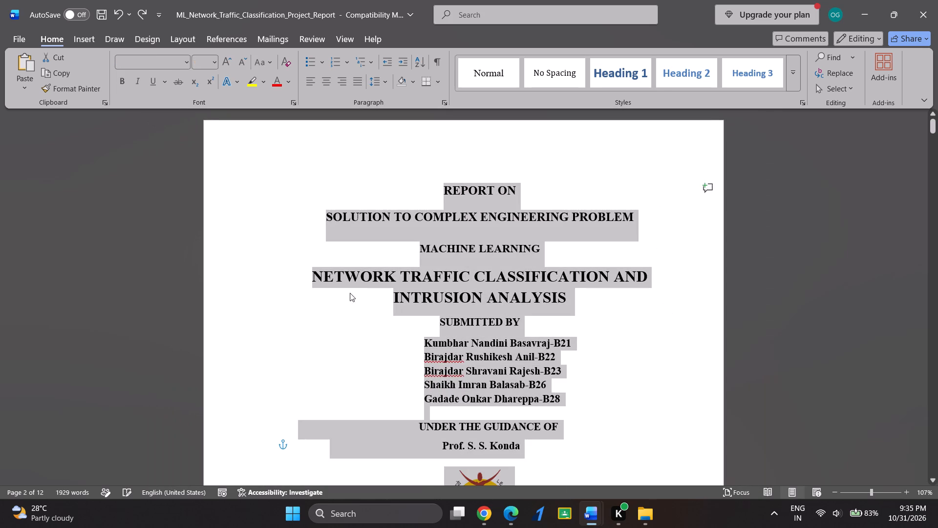
click(185, 37)
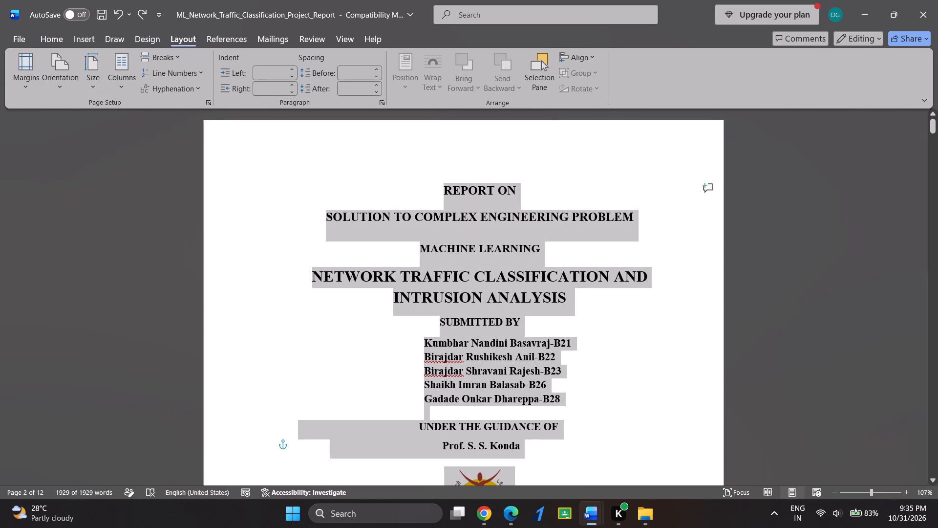
click(23, 90)
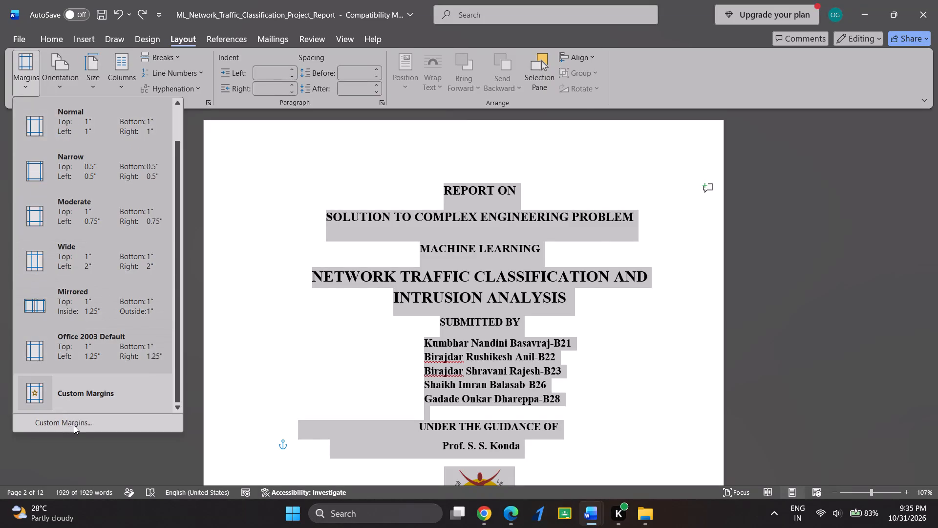
click(74, 425)
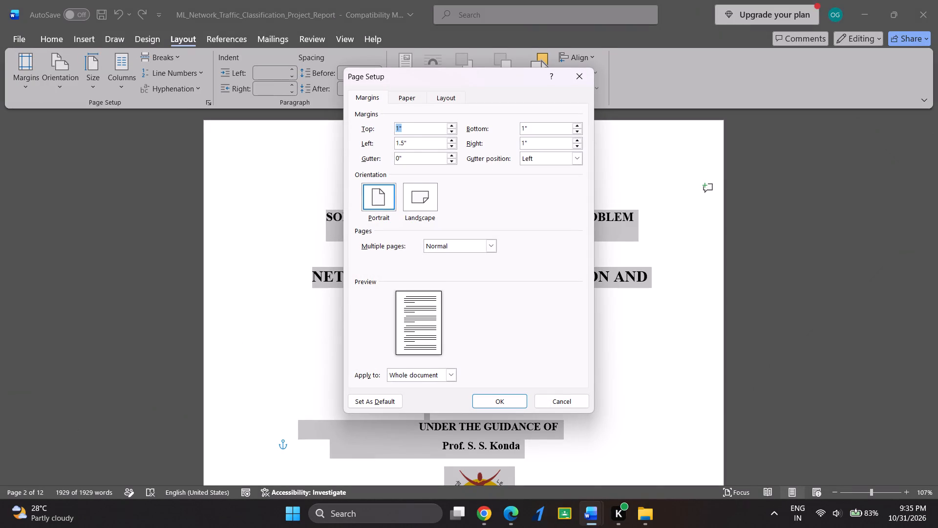
drag(412, 146, 352, 135)
key(1)
drag(411, 130, 365, 126)
text(0.5)
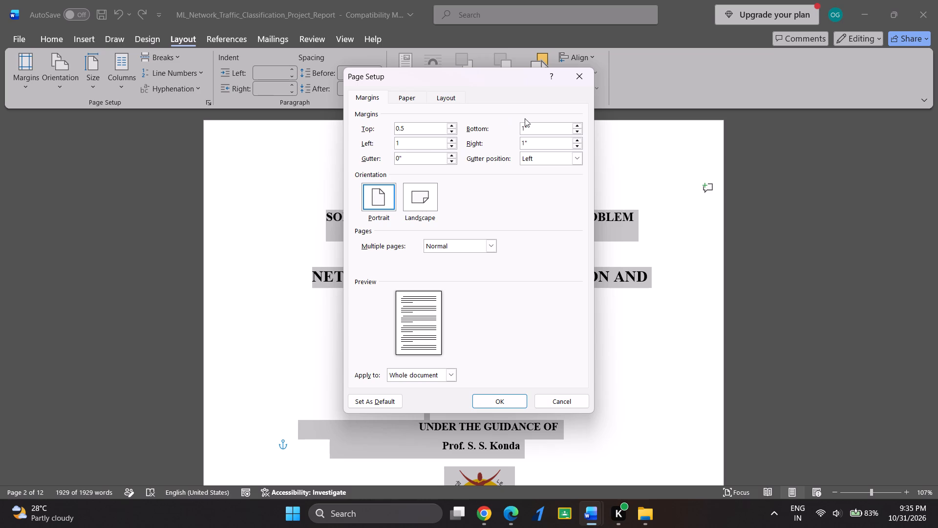
drag(544, 123, 416, 95)
text(0.5)
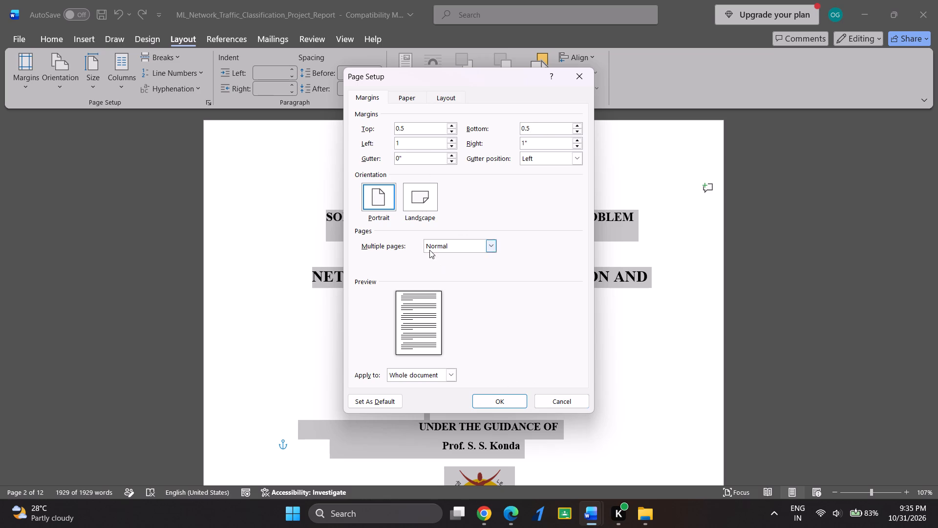
click(505, 402)
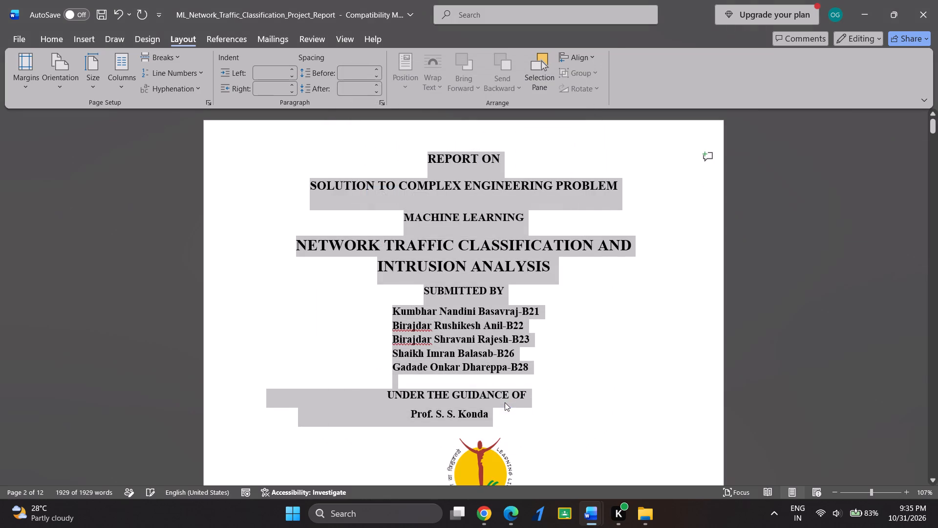
click(432, 417)
click(385, 403)
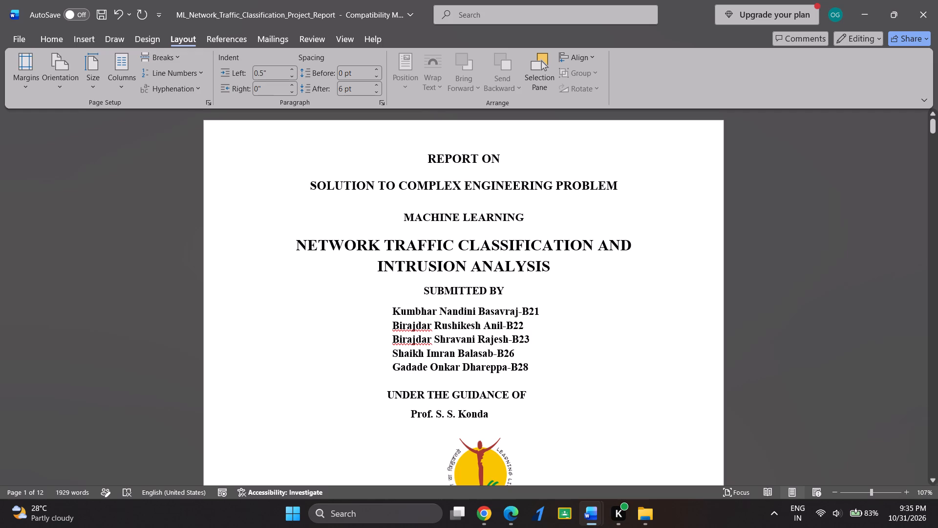
Move the college logo on the cover page left to centre it between the guide's name and P.N.E.S.P.'S.
scroll(545, 299, down, 1)
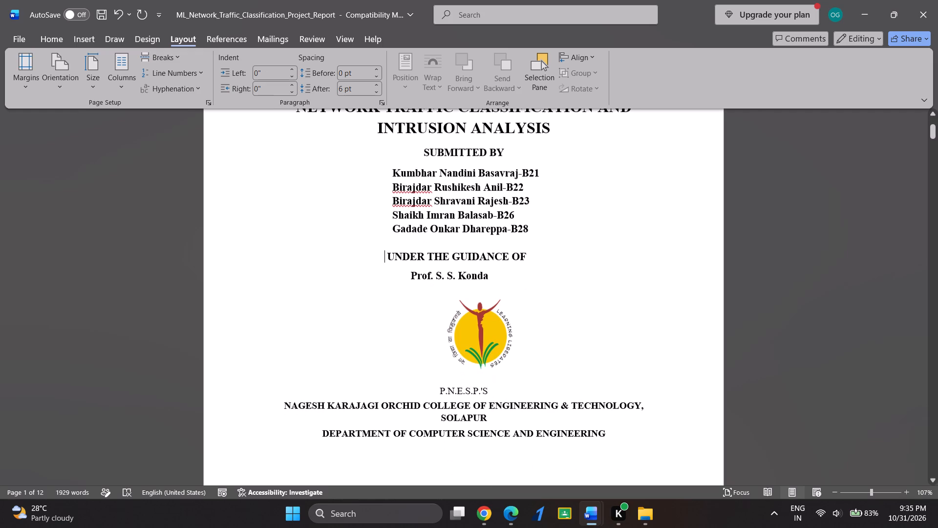
drag(484, 325, 449, 322)
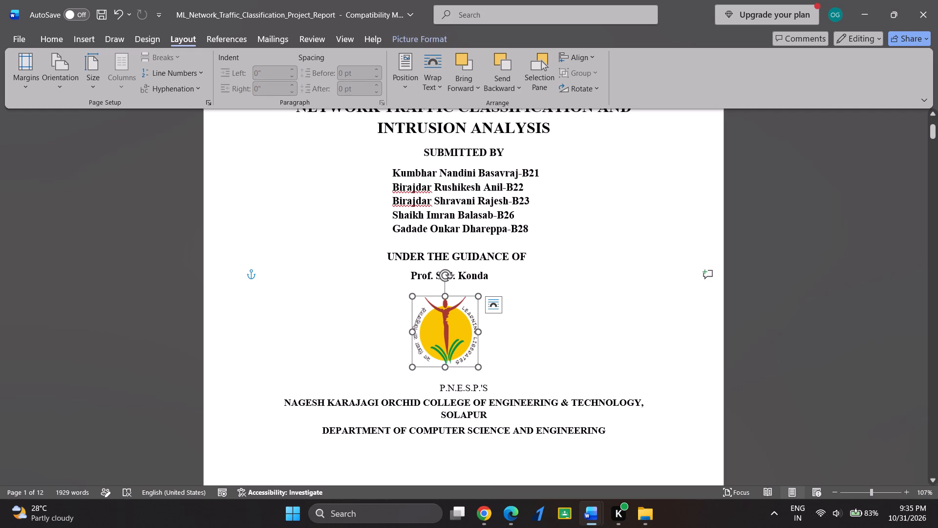
click(439, 381)
scroll(439, 381, up, 1)
scroll(439, 381, down, 1)
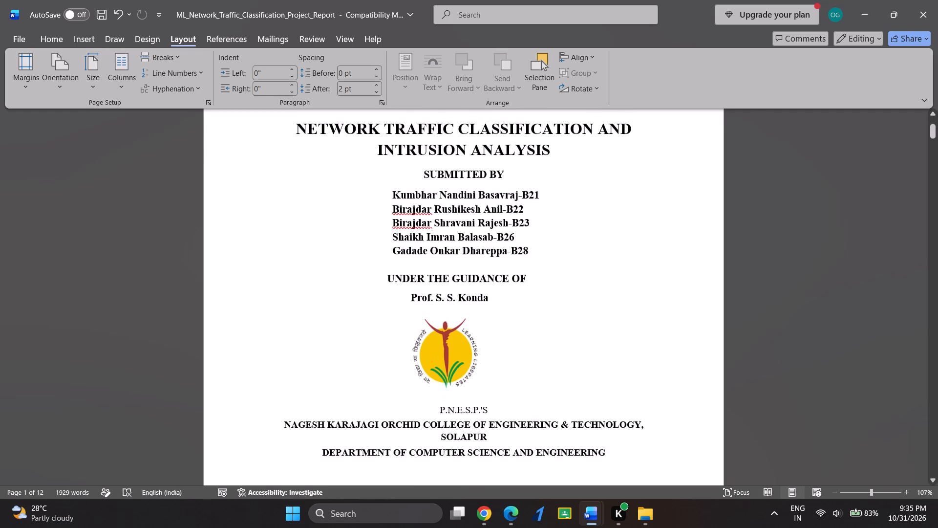
scroll(439, 381, down, 1)
drag(448, 373, 474, 371)
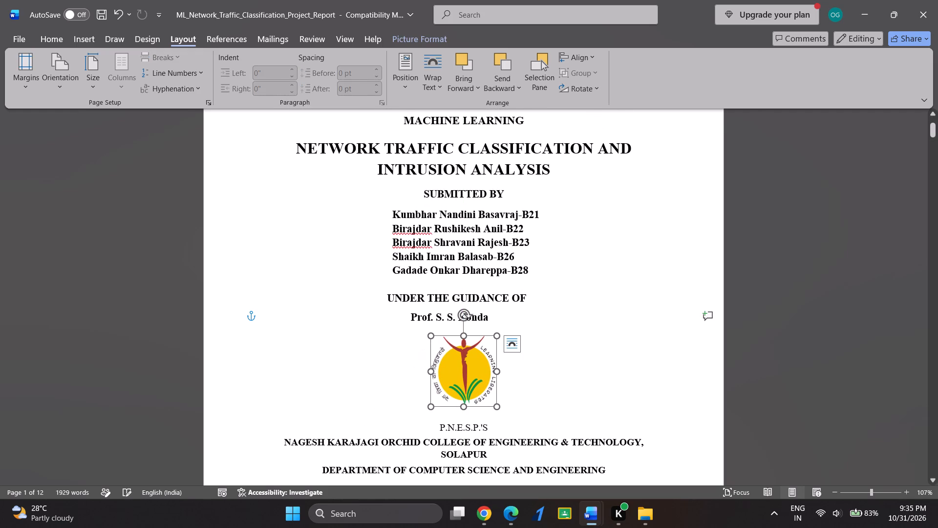
click(395, 316)
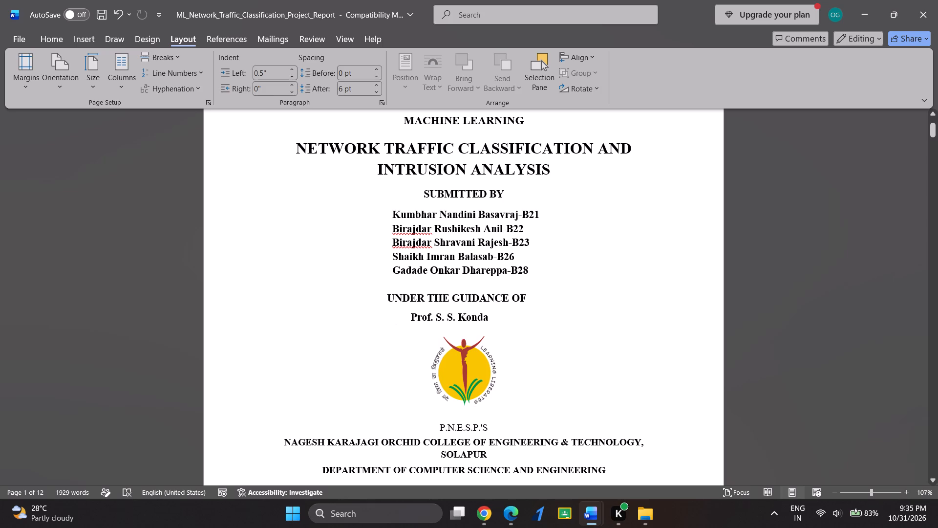
drag(457, 355, 451, 352)
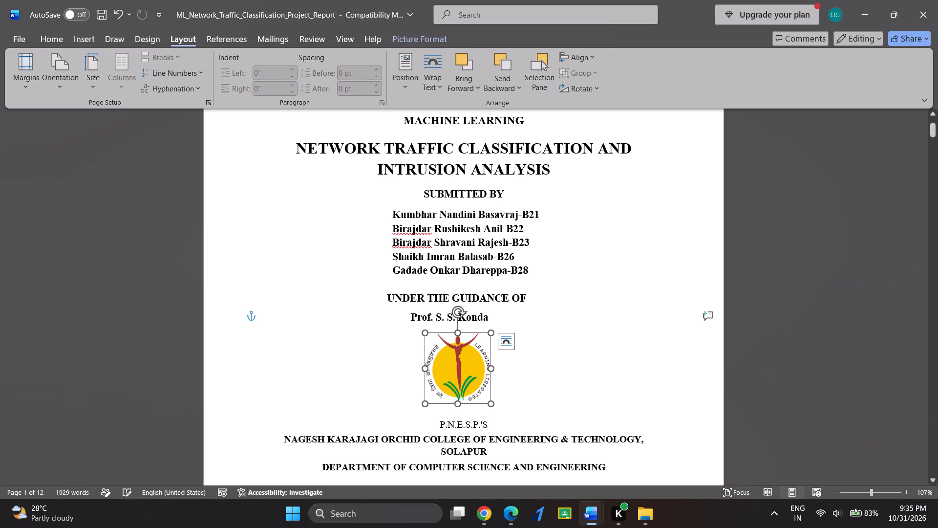
Review the cover page's alignment and spacing from the REPORT ON line down to the department name.
scroll(463, 309, up, 2)
click(421, 202)
scroll(421, 202, up, 1)
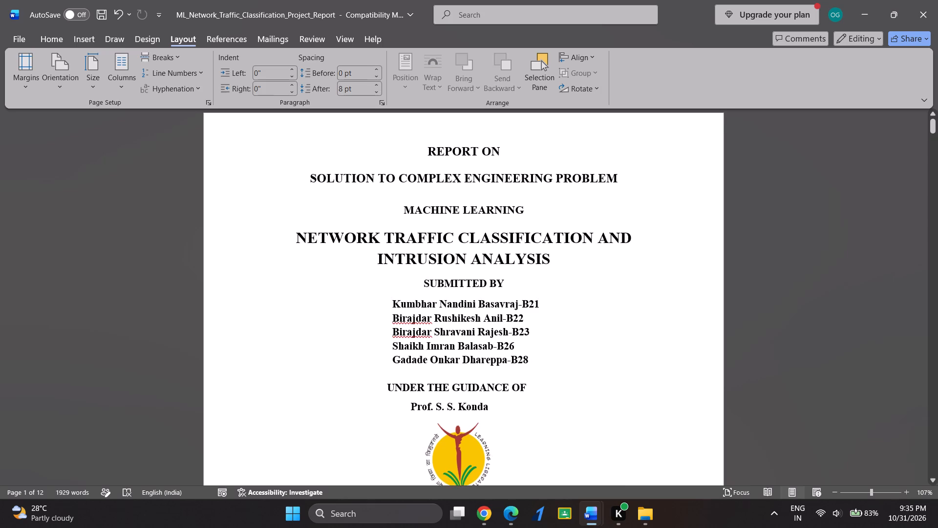
scroll(421, 202, up, 1)
scroll(421, 202, down, 1)
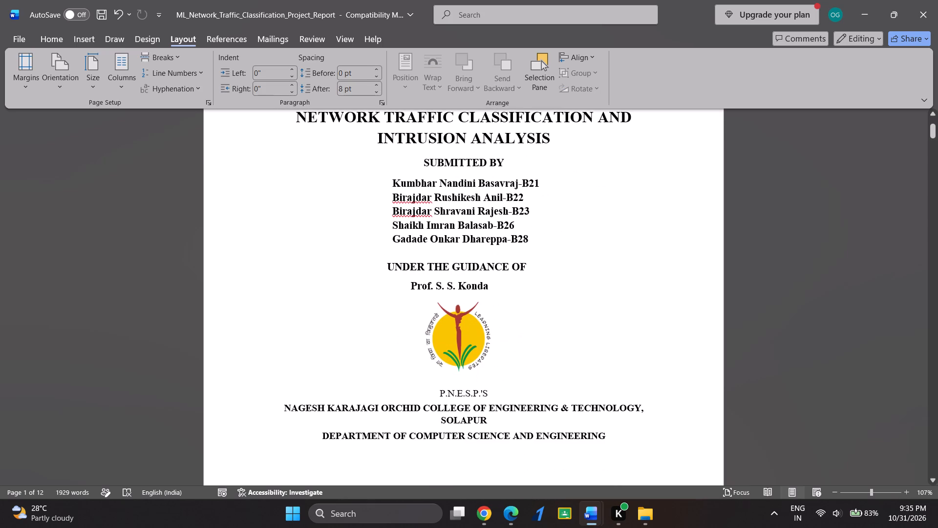
scroll(421, 202, down, 1)
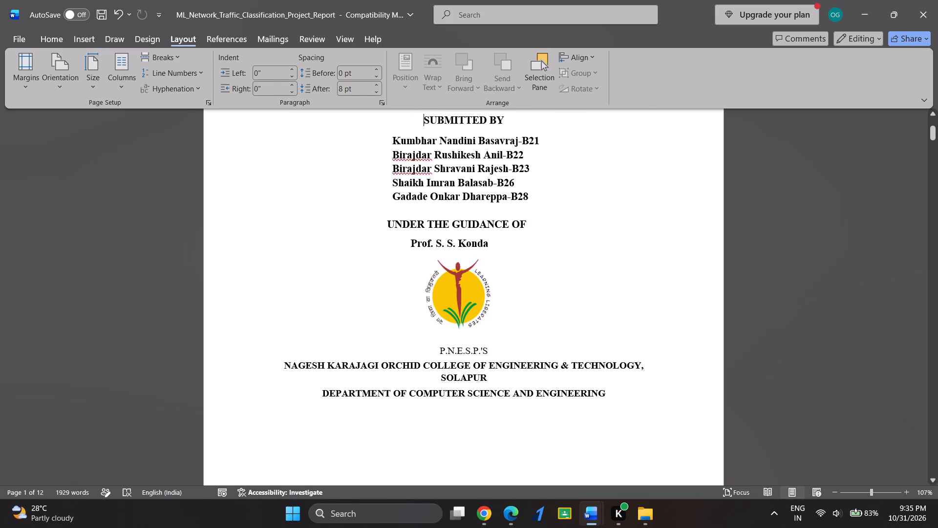
scroll(504, 278, up, 1)
click(522, 313)
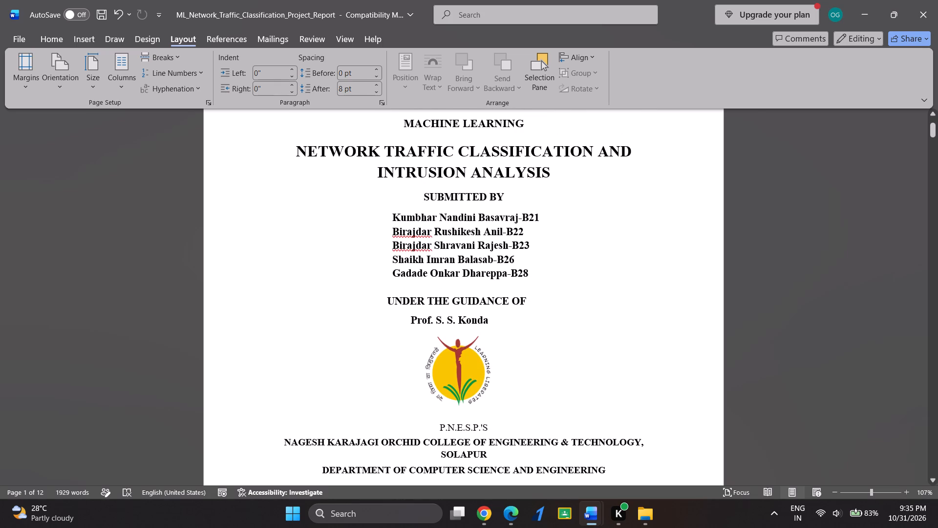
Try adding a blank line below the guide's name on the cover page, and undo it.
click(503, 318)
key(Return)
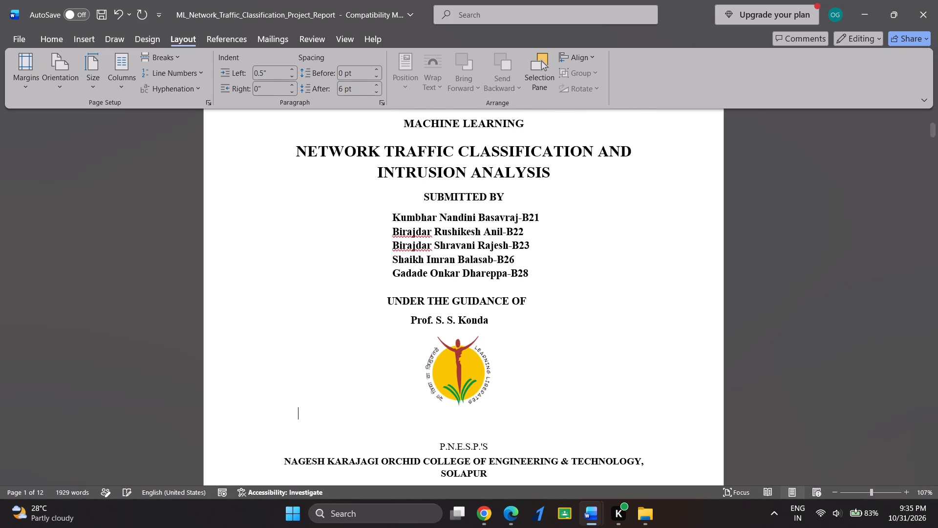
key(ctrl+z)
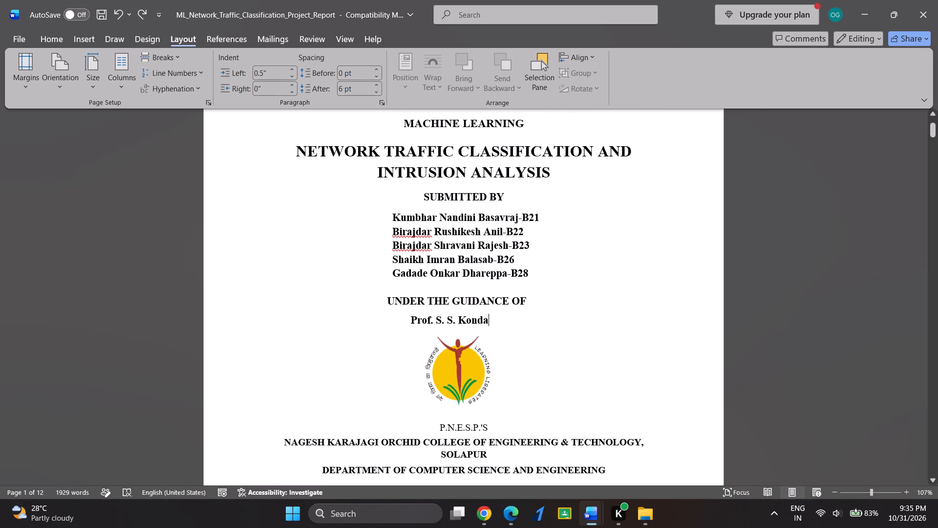
Move the college logo down away from the guide's name, and insert a blank line between the logo and P.N.E.S.P.'S.
drag(446, 377, 447, 400)
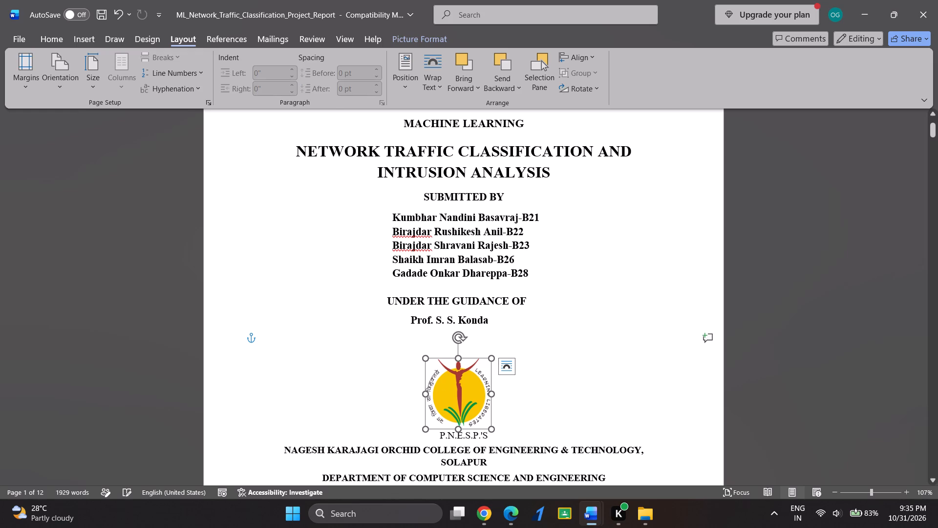
click(501, 432)
scroll(501, 432, down, 1)
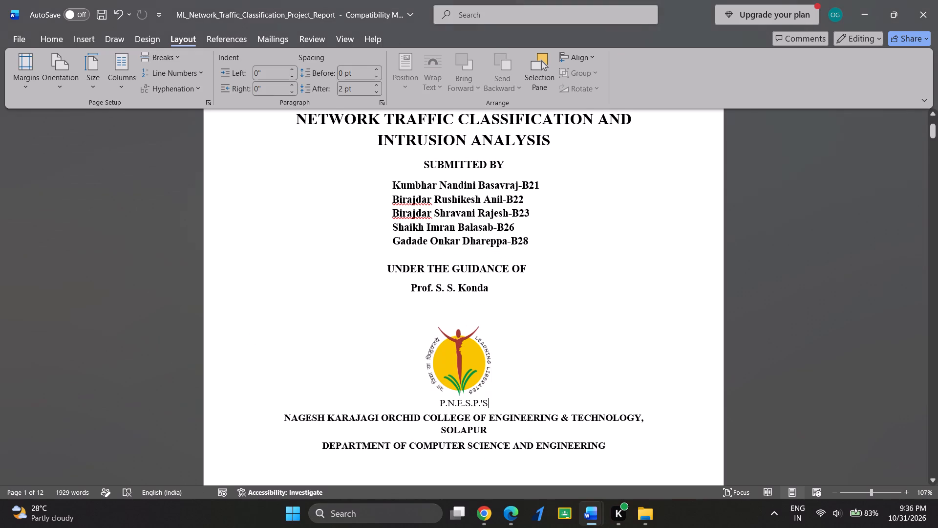
click(438, 406)
key(Return)
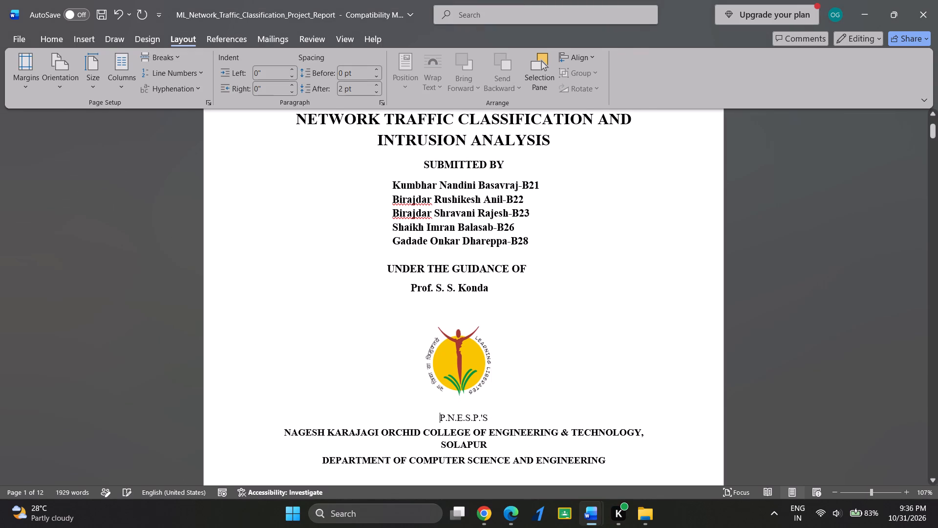
Add another blank line above UNDER THE GUIDANCE OF on the cover page.
scroll(487, 418, down, 1)
click(500, 333)
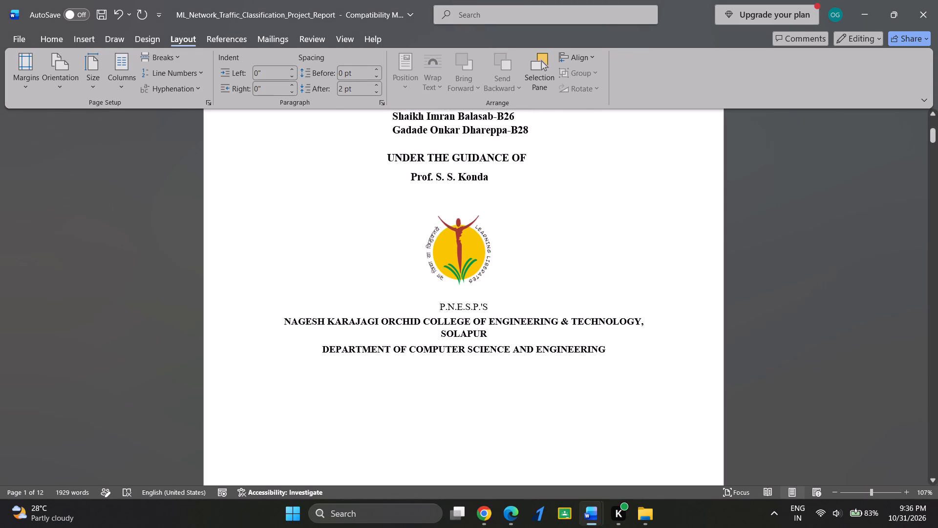
scroll(500, 333, up, 3)
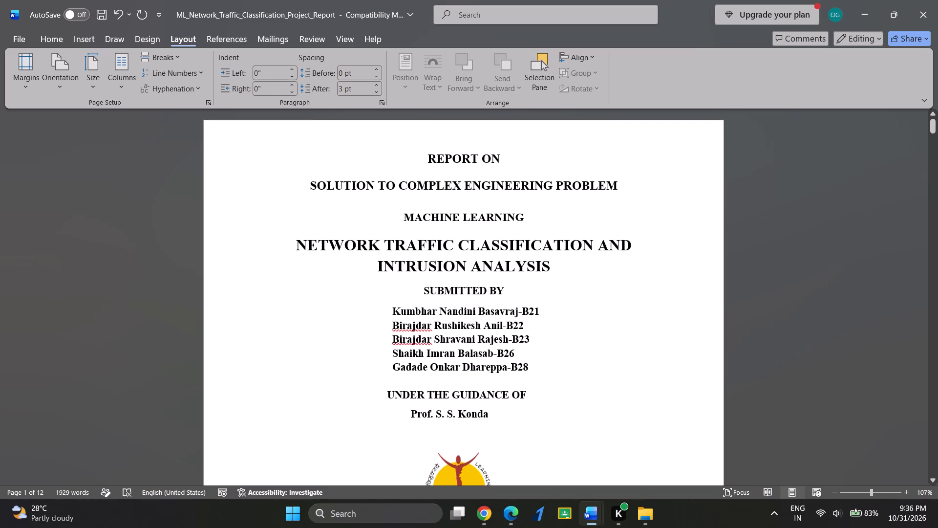
click(524, 295)
click(544, 388)
key(Return)
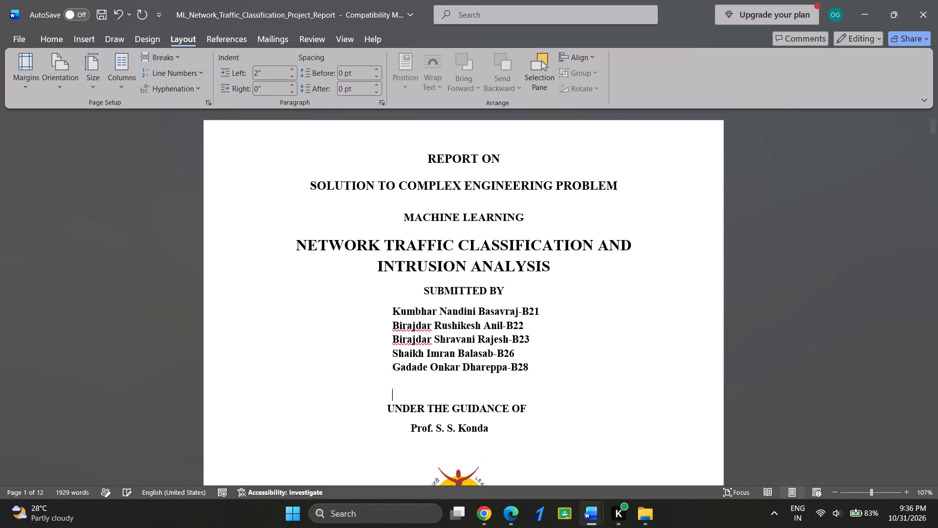
Compare the cover spacing with the template PDF in Edge, and add a blank line in the Word report between the project title and SUBMITTED BY.
click(508, 516)
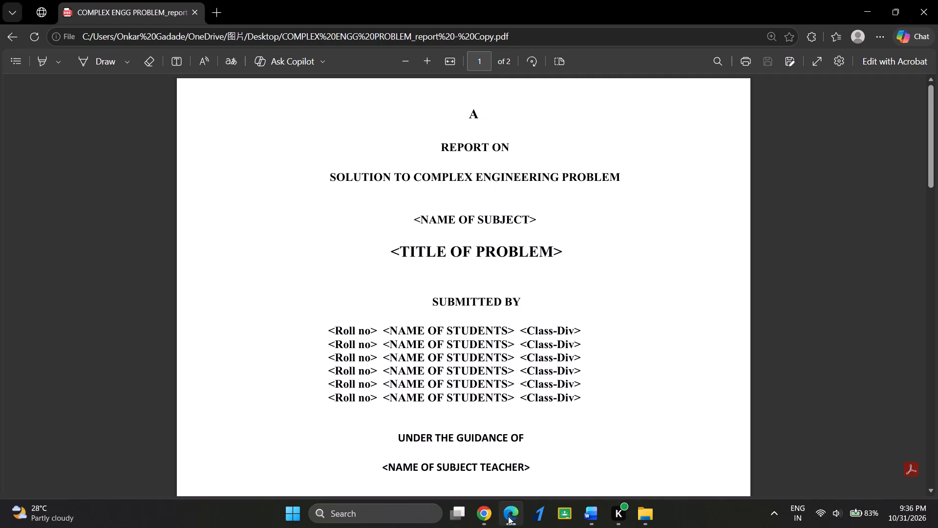
click(486, 505)
click(590, 509)
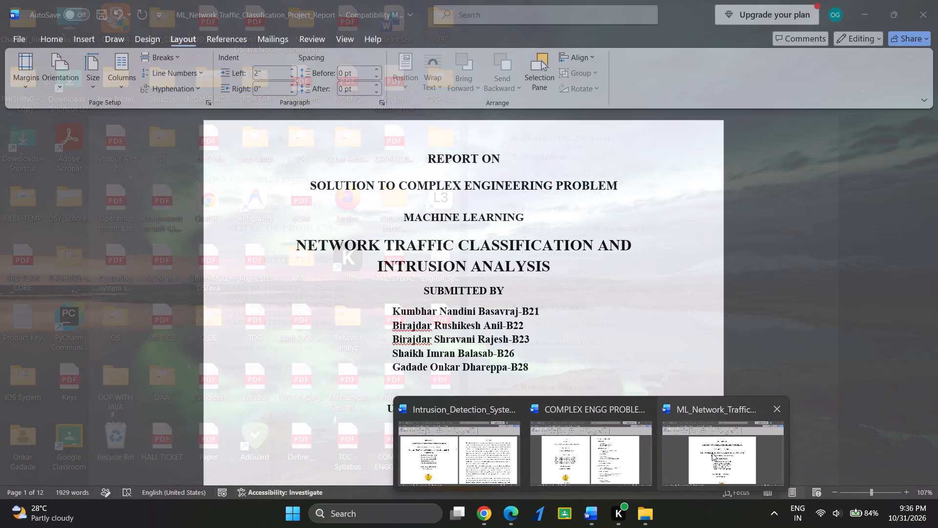
click(712, 453)
click(560, 272)
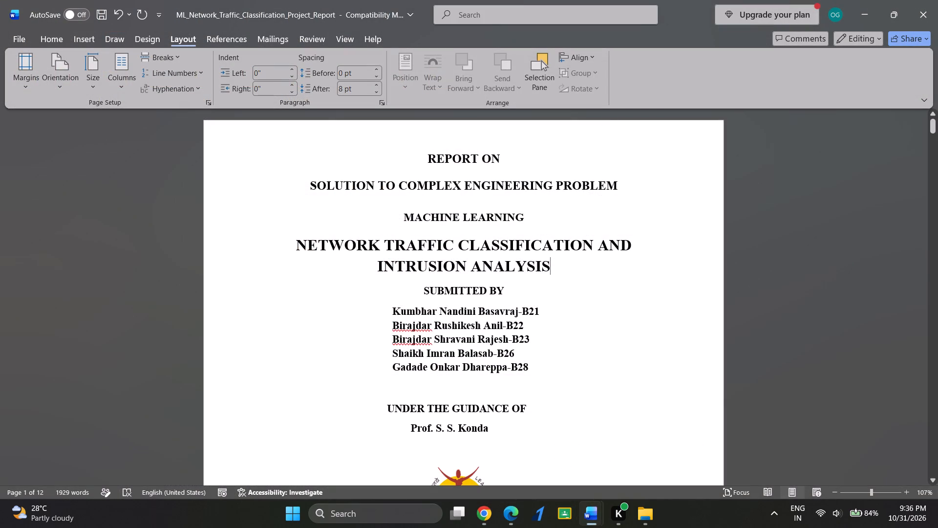
key(Return)
Move the college logo to the page's horizontal centre, between the guide's name and P.N.E.S.P.'S.
scroll(523, 284, down, 1)
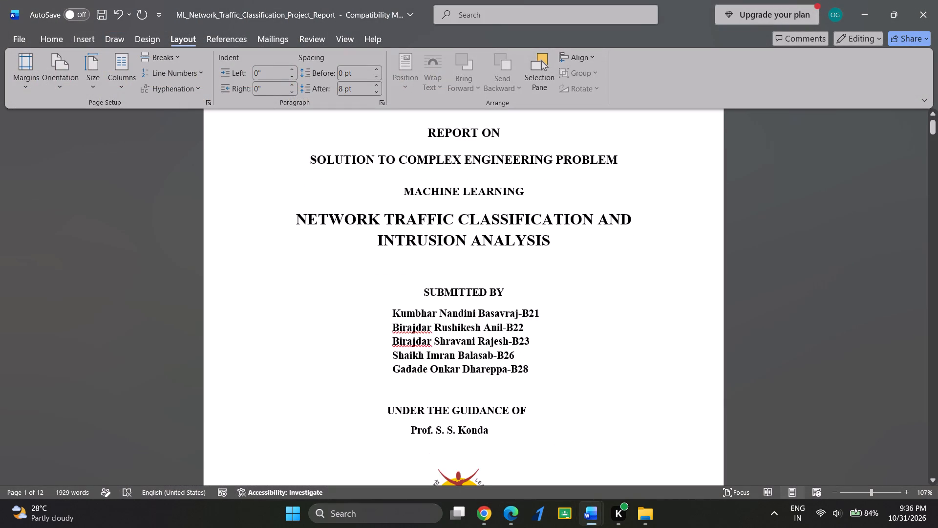
scroll(523, 284, down, 1)
scroll(523, 284, up, 2)
scroll(523, 284, down, 2)
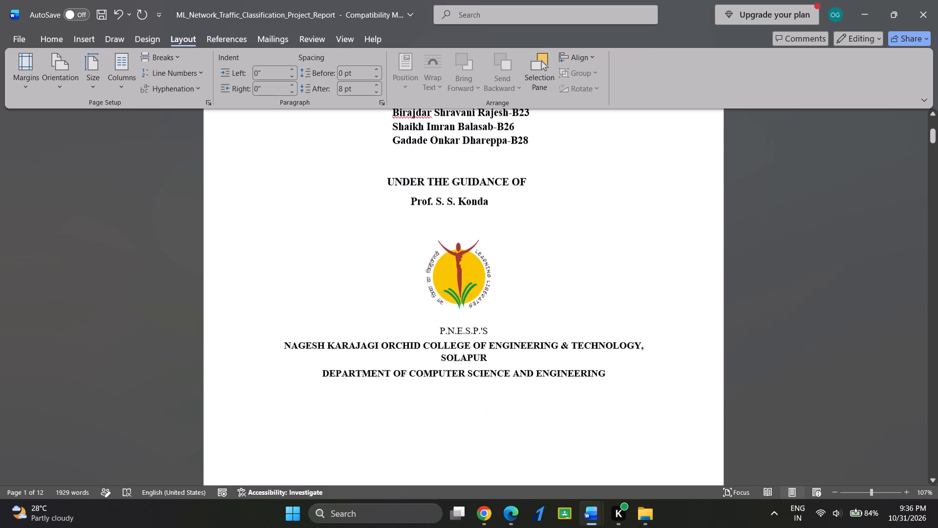
scroll(523, 284, down, 1)
drag(460, 280, 446, 273)
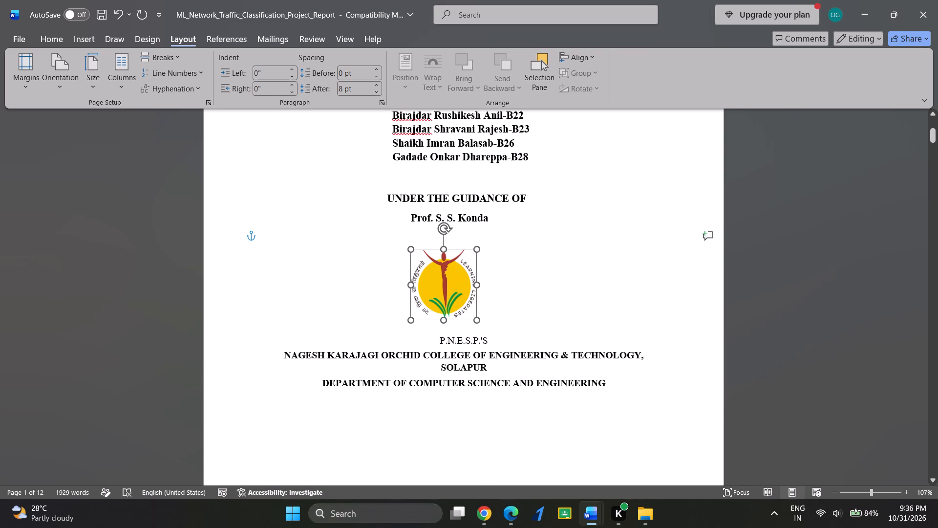
drag(446, 273, 445, 273)
click(440, 340)
scroll(440, 340, up, 1)
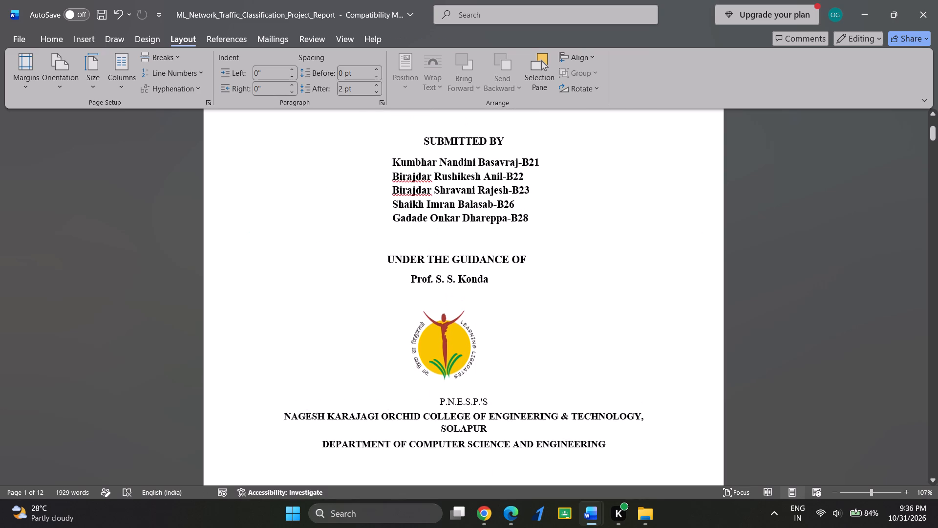
scroll(440, 340, up, 2)
drag(443, 416, 460, 406)
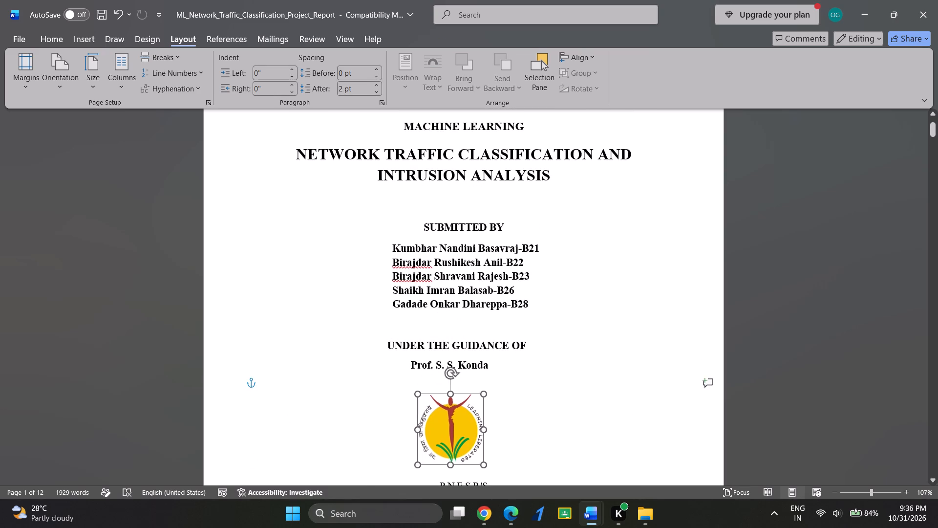
drag(460, 406, 459, 414)
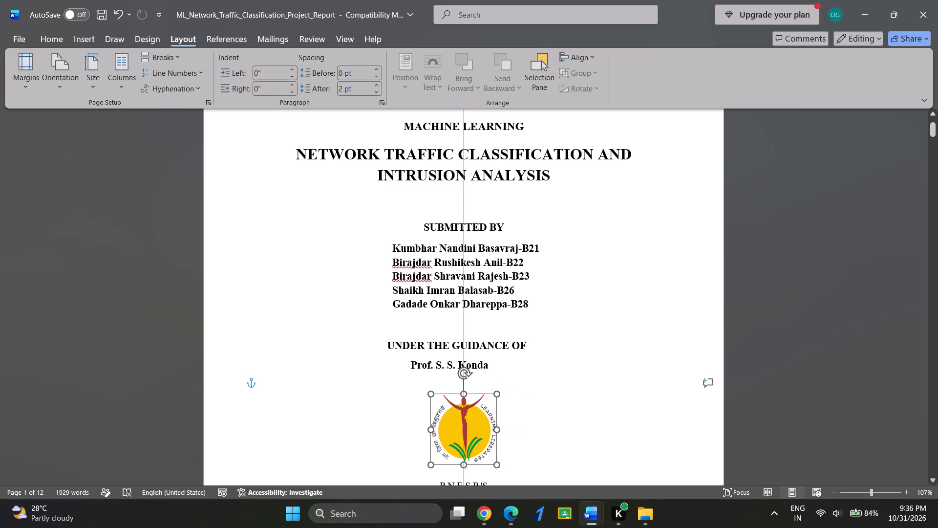
drag(459, 414, 455, 414)
click(361, 394)
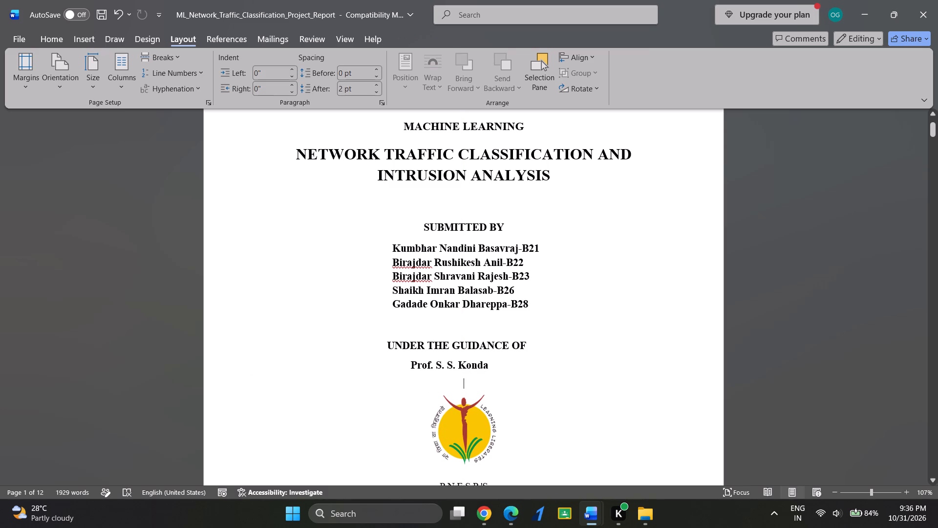
Increase the indent of UNDER THE GUIDANCE OF and the guide's name by one level.
click(398, 360)
drag(385, 342, 484, 352)
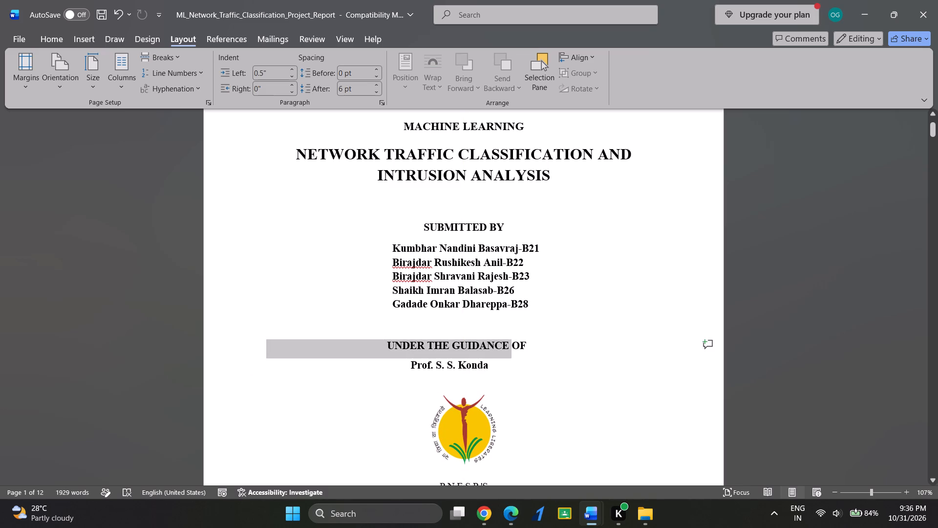
drag(484, 352, 496, 365)
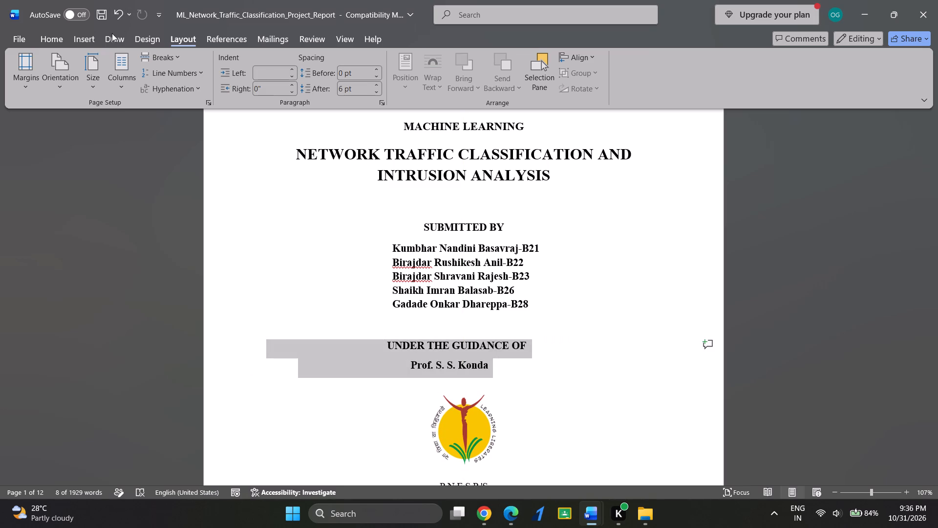
click(53, 37)
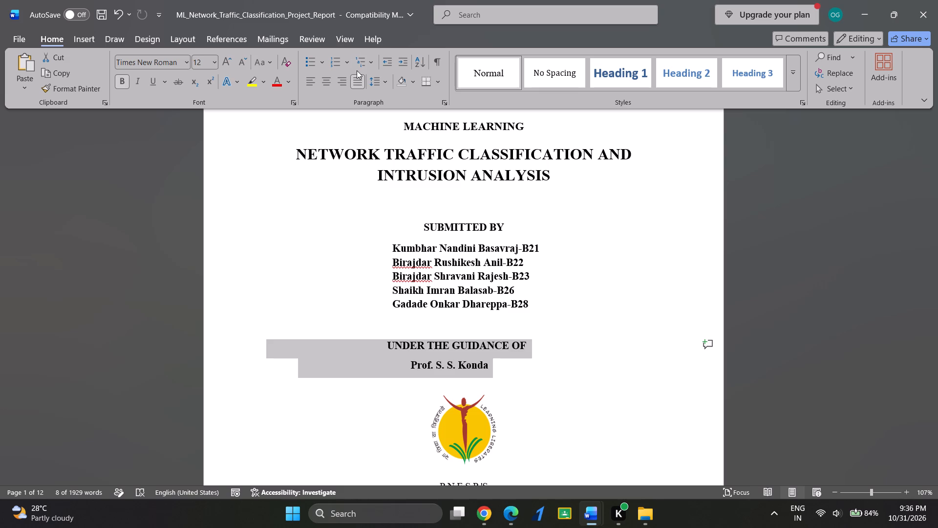
click(401, 65)
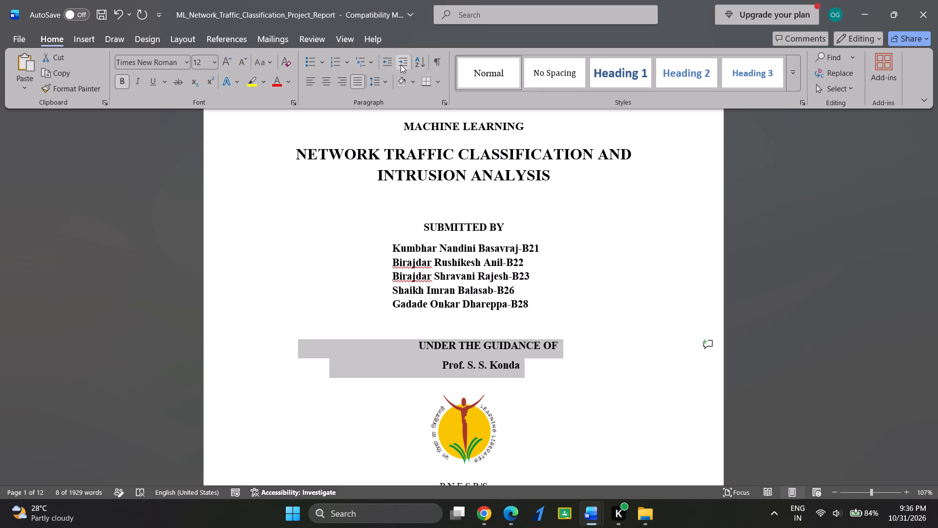
Move the college logo up slightly, closer to the guide's name, keeping it horizontally centred.
scroll(399, 178, down, 1)
click(416, 387)
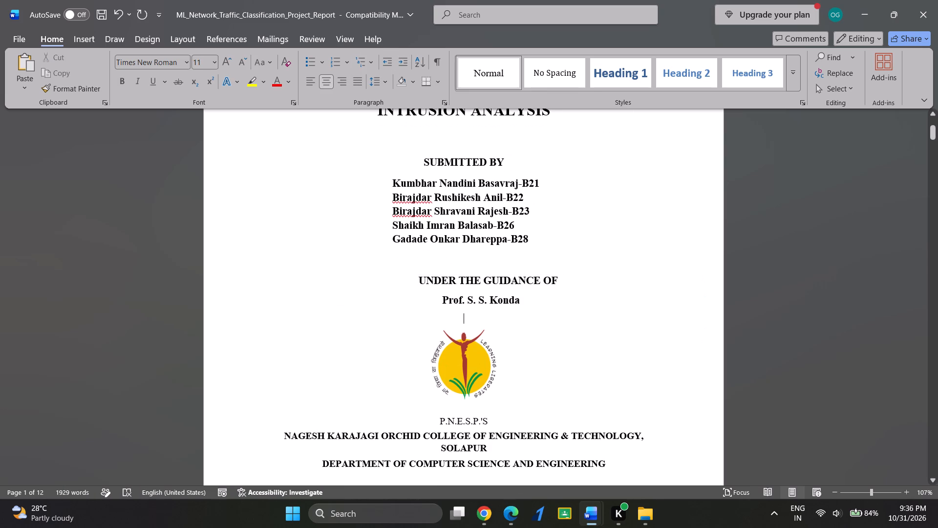
drag(462, 364, 456, 358)
Delete five leading spaces before UNDER THE GUIDANCE OF to shift the line back towards the page's centre.
click(425, 286)
click(416, 281)
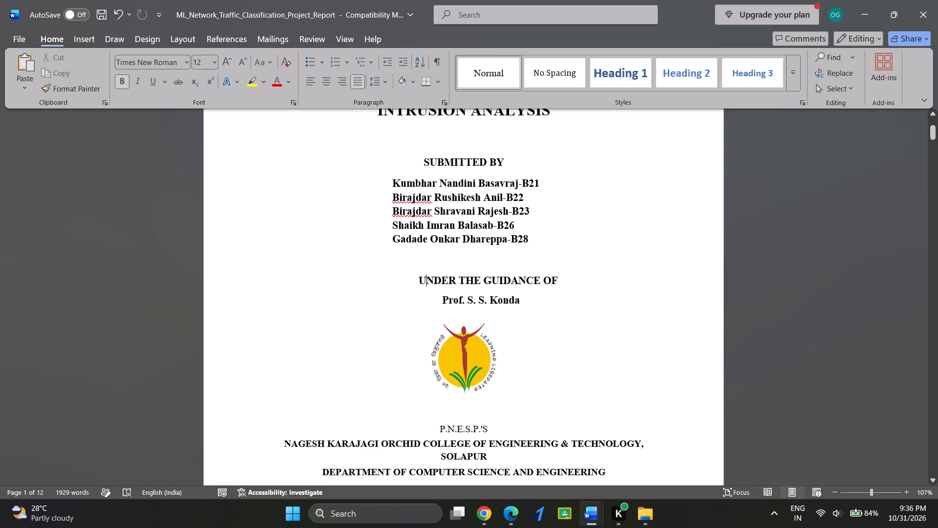
key(backslash)
key(BackSpace)
key(BackSpace)
key(BackSpace)
key(BackSpace)
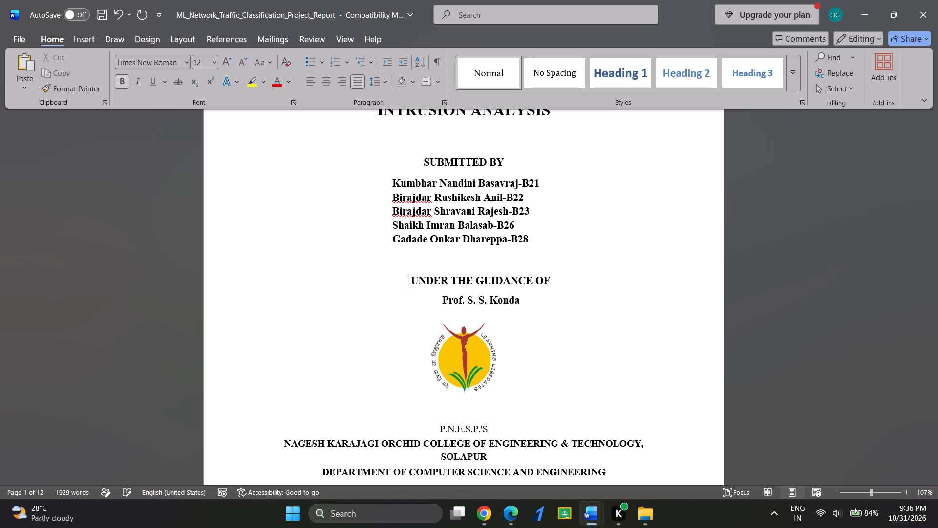
key(BackSpace)
key(BackSpace)
Delete eight leading spaces before the guide's name to bring it under UNDER THE GUIDANCE OF.
click(446, 295)
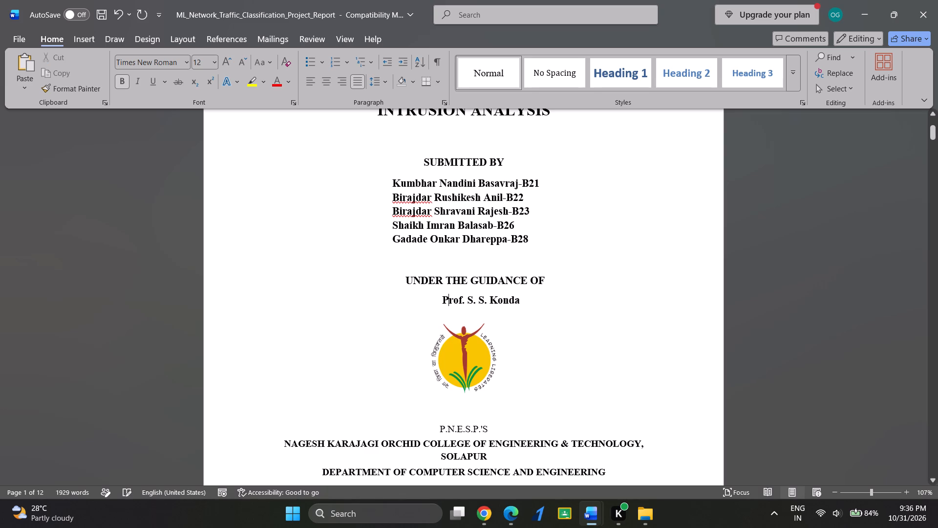
key(Left)
key(BackSpace)
key(BackSpace)
key(BackSpace)
key(BackSpace)
key(BackSpace)
key(BackSpace)
key(BackSpace)
key(BackSpace)
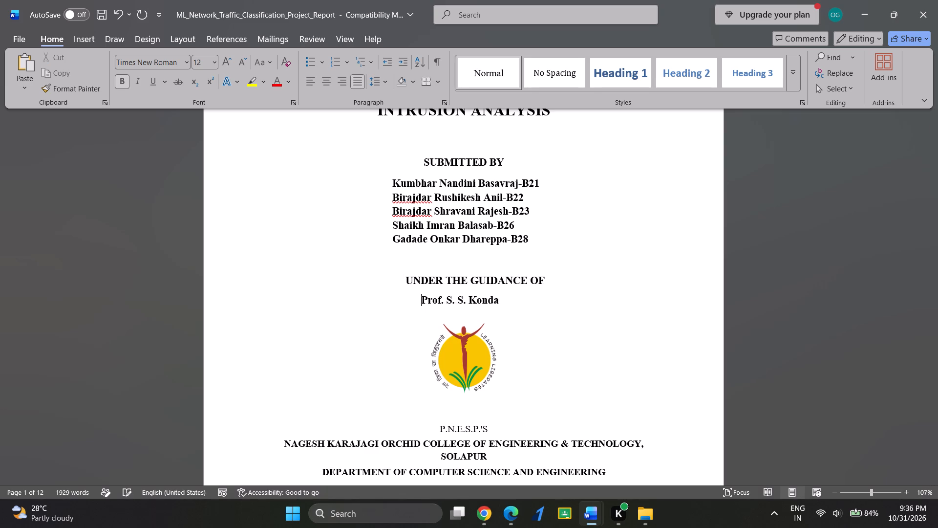
Review the page layout and blank space from the cover to section 4, and return to check the 1. ABSTRACT heading.
scroll(463, 303, down, 8)
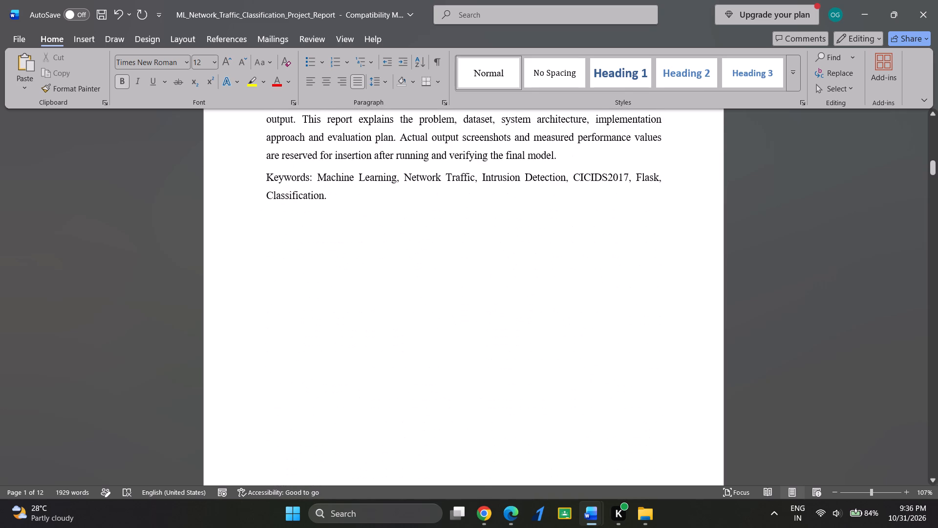
scroll(463, 303, down, 11)
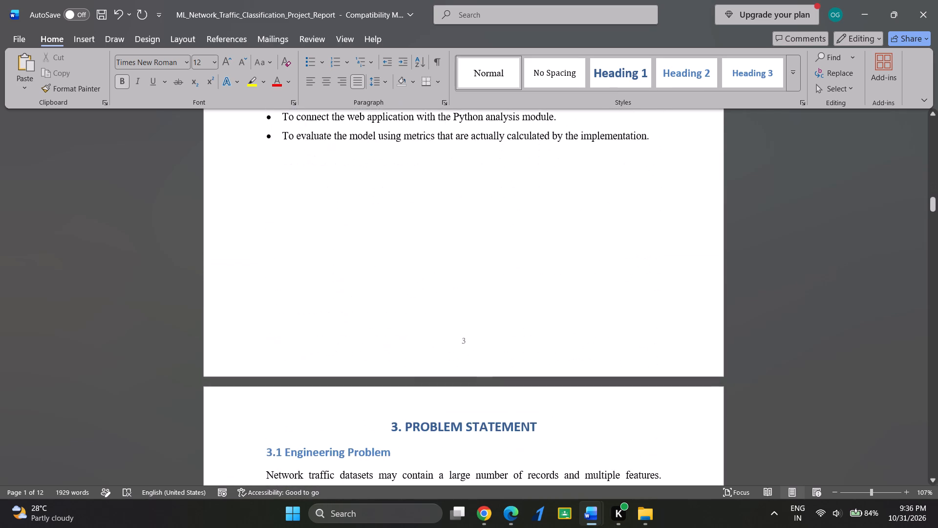
scroll(463, 303, down, 7)
scroll(463, 303, up, 4)
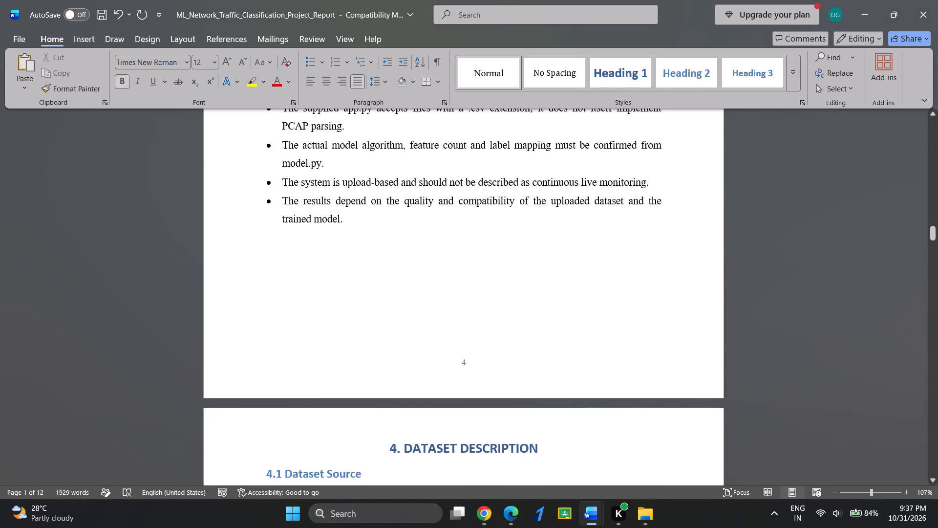
scroll(463, 303, up, 7)
scroll(463, 303, down, 2)
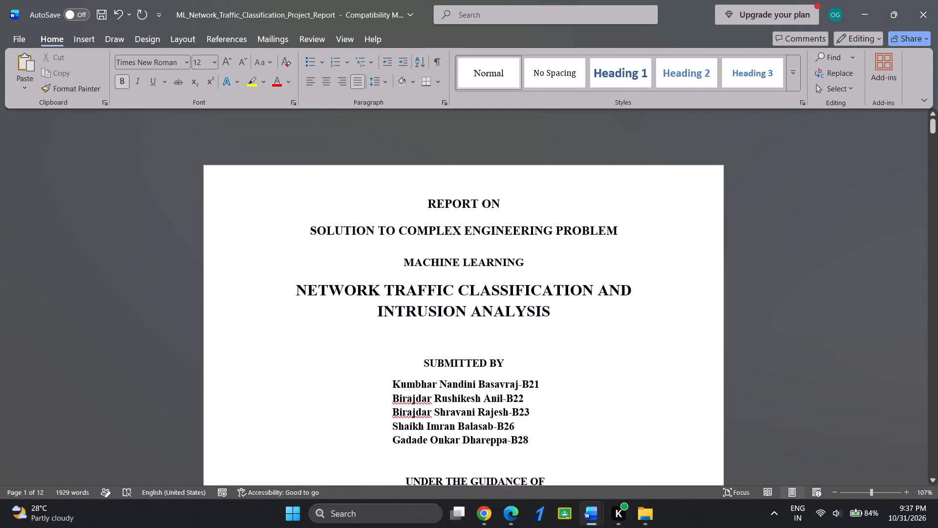
scroll(463, 303, down, 2)
scroll(463, 303, up, 2)
scroll(463, 303, down, 6)
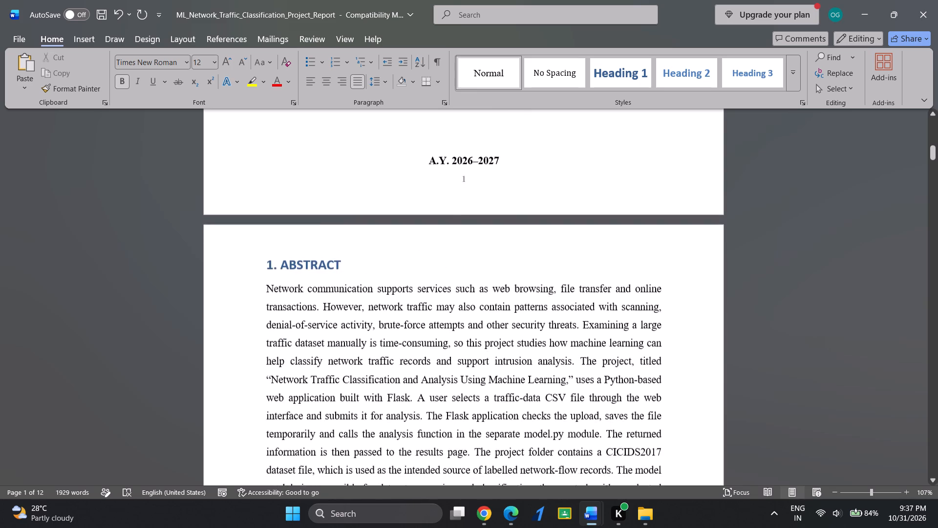
scroll(463, 303, down, 4)
click(327, 239)
click(278, 223)
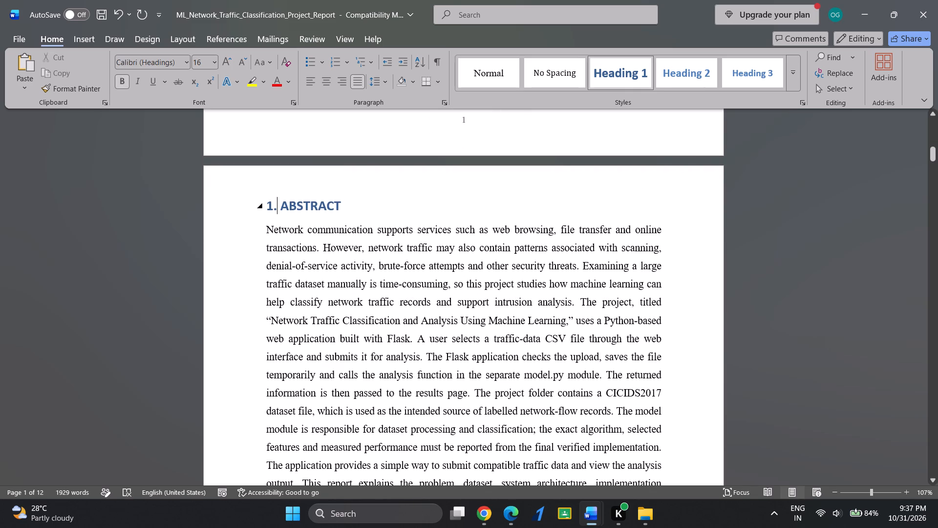
click(289, 235)
click(310, 235)
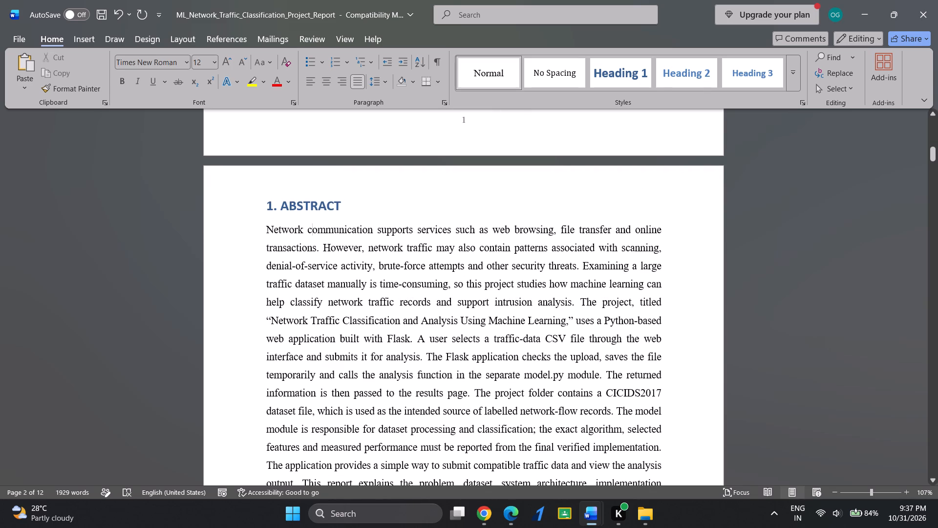
click(313, 221)
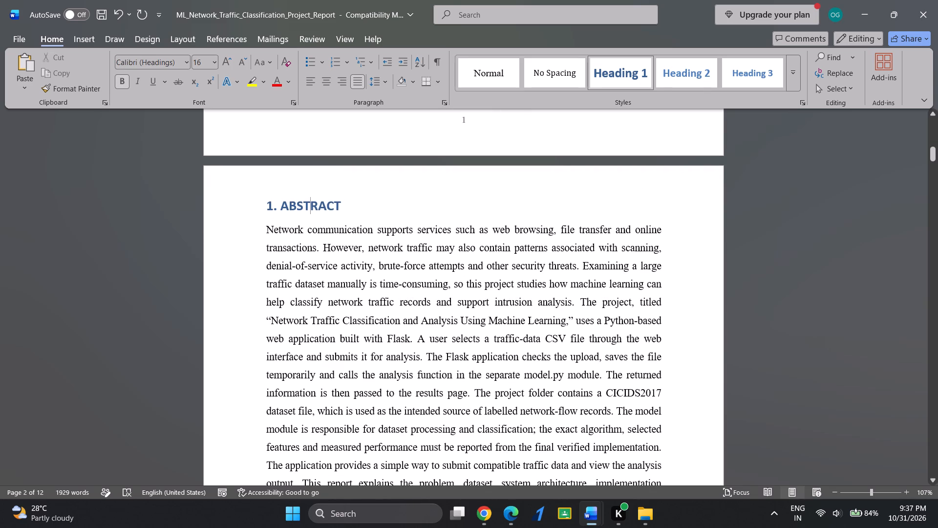
click(363, 274)
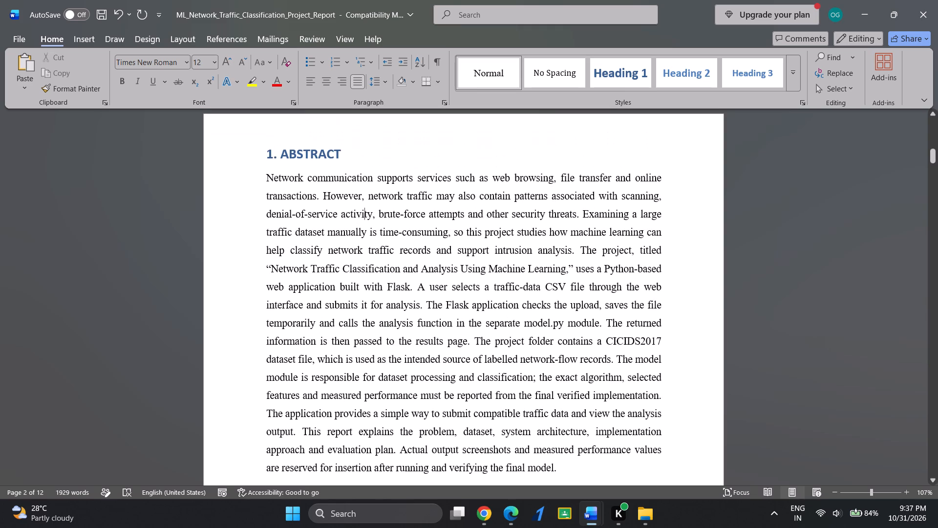
click(378, 322)
scroll(378, 322, down, 1)
click(389, 391)
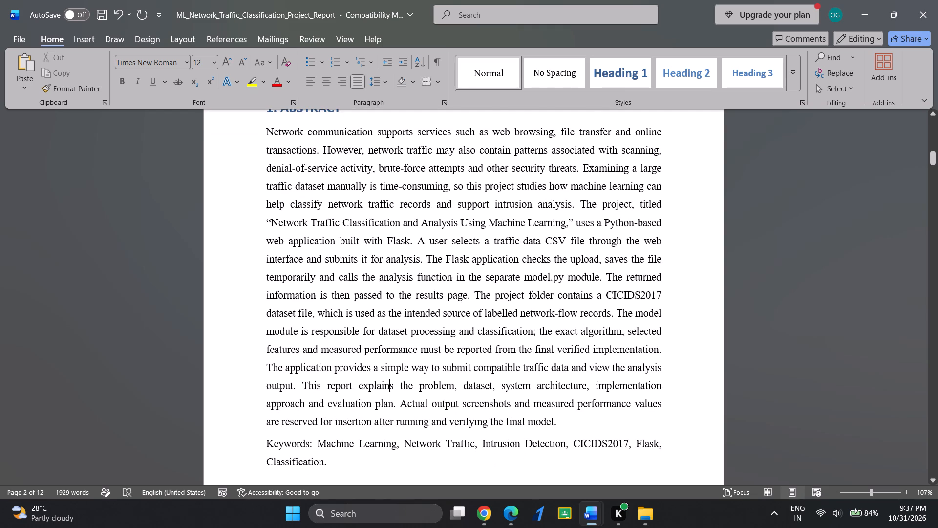
scroll(389, 391, down, 4)
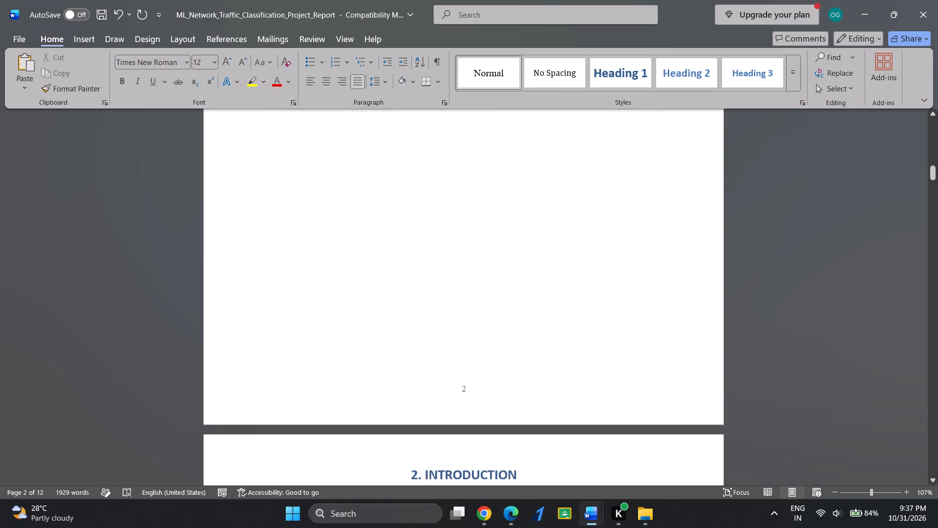
scroll(367, 380, down, 4)
scroll(390, 354, up, 9)
click(341, 281)
scroll(341, 281, up, 5)
scroll(341, 281, down, 1)
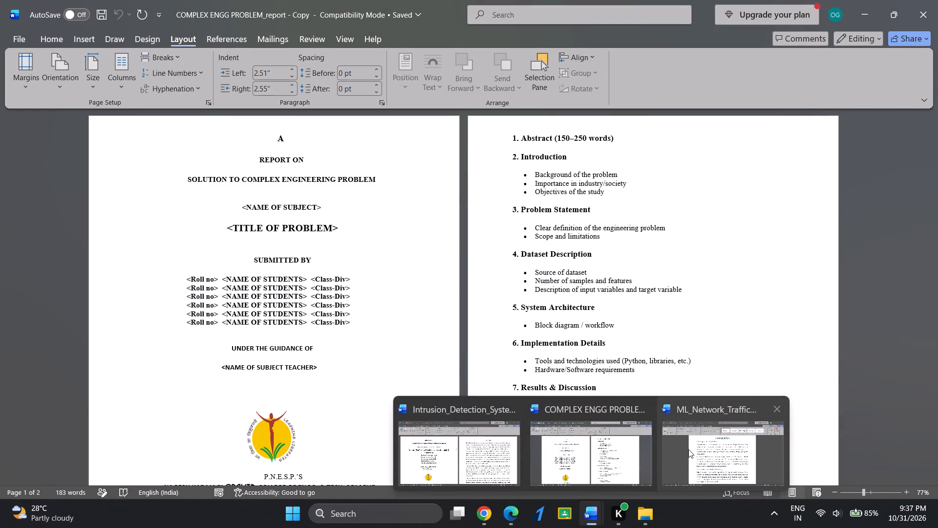
click(688, 449)
Remove the number 1. from the ABSTRACT heading and centre the heading.
scroll(558, 327, up, 2)
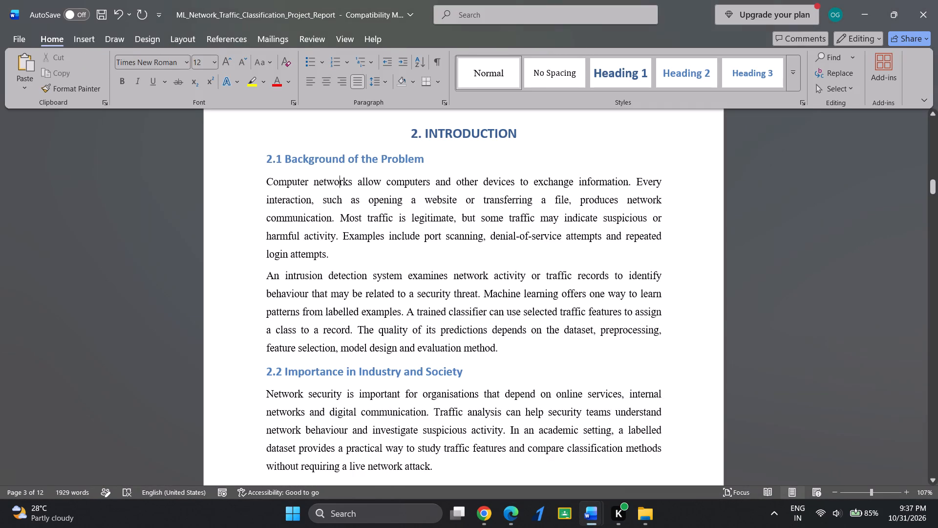
scroll(558, 327, up, 8)
scroll(558, 327, down, 6)
scroll(558, 327, up, 1)
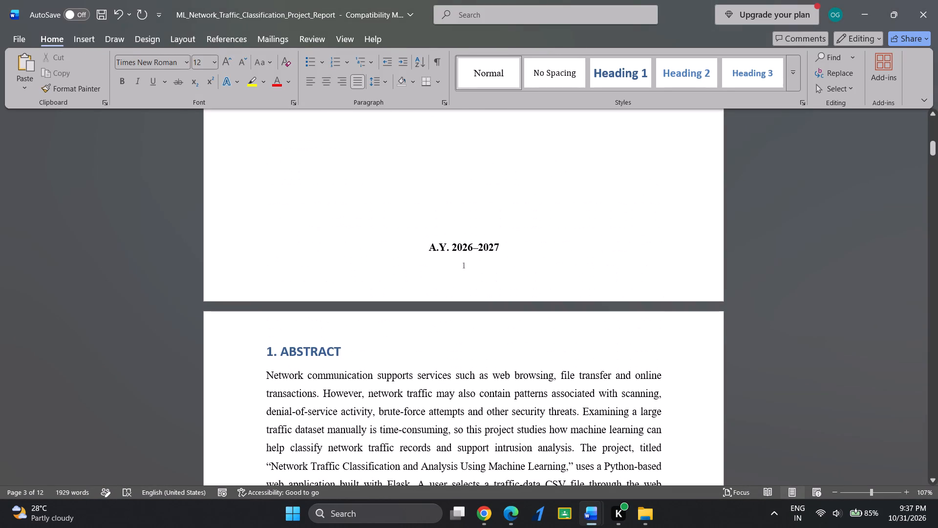
click(293, 336)
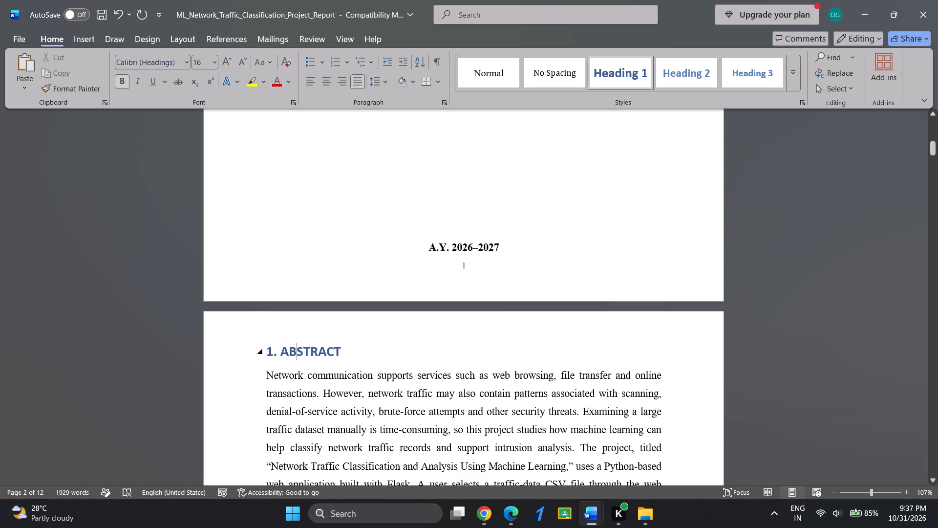
click(273, 353)
click(279, 353)
key(BackSpace)
key(BackSpace)
key(BackSpace)
key(ctrl+e)
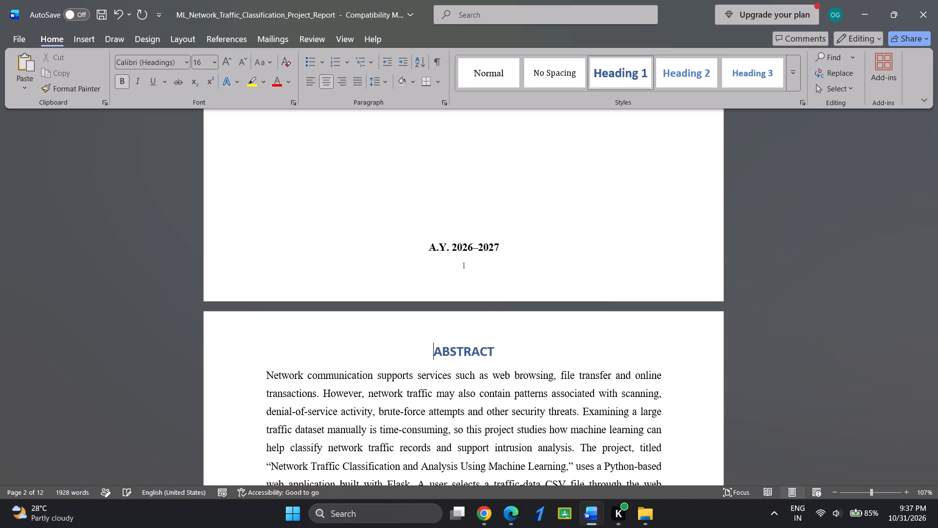
Remove the number 2. from the INTRODUCTION heading, keeping the heading centred.
scroll(346, 372, down, 5)
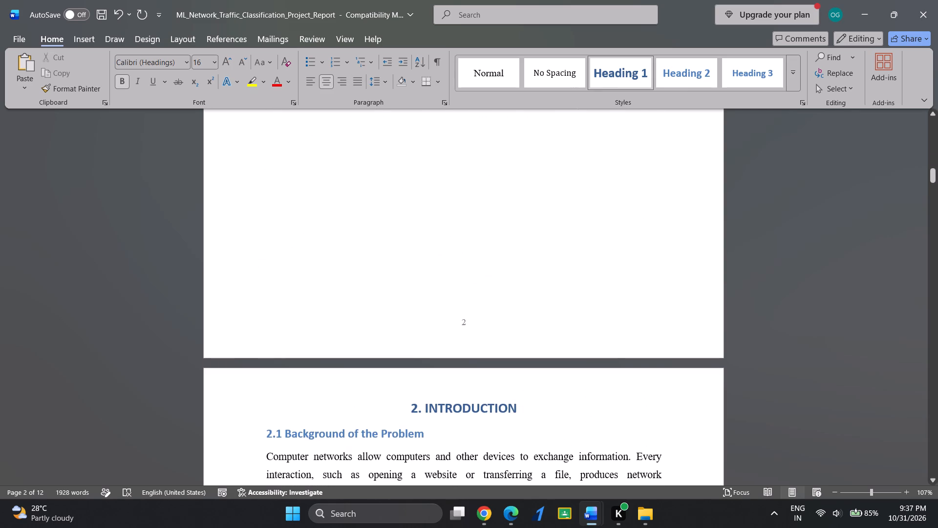
click(425, 411)
key(BackSpace)
key(BackSpace)
key(BackSpace)
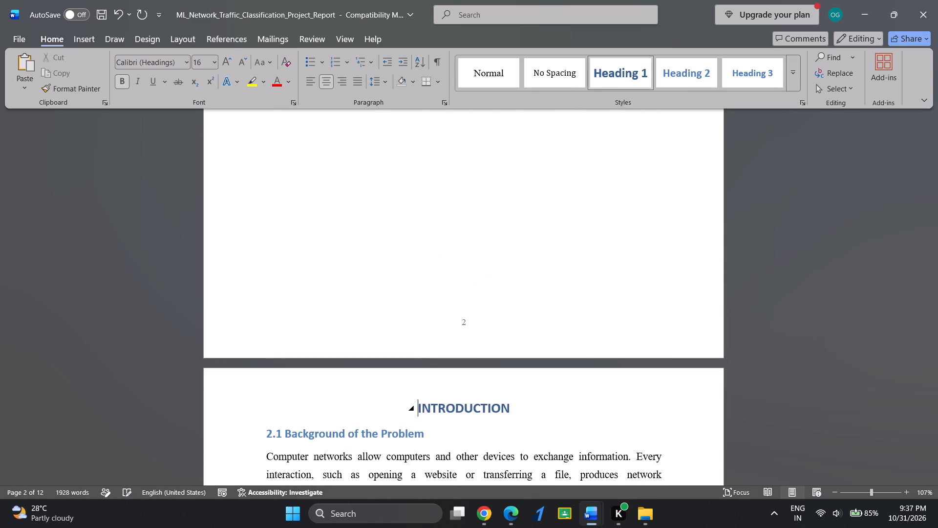
scroll(469, 420, down, 1)
key(ctrl+e)
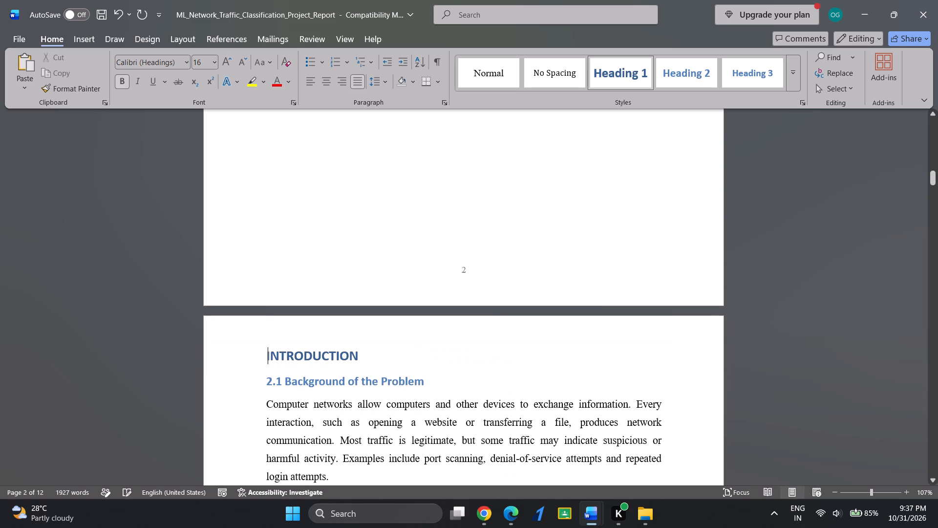
key(ctrl+e)
Remove the number 3. from the PROBLEM STATEMENT heading, keeping the heading centred.
scroll(469, 420, down, 1)
click(475, 330)
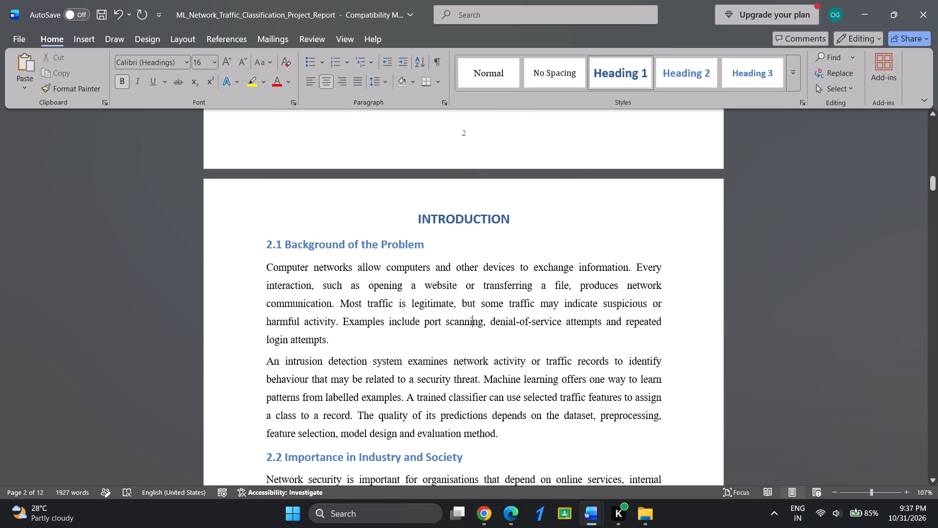
scroll(475, 330, down, 8)
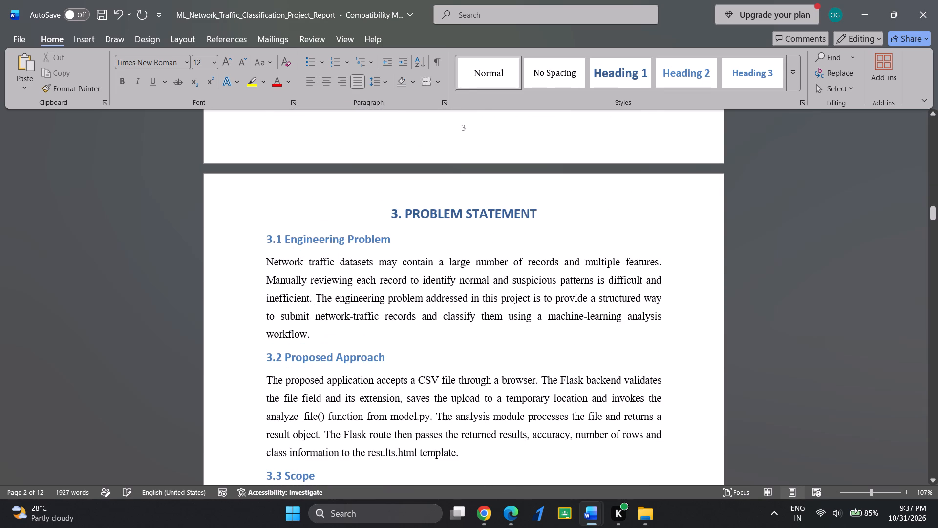
click(403, 203)
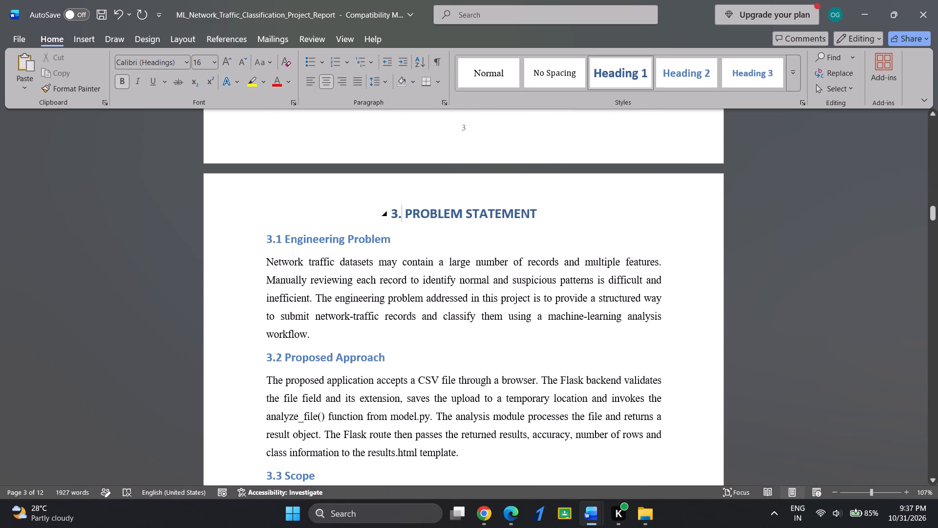
key(BackSpace)
key(BackSpace)
key(ctrl+e)
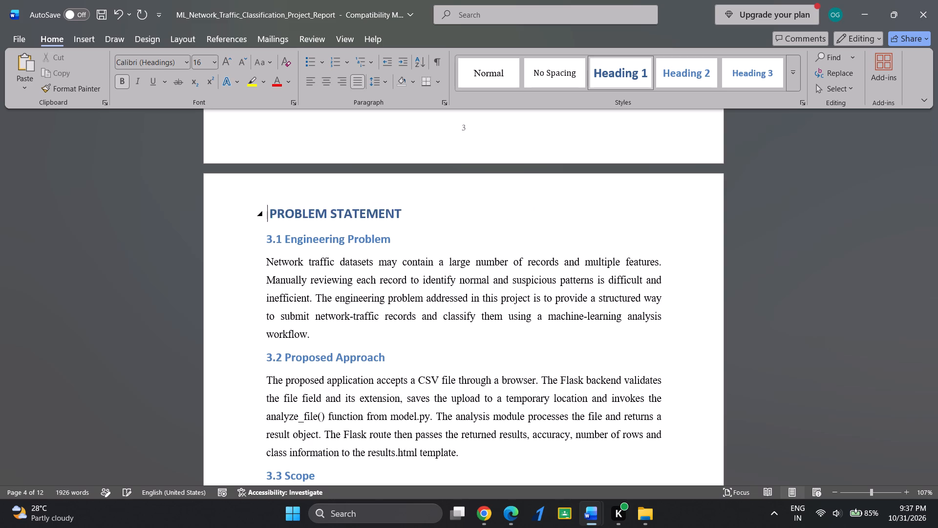
key(ctrl+e)
Remove the number 4. from the DATASET DESCRIPTION heading, keeping the heading centred.
scroll(403, 206, down, 5)
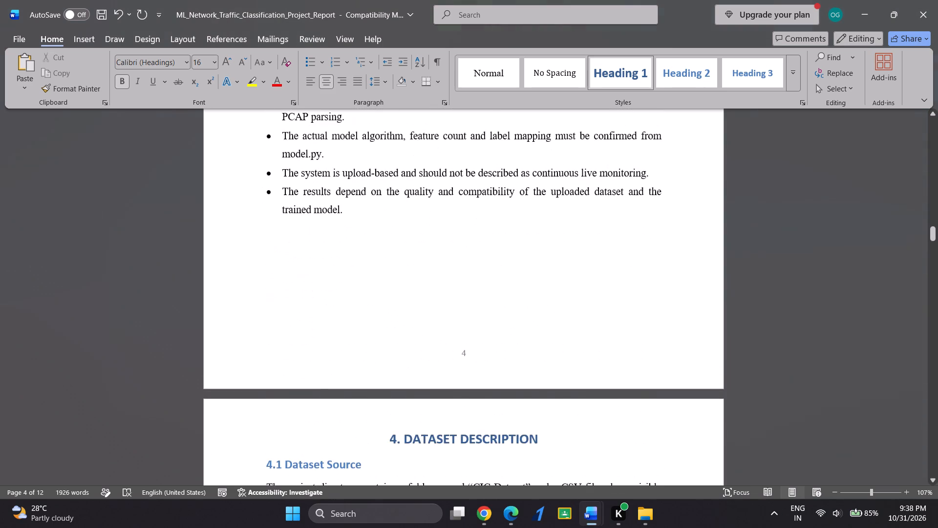
scroll(403, 206, down, 1)
click(403, 295)
key(BackSpace)
key(BackSpace)
key(BackSpace)
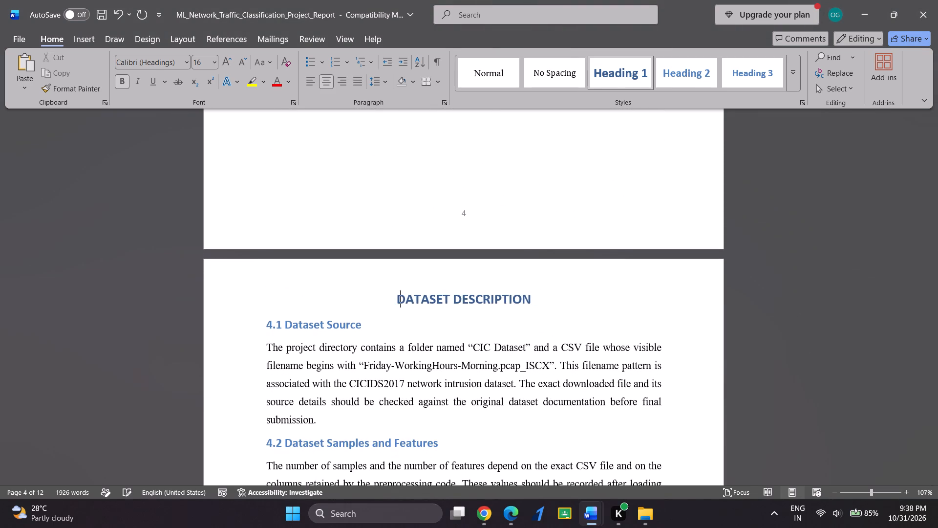
key(ctrl+e)
key(ctrl+e)
Remove the number 5. from the SYSTEM ARCHITECTURE heading, keeping the heading centred.
scroll(403, 295, down, 4)
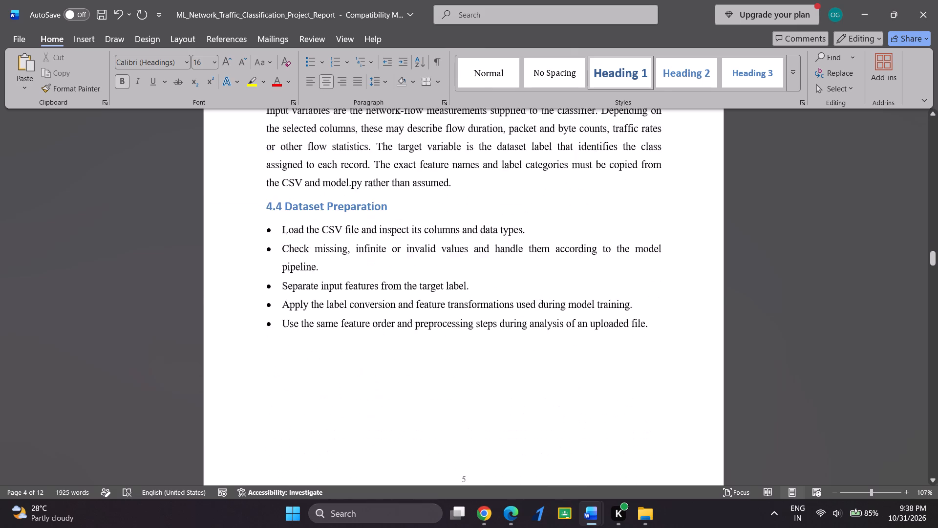
scroll(403, 295, down, 4)
drag(397, 338, 396, 338)
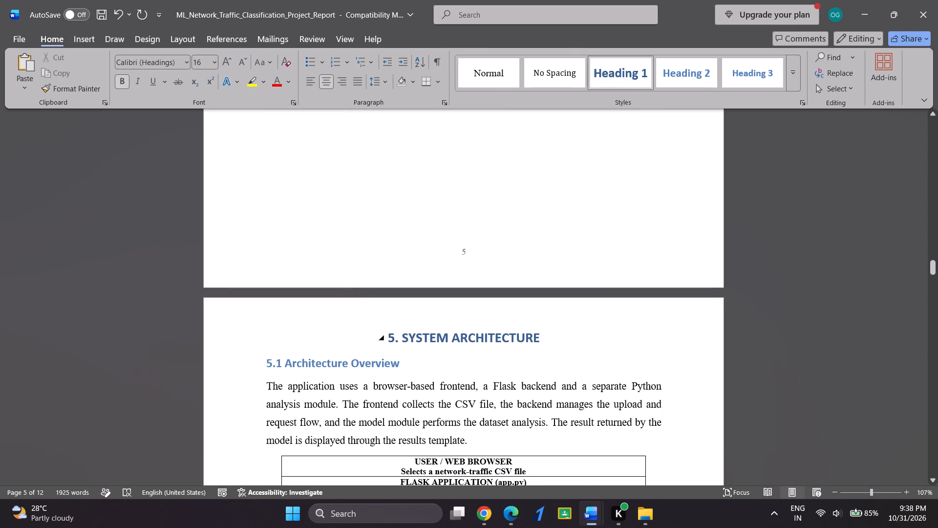
drag(396, 338, 389, 338)
key(BackSpace)
scroll(389, 338, down, 2)
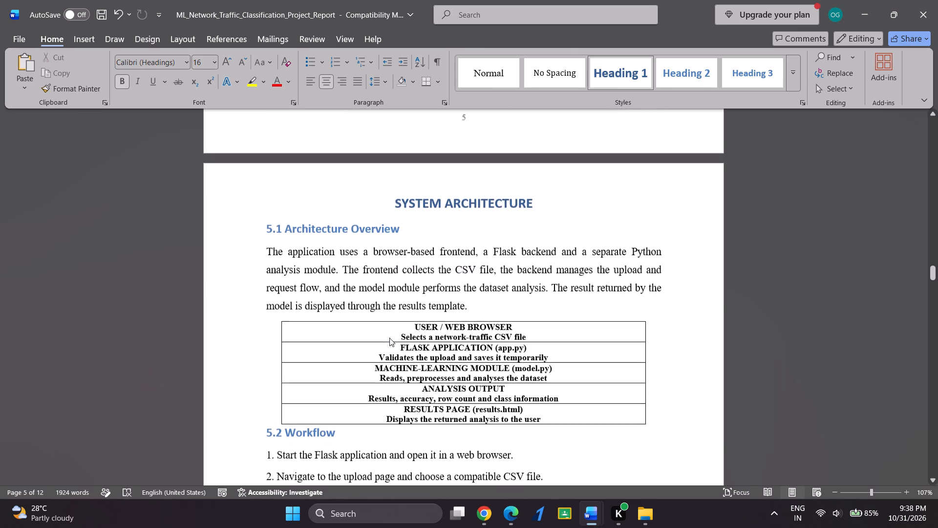
key(ctrl+e)
key(ctrl+e)
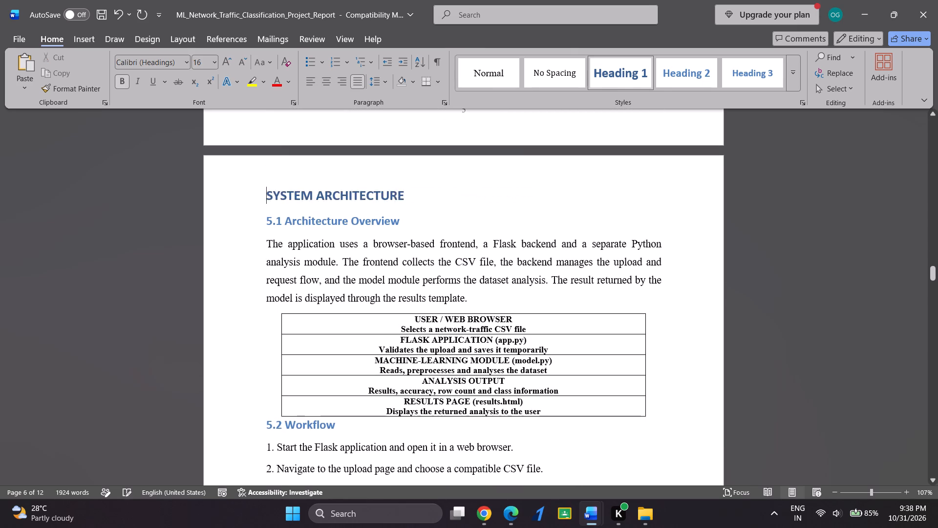
Remove the number 6. from the IMPLEMENTATION DETAILS heading.
scroll(223, 154, down, 6)
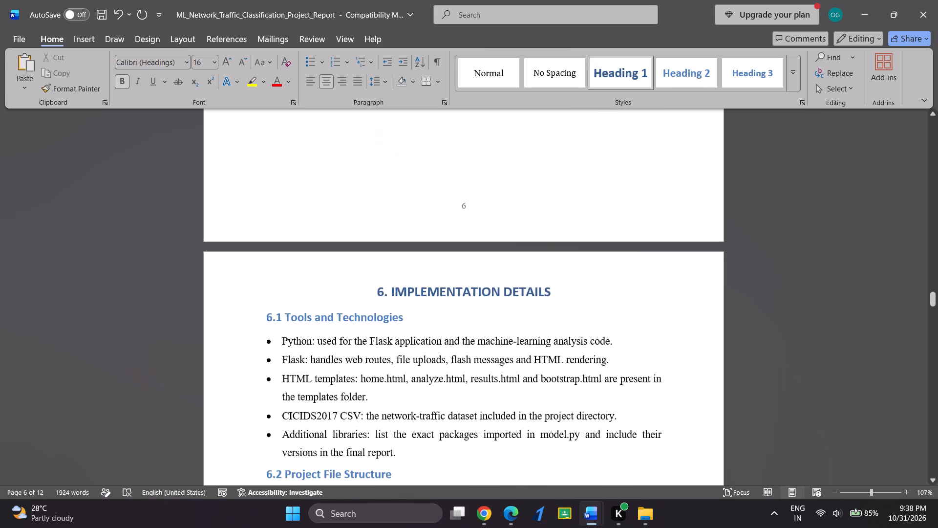
click(386, 282)
key(BackSpace)
key(BackSpace)
Remove the number 7. from the RESULTS AND DISCUSSION heading.
scroll(386, 282, down, 2)
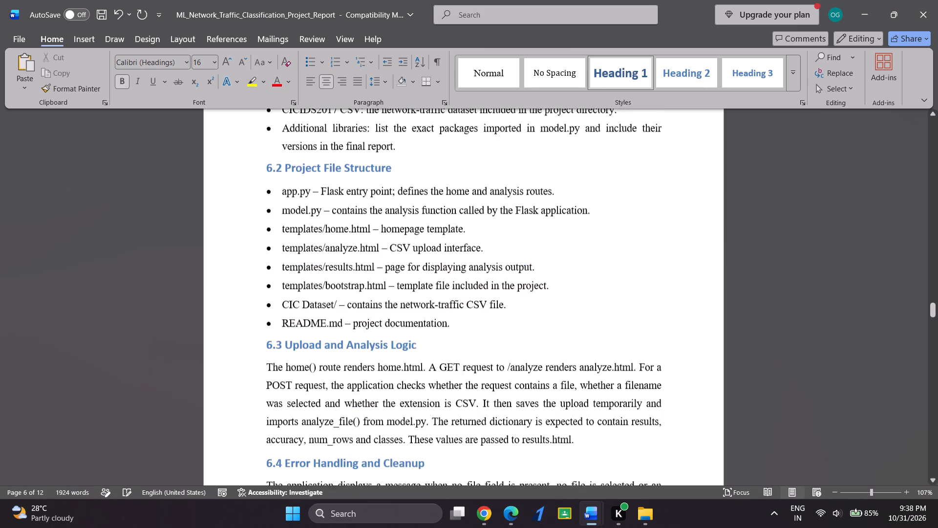
scroll(386, 282, down, 9)
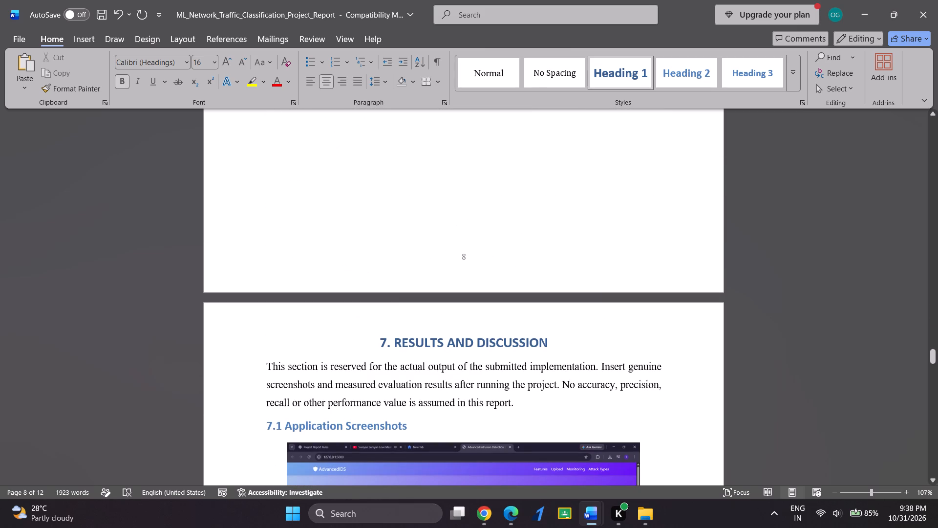
click(390, 343)
key(BackSpace)
key(BackSpace)
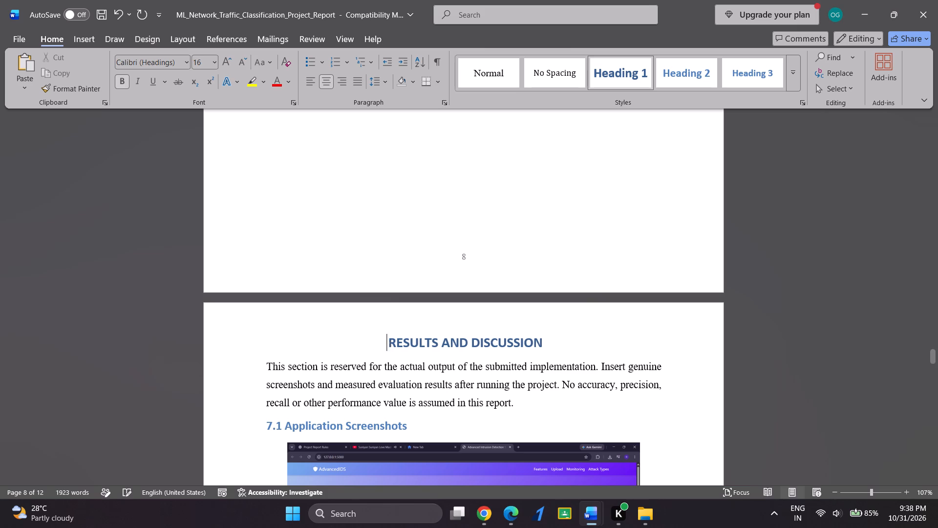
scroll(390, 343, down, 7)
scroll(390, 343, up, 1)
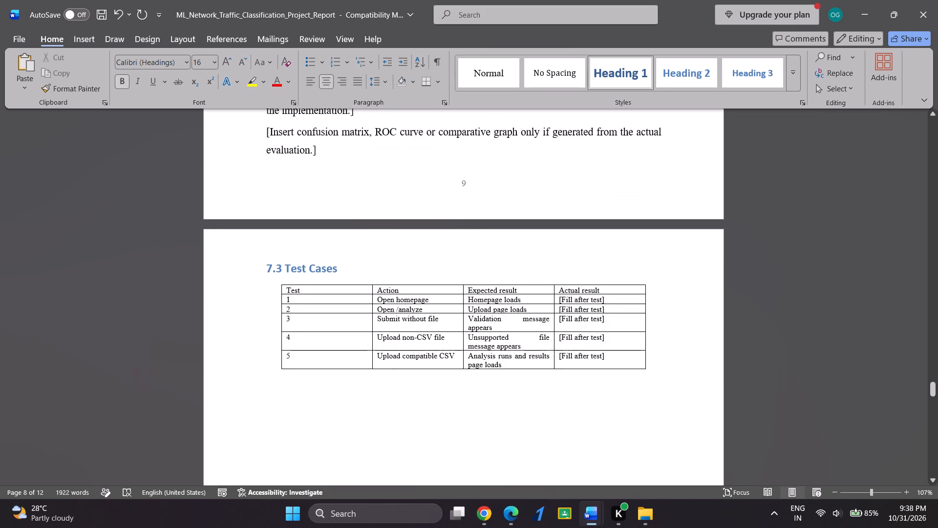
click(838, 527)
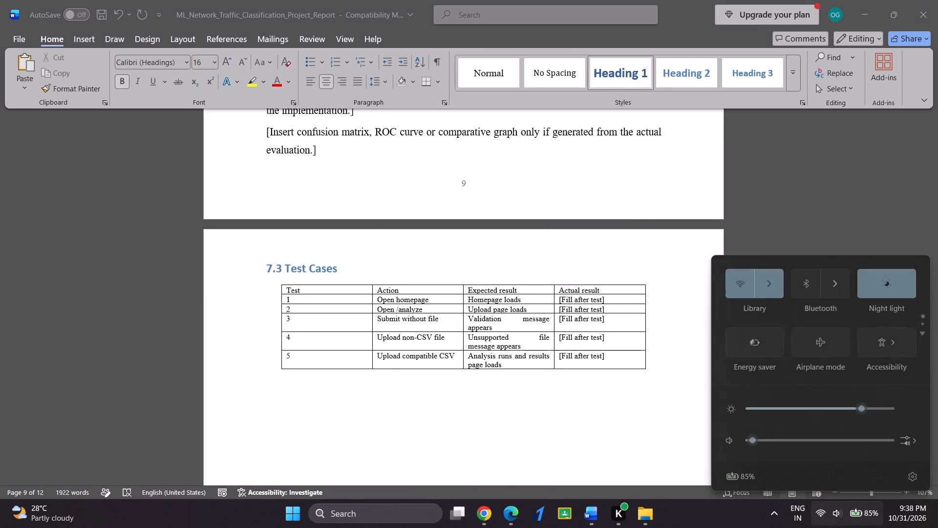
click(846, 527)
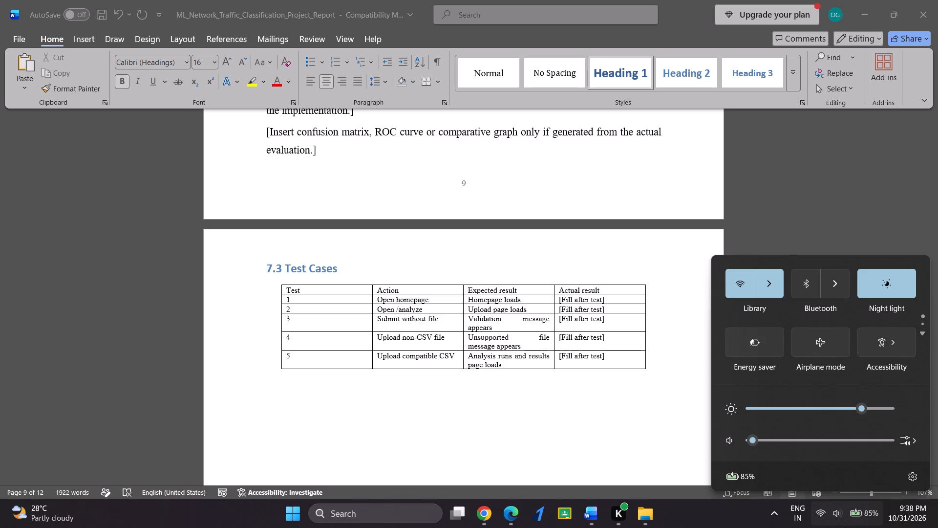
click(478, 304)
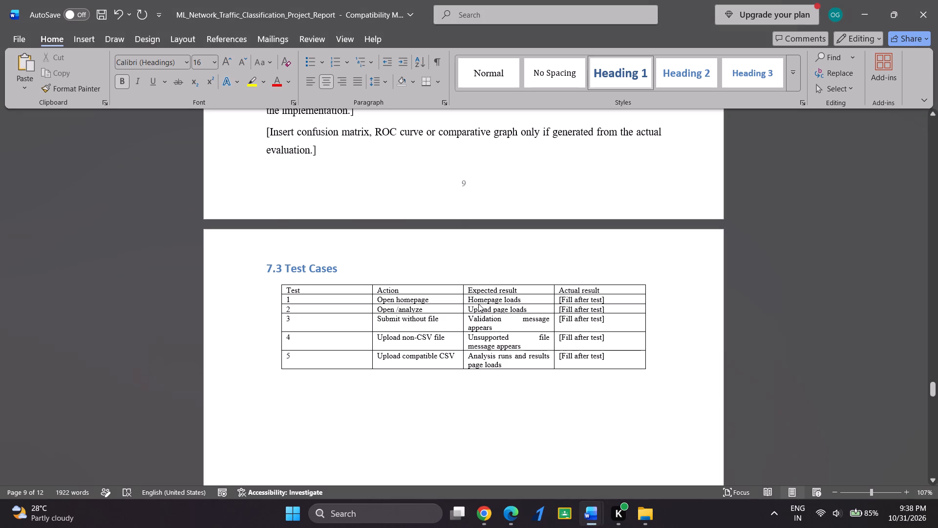
Remove the number 8. from the CONCLUSION heading, keeping the heading centred.
scroll(368, 264, up, 3)
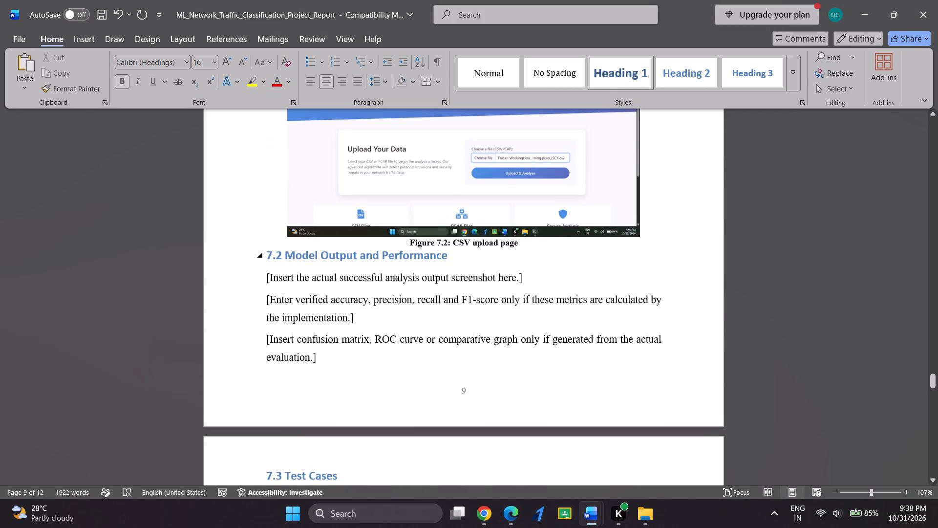
scroll(368, 264, up, 1)
scroll(368, 264, left, 1)
scroll(368, 264, down, 7)
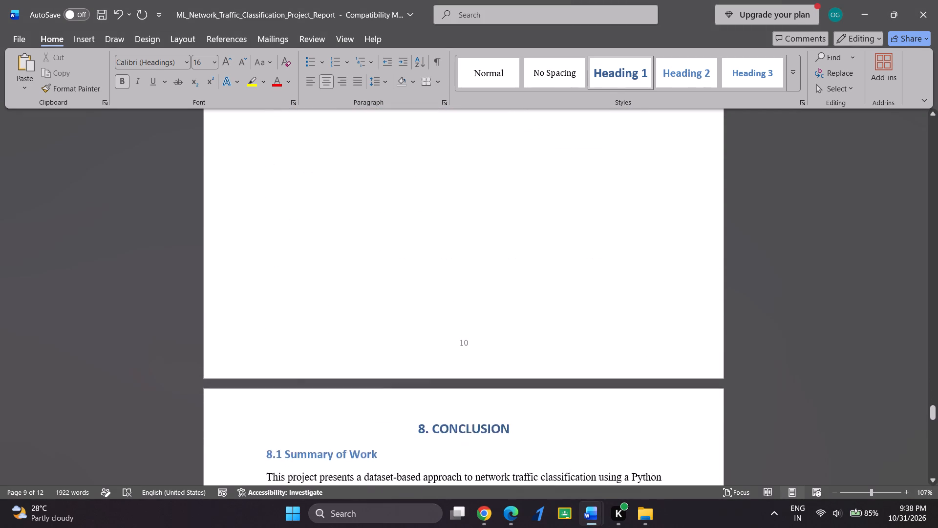
scroll(368, 264, down, 2)
click(428, 209)
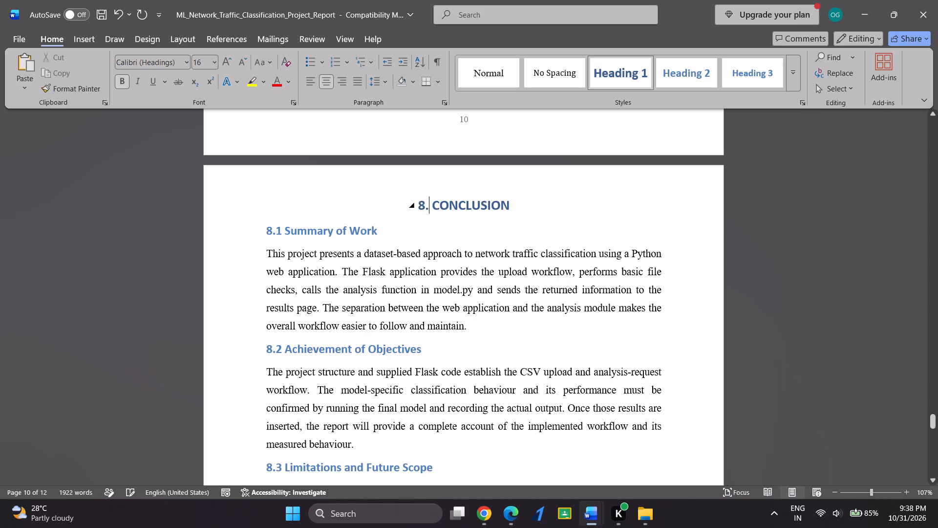
key(BackSpace)
key(BackSpace)
key(ctrl+e)
key(ctrl+e)
Check the remaining pages through the REFERENCES section for numbered main headings, and go back to the cover page.
scroll(428, 209, down, 6)
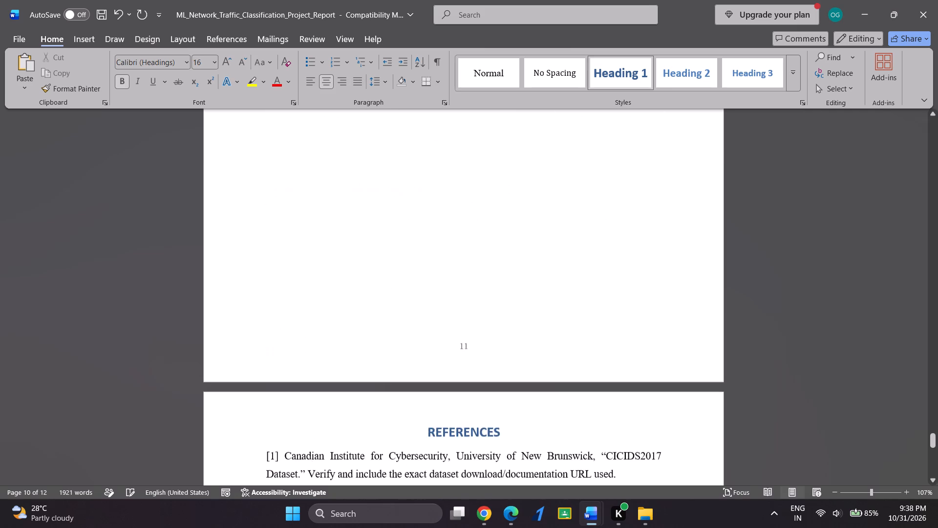
scroll(428, 209, down, 6)
scroll(428, 209, up, 1)
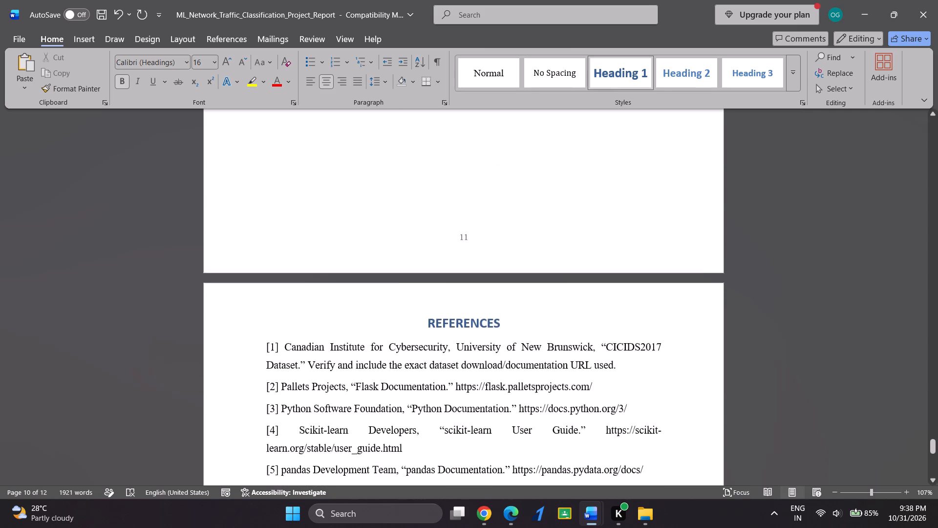
scroll(428, 209, down, 12)
scroll(428, 209, up, 20)
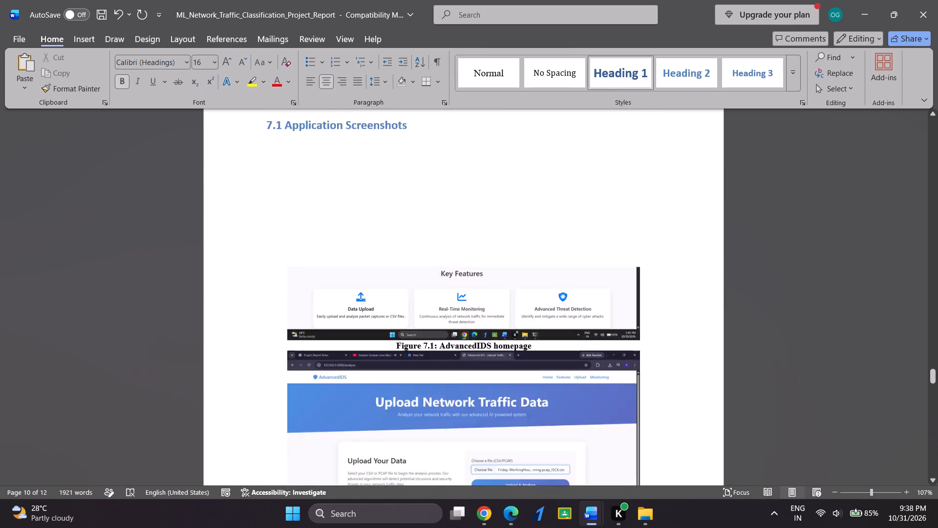
scroll(428, 209, up, 16)
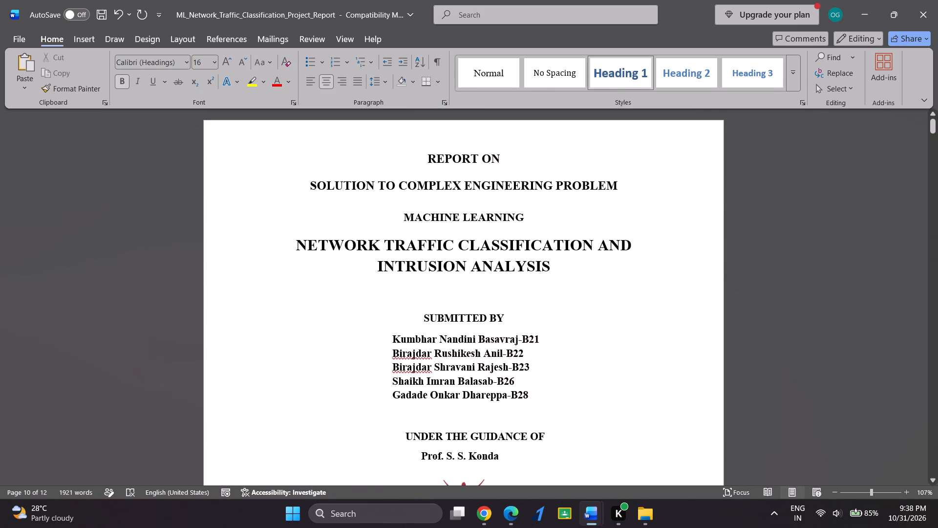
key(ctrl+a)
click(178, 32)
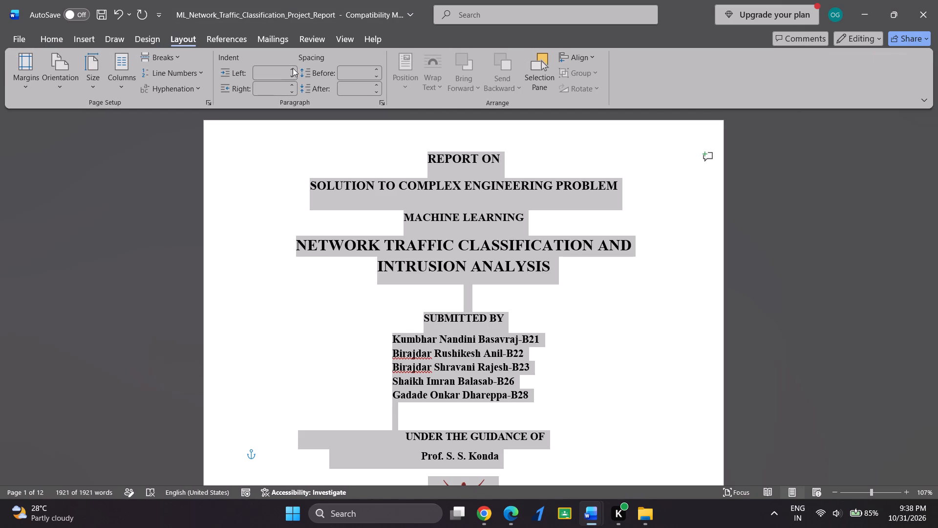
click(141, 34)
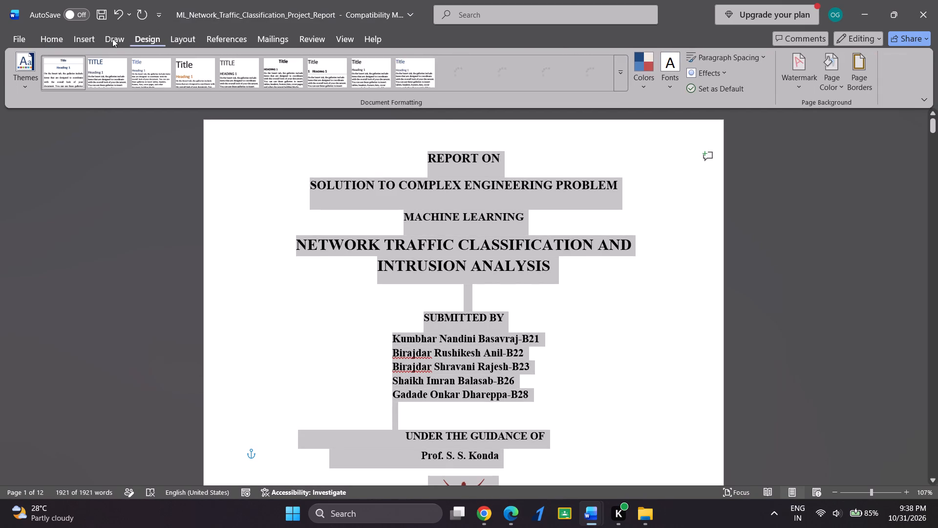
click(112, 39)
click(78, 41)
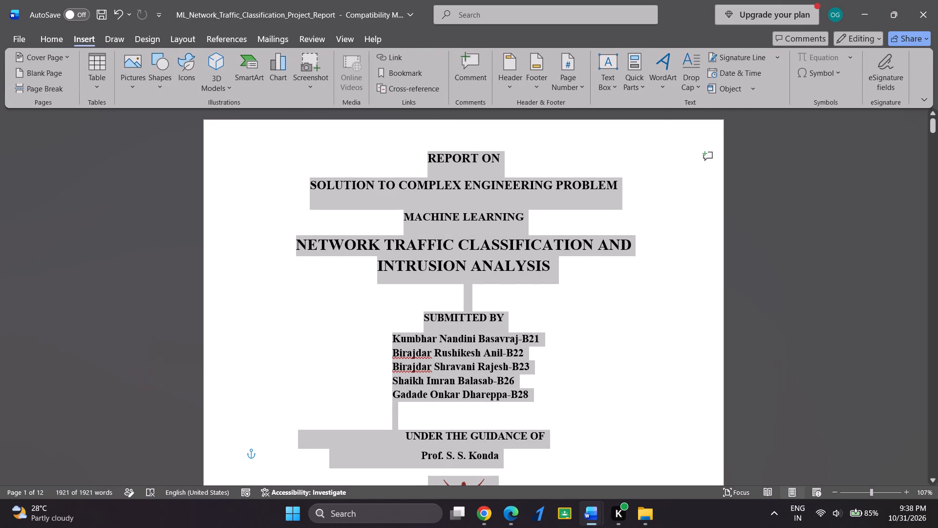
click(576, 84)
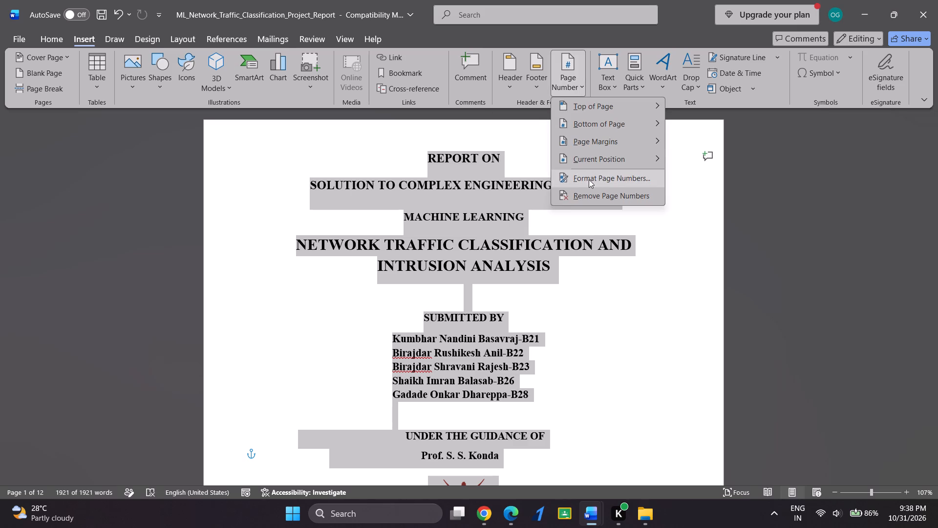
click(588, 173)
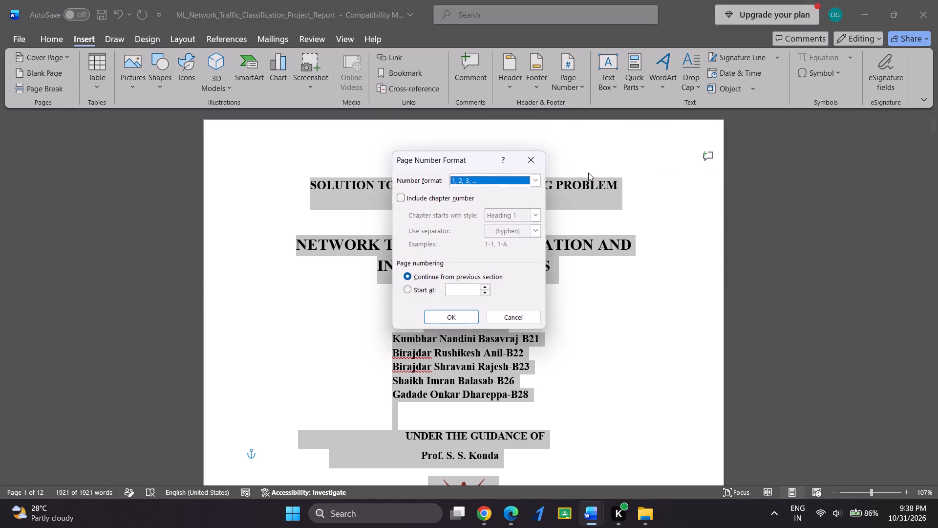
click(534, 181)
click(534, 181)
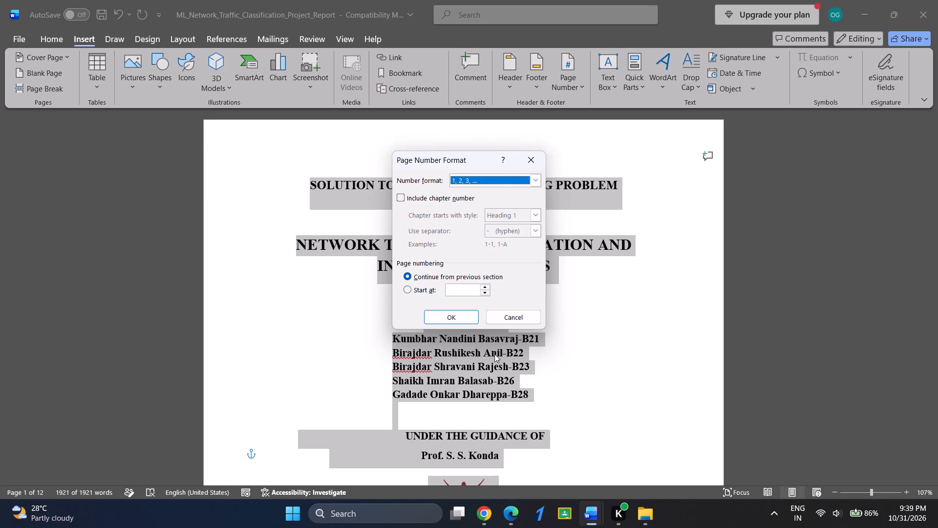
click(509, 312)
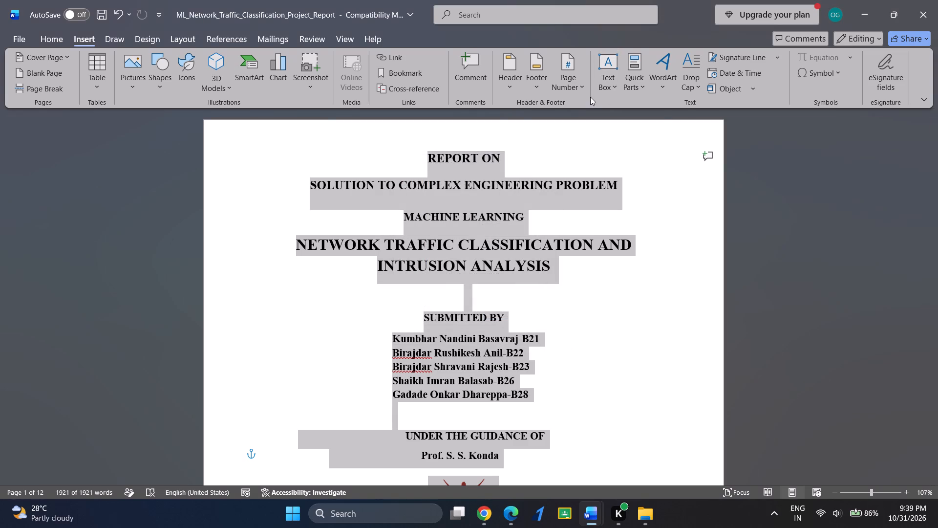
Insert page numbers at the bottom of the pages in the Plain Number 3 style and return to the document body.
click(577, 83)
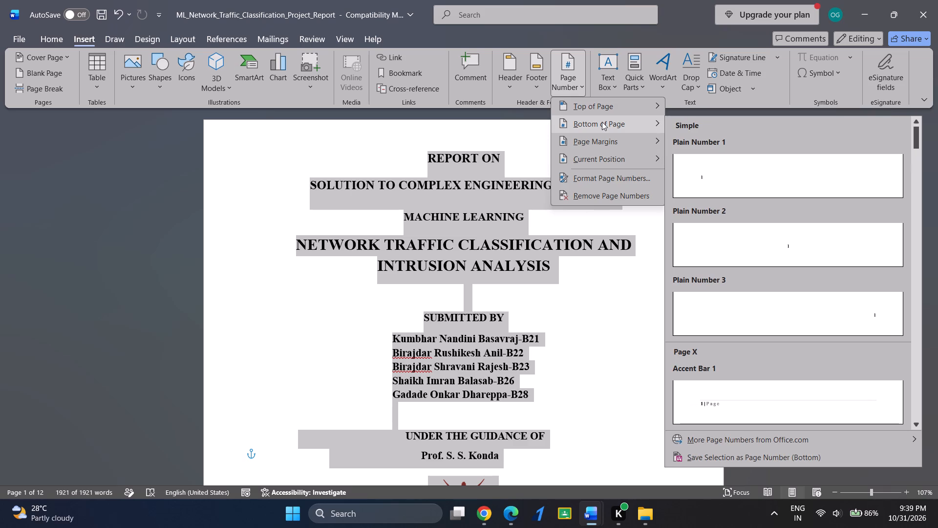
click(729, 327)
scroll(641, 334, up, 1)
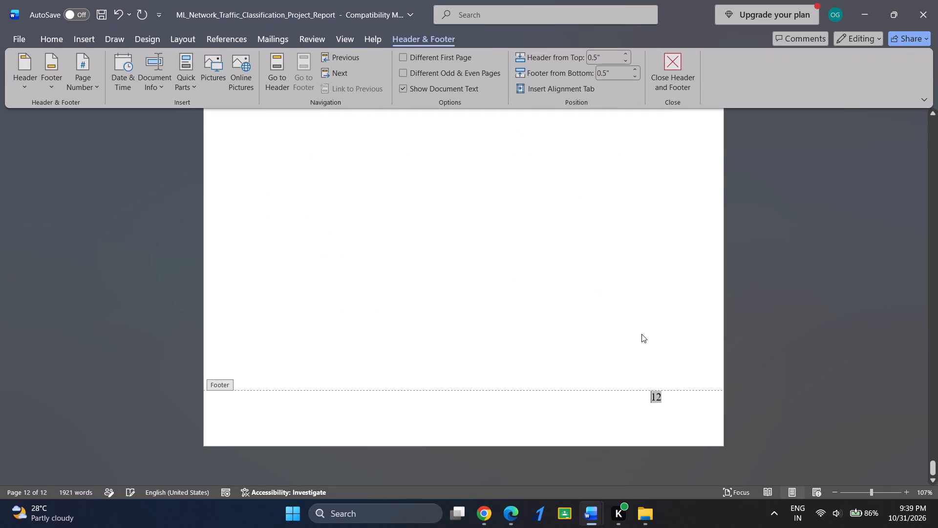
scroll(641, 334, up, 6)
scroll(641, 334, up, 19)
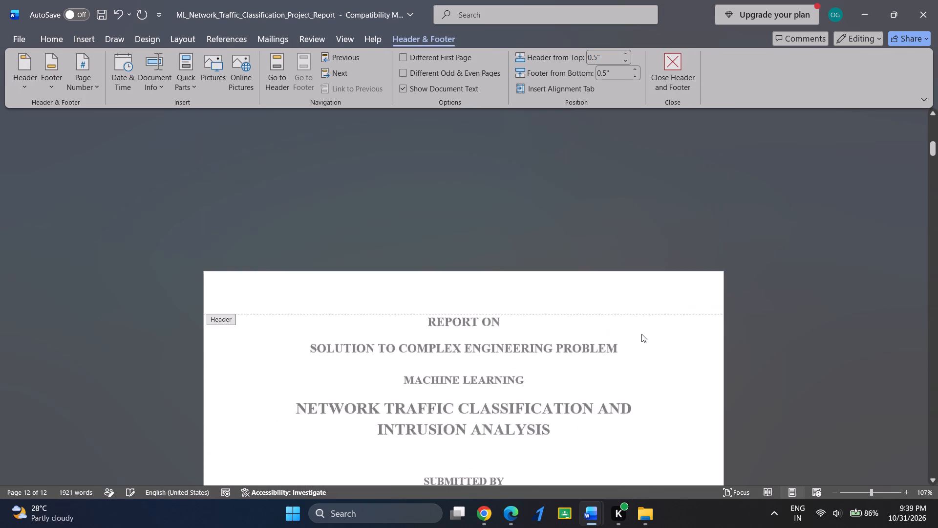
scroll(641, 334, up, 8)
scroll(616, 341, down, 2)
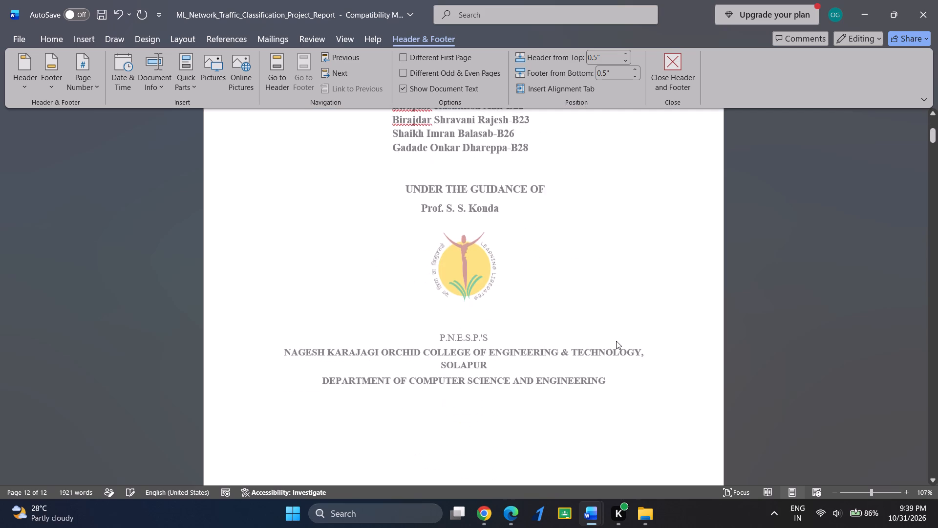
scroll(616, 341, down, 5)
scroll(616, 341, up, 1)
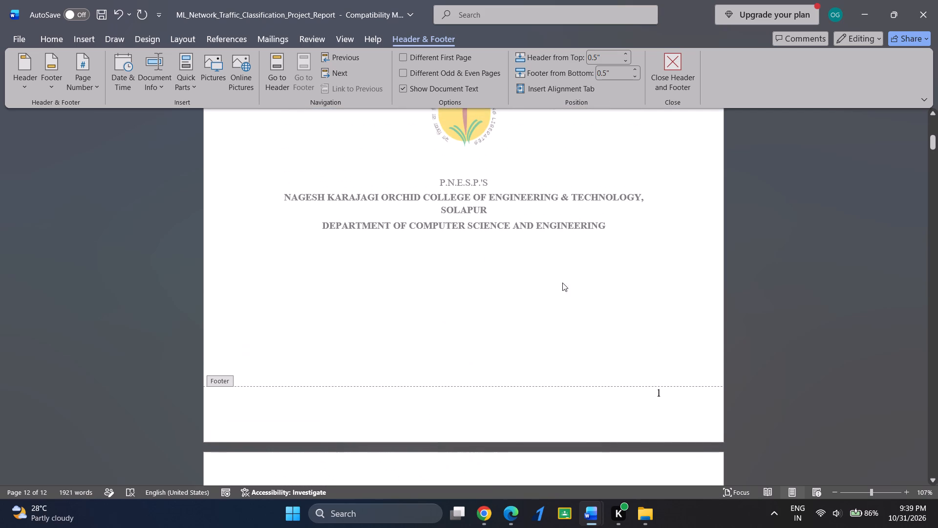
click(464, 219)
double_click(464, 219)
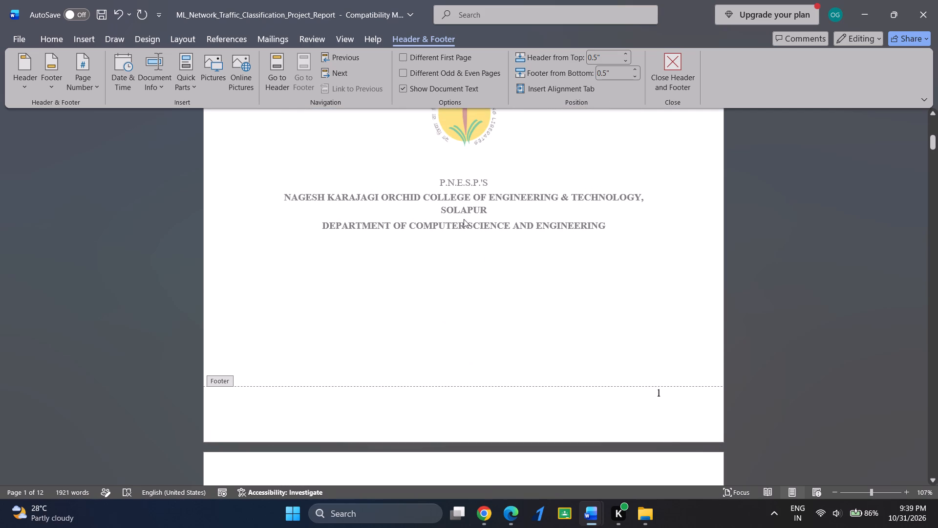
Delete five leading spaces before UNDER THE GUIDANCE OF on the cover page to shift the line left.
scroll(464, 219, up, 14)
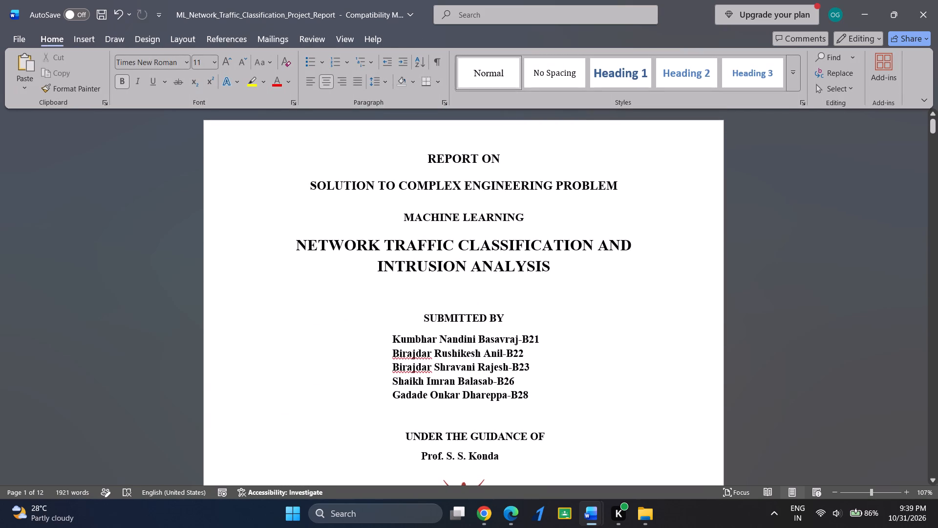
scroll(335, 278, down, 1)
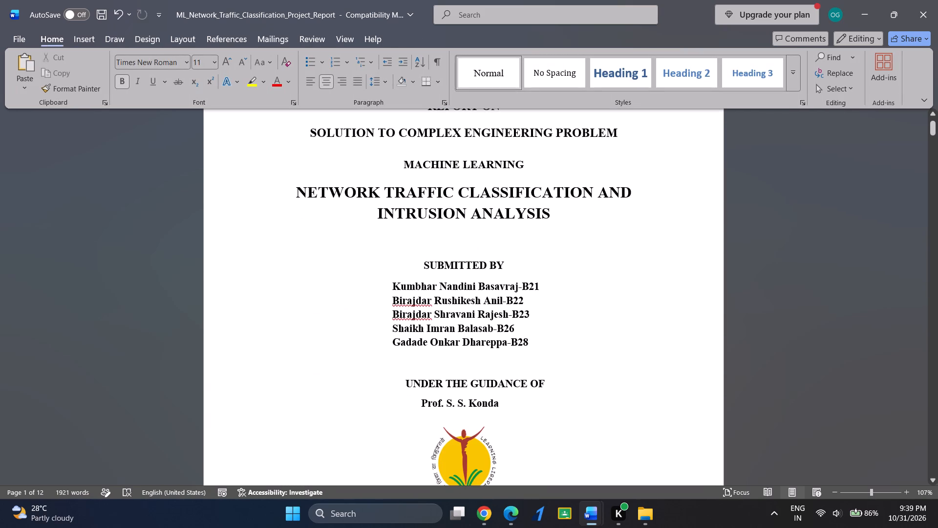
click(428, 265)
scroll(428, 265, up, 1)
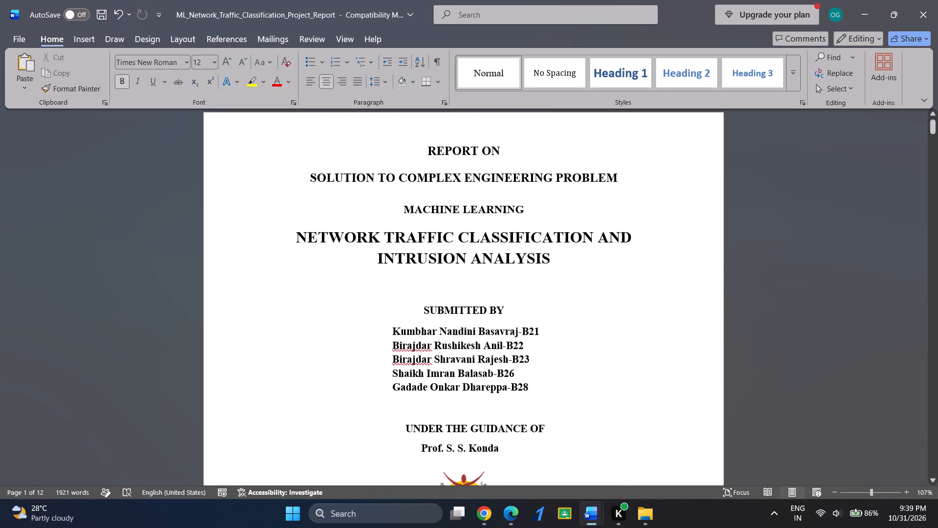
scroll(428, 265, up, 1)
scroll(428, 265, down, 1)
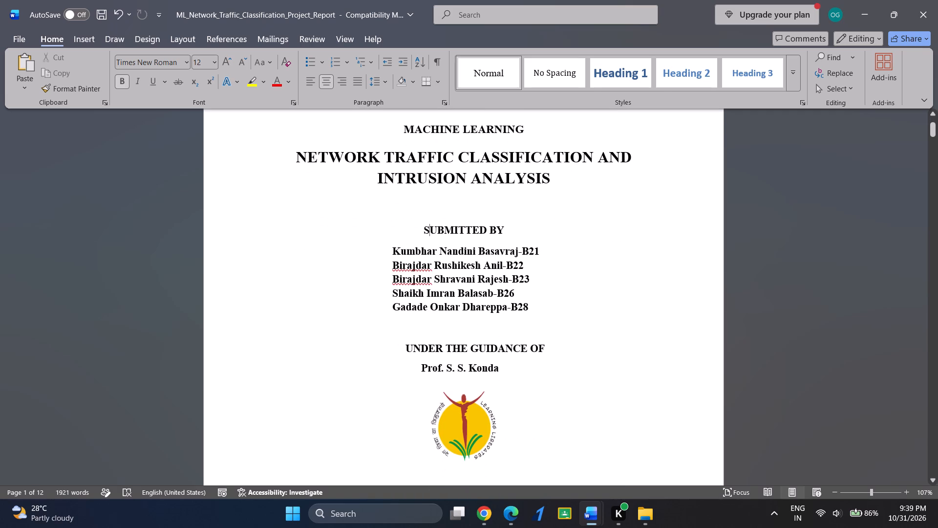
click(404, 343)
scroll(404, 343, up, 1)
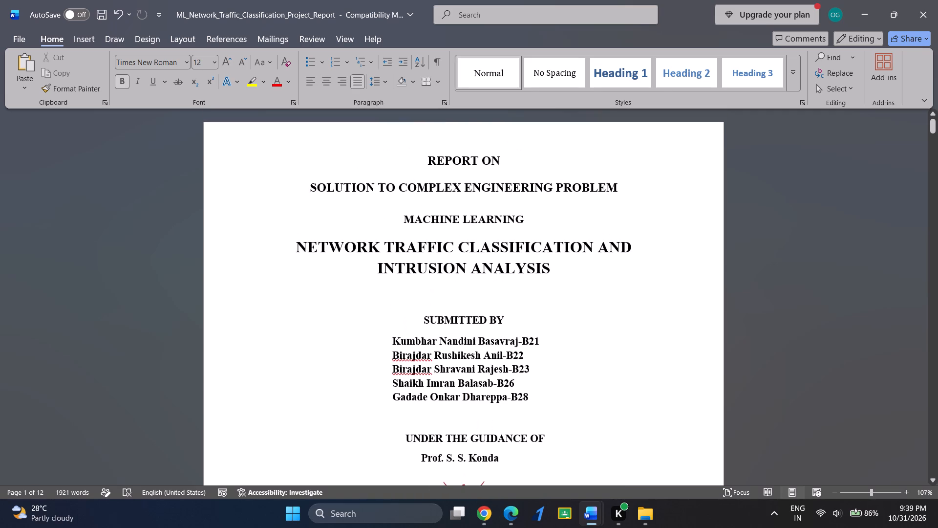
key(BackSpace)
key(BackSpace)
key(BackSpace)
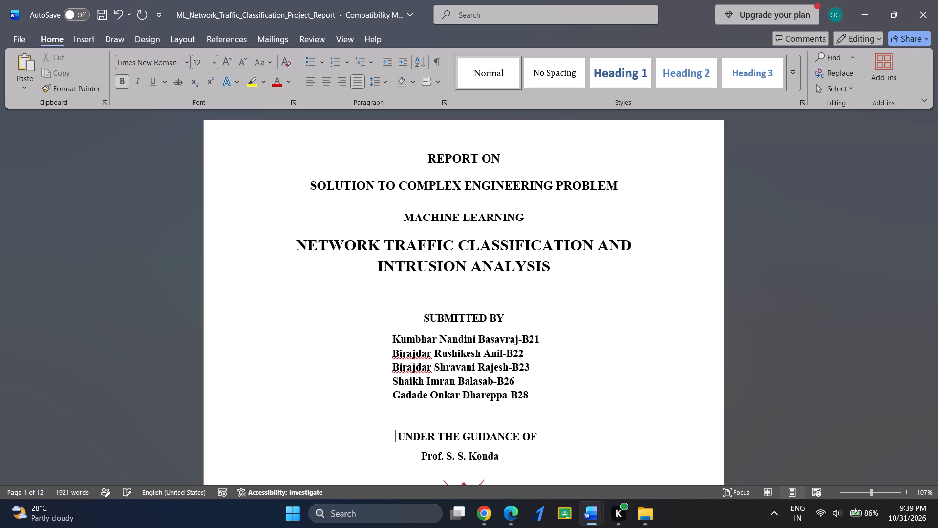
key(BackSpace)
key(BackSpace)
Bring the A.Y. 2026–2027 line from the top of the ABSTRACT page back to the bottom of the cover page and centre it.
scroll(414, 370, down, 1)
scroll(414, 435, down, 1)
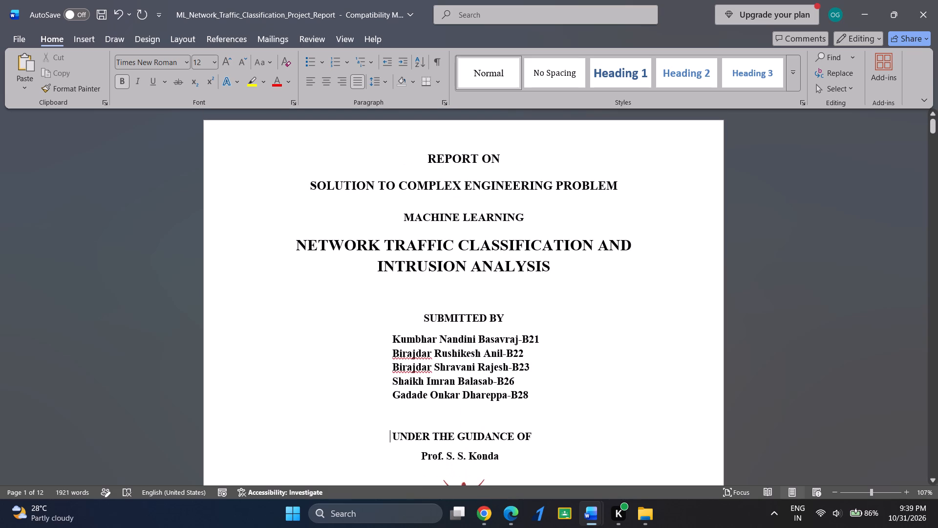
scroll(414, 435, down, 1)
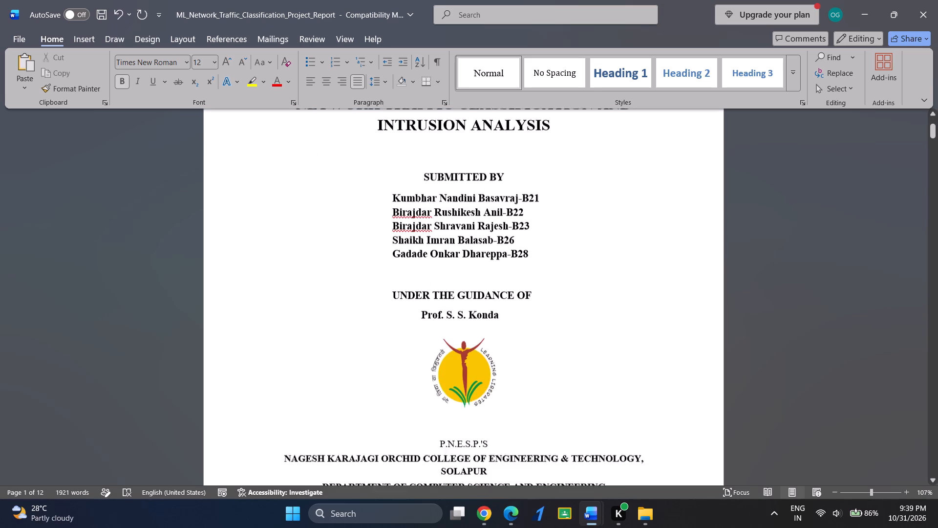
scroll(414, 435, down, 3)
click(451, 291)
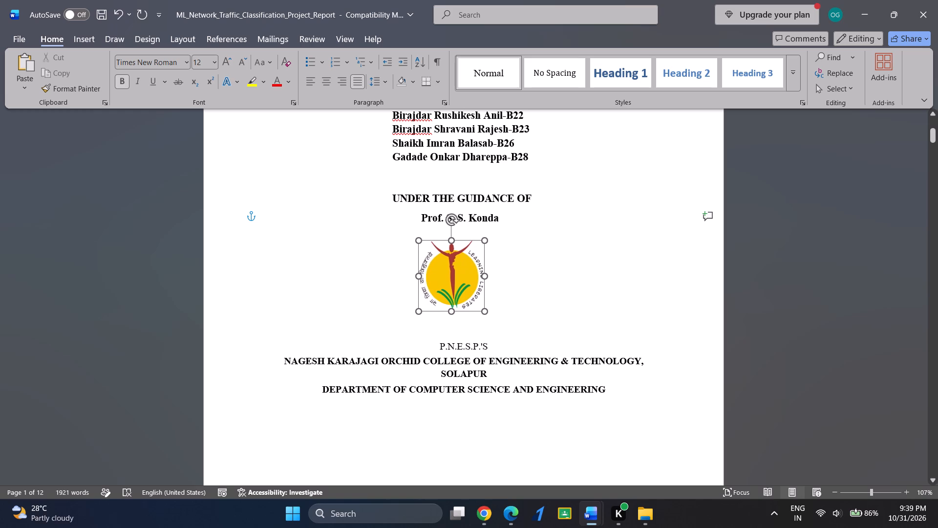
click(448, 337)
scroll(453, 367, up, 3)
scroll(453, 367, down, 1)
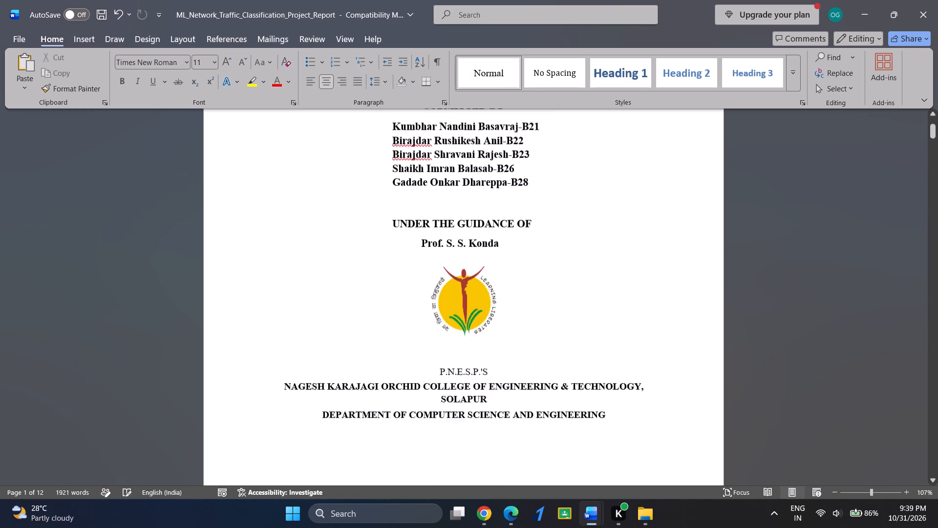
scroll(453, 367, down, 4)
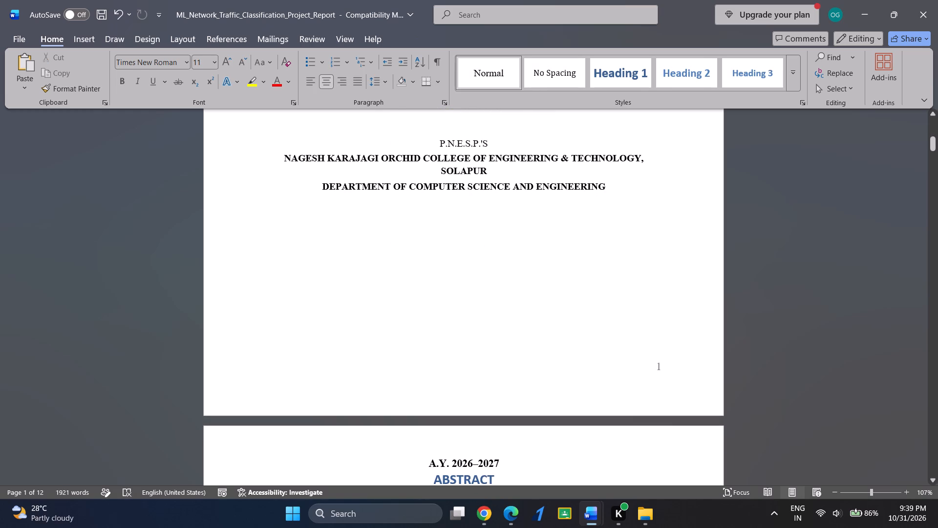
click(454, 350)
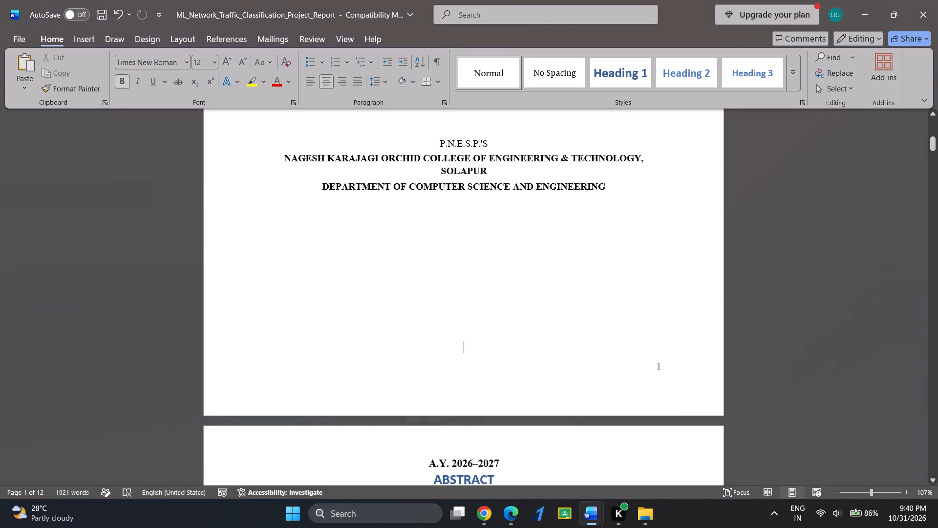
click(426, 466)
key(BackSpace)
key(BackSpace)
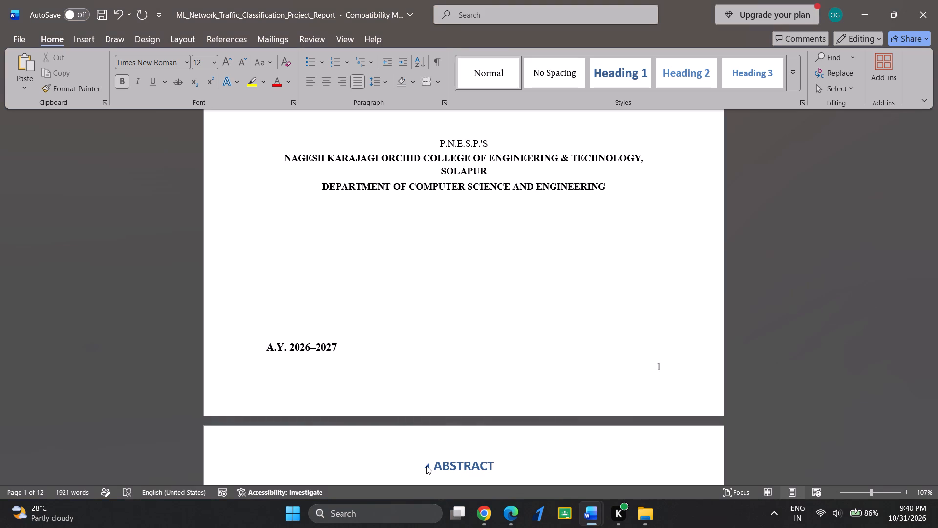
key(ctrl+e)
Review the ABSTRACT, INTRODUCTION and PROBLEM STATEMENT pages to check the layout, headings and page numbers.
scroll(484, 459, down, 3)
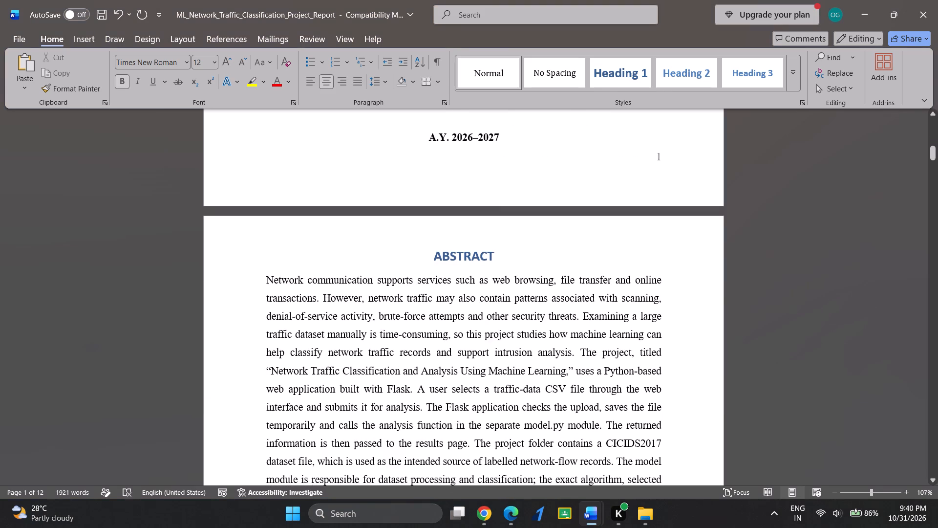
scroll(484, 459, down, 1)
scroll(407, 367, down, 4)
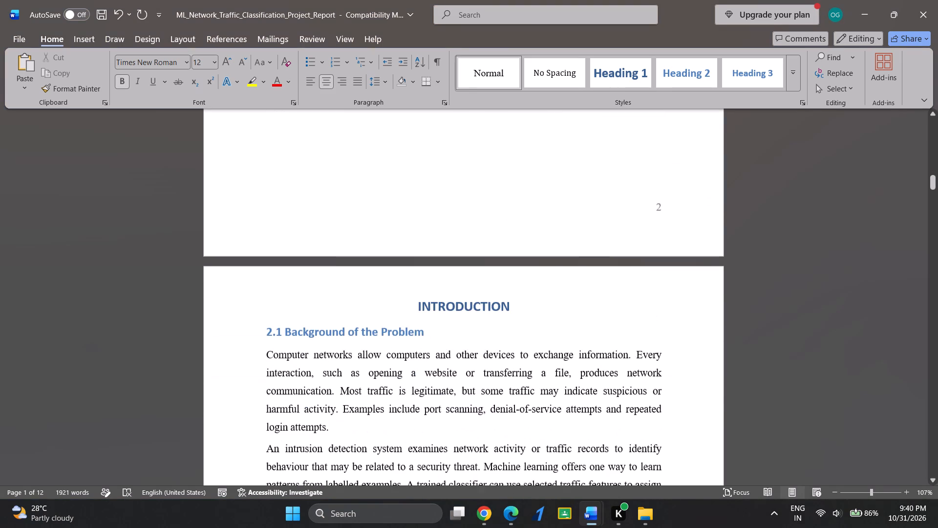
scroll(407, 367, down, 2)
click(384, 336)
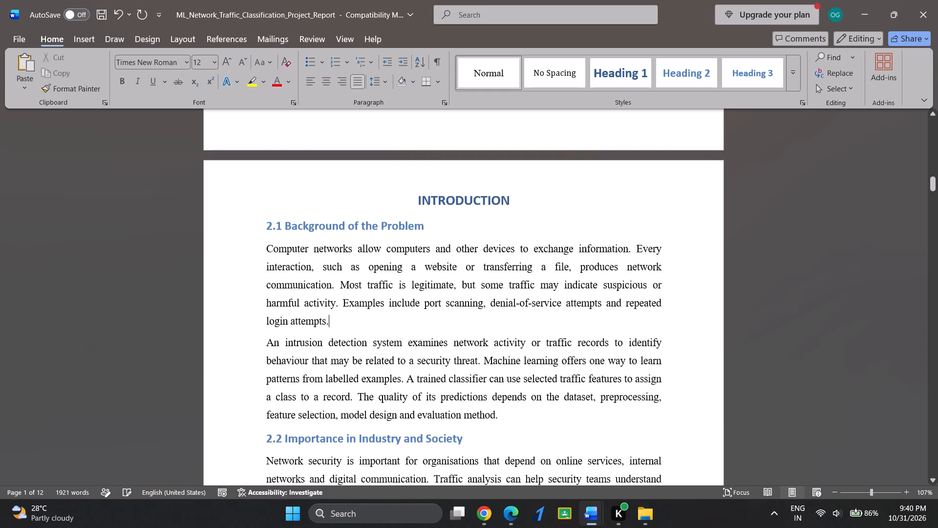
scroll(384, 336, down, 2)
click(403, 367)
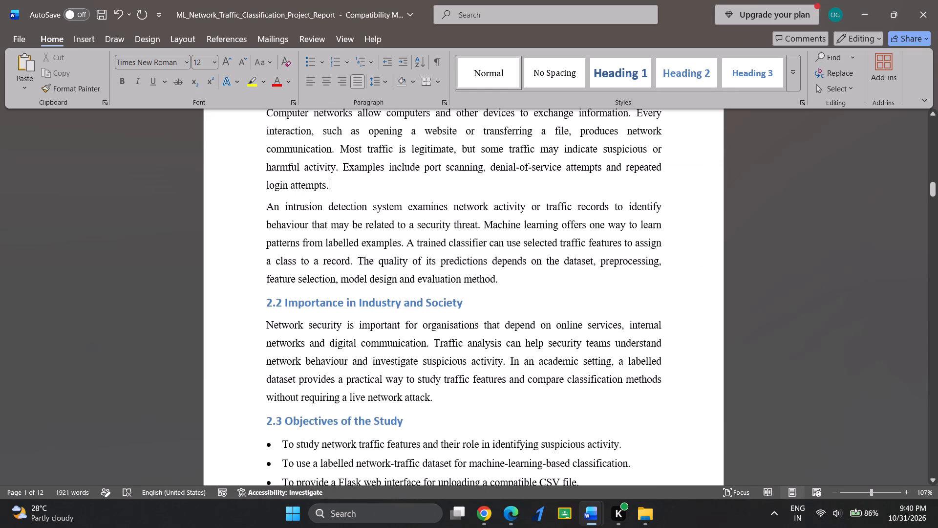
scroll(403, 367, down, 2)
click(404, 336)
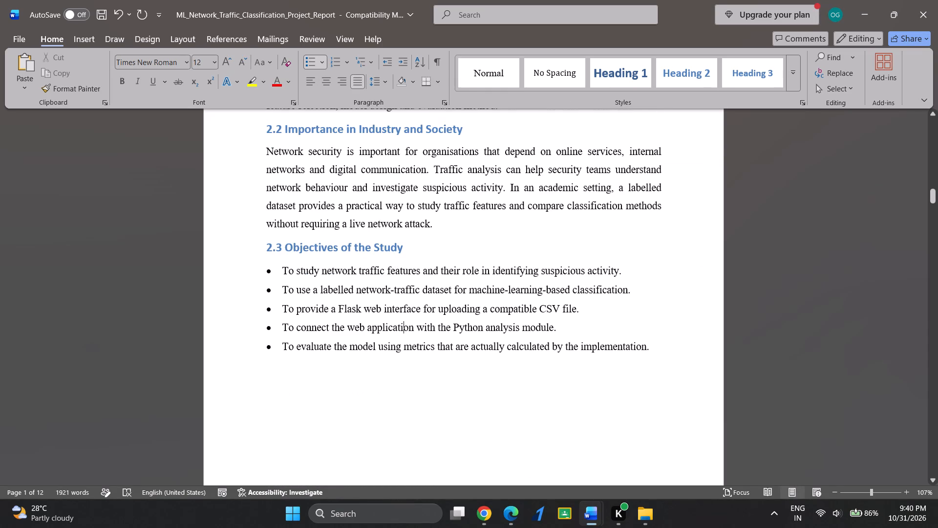
scroll(422, 353, down, 4)
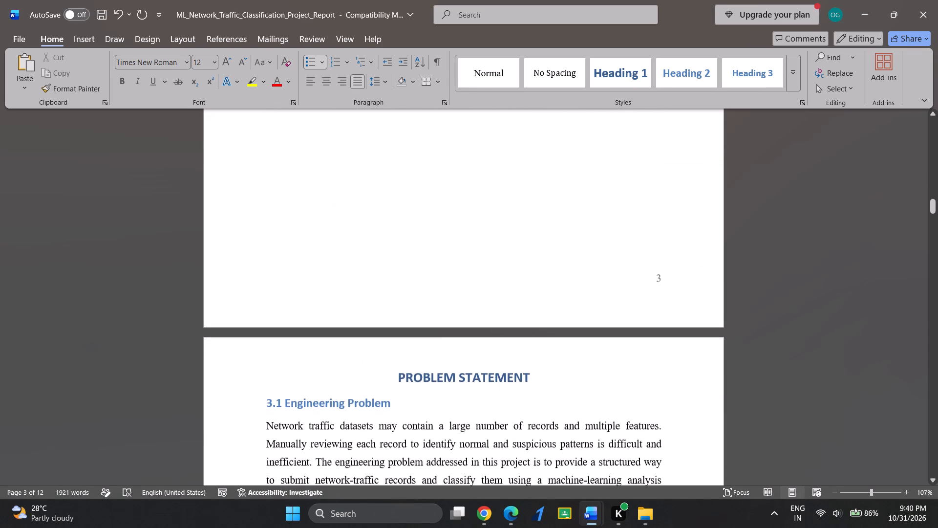
scroll(422, 353, down, 1)
click(379, 359)
scroll(379, 359, down, 1)
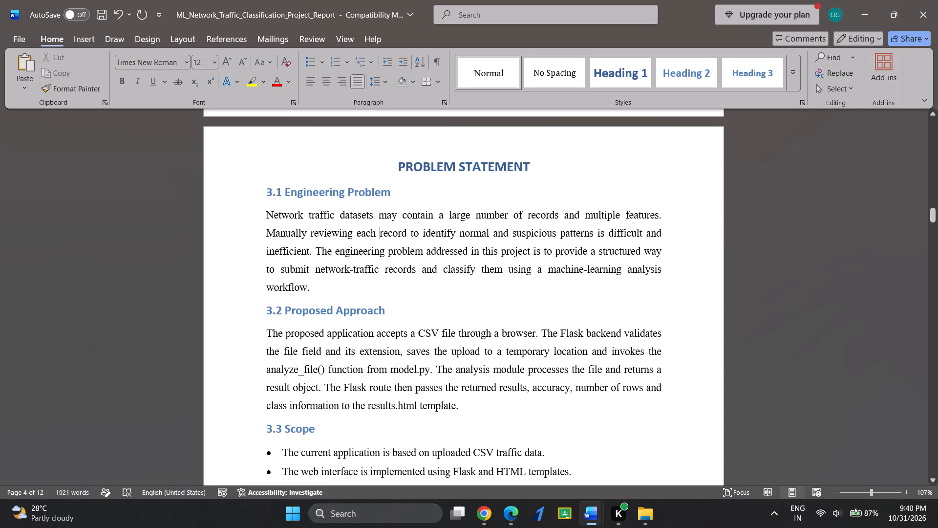
scroll(400, 282, down, 1)
drag(349, 265, 428, 286)
click(428, 286)
click(529, 274)
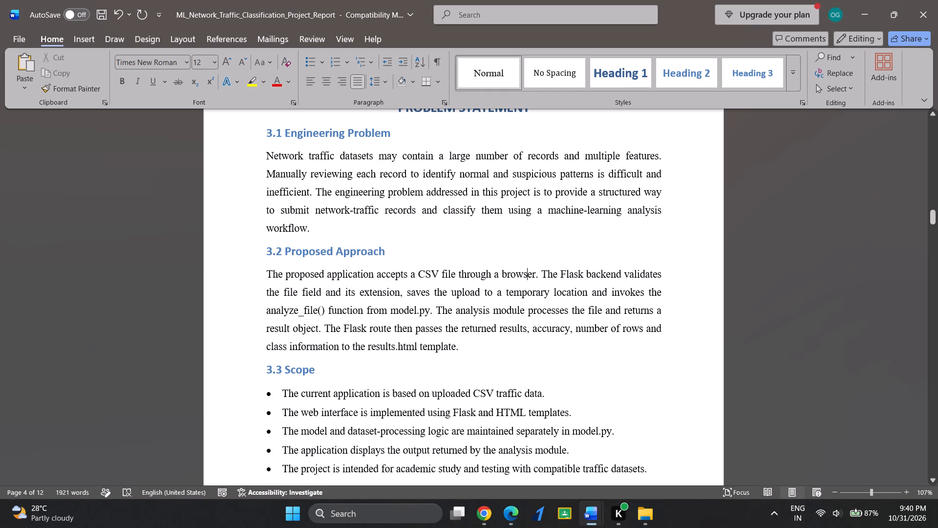
drag(635, 299, 405, 285)
click(405, 285)
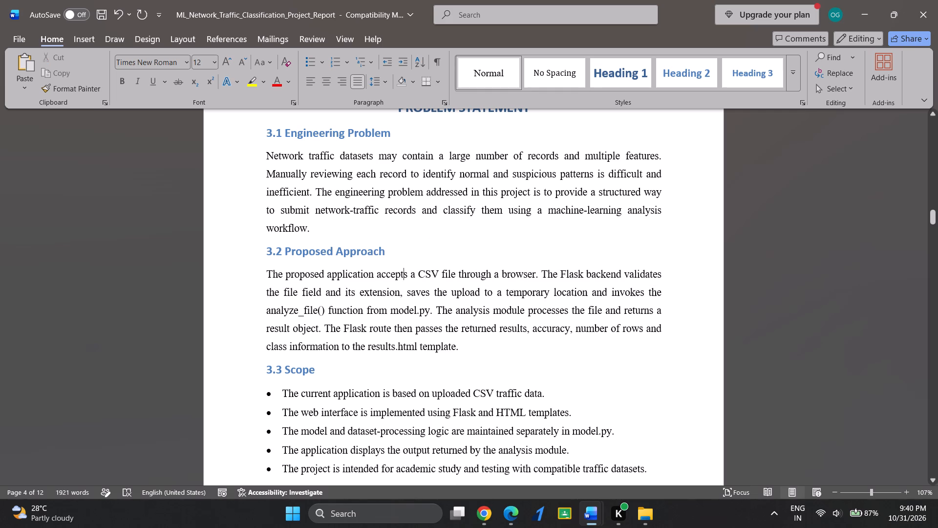
Review sections 3.1 to 3.4 of the PROBLEM STATEMENT page to check text, bullets and page number.
drag(358, 330, 404, 343)
click(404, 343)
scroll(404, 343, down, 1)
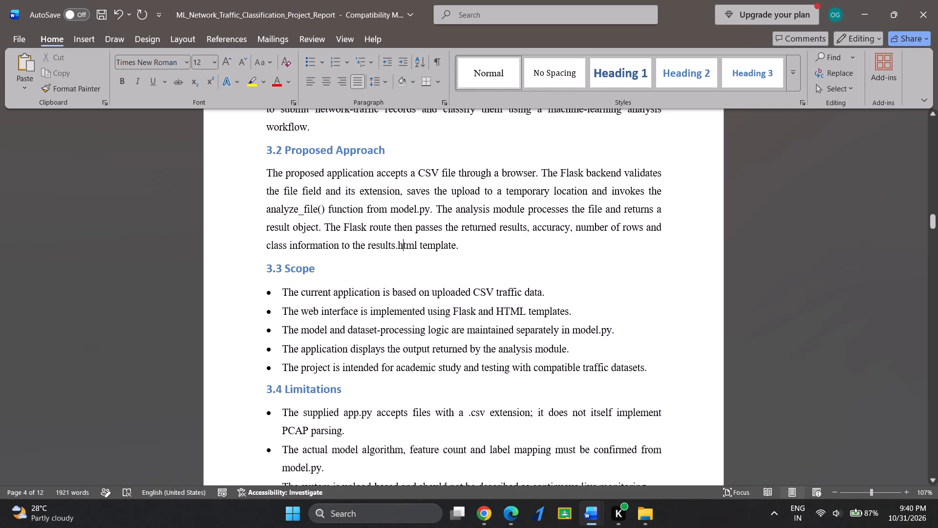
drag(278, 282, 329, 316)
click(329, 316)
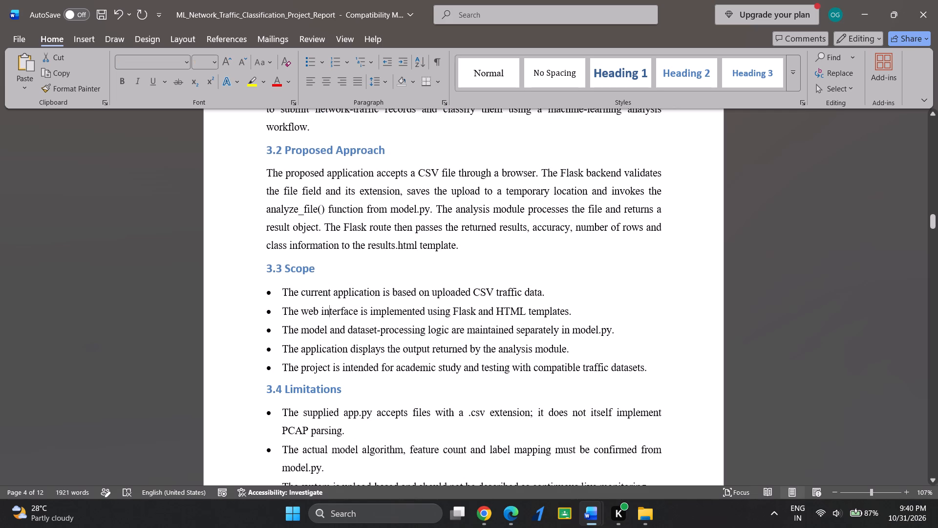
scroll(384, 350, down, 1)
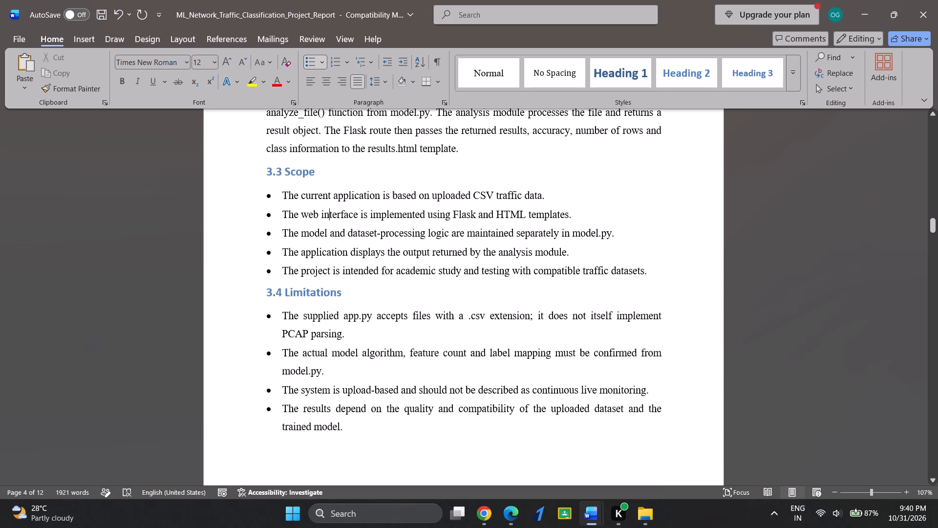
drag(313, 329, 348, 359)
click(348, 359)
scroll(348, 359, down, 1)
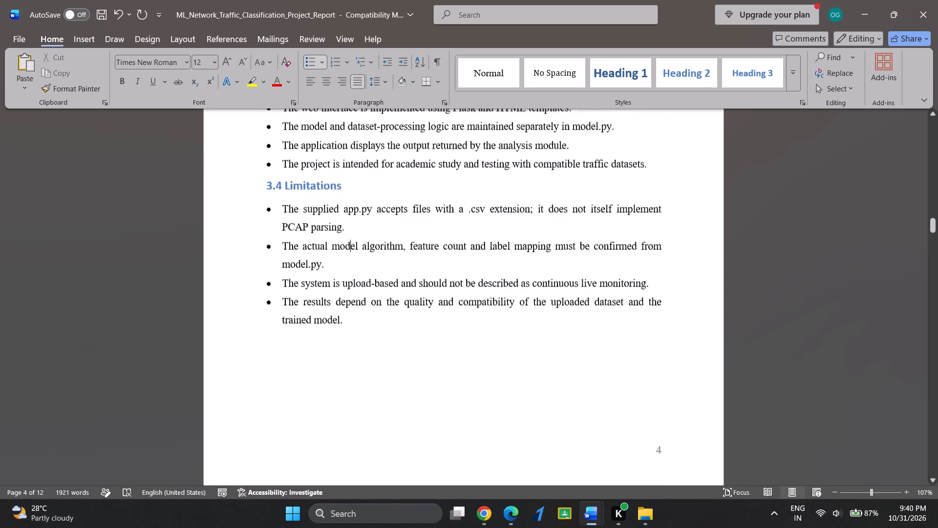
scroll(348, 359, down, 1)
scroll(348, 359, up, 1)
Review the DATASET DESCRIPTION page and the start of the SYSTEM ARCHITECTURE page for layout and content.
scroll(348, 359, down, 3)
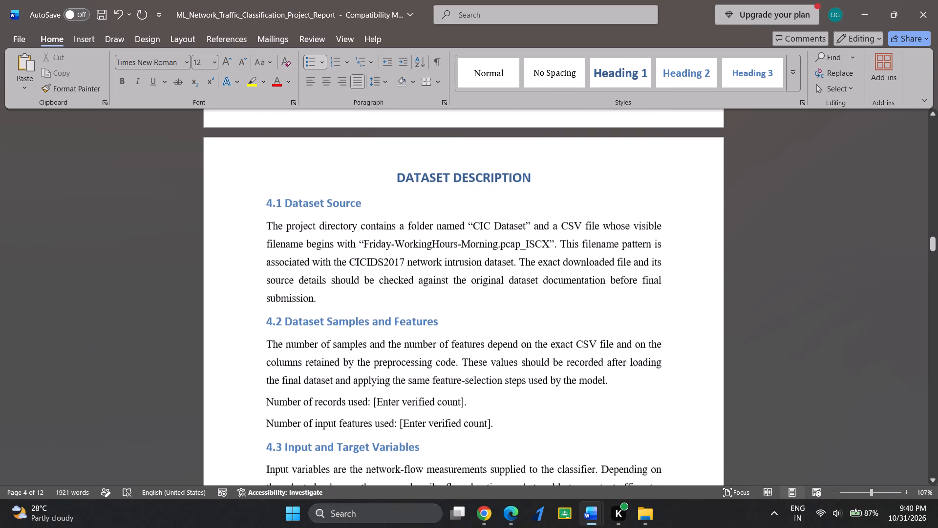
scroll(348, 359, down, 2)
drag(314, 221, 378, 301)
click(378, 301)
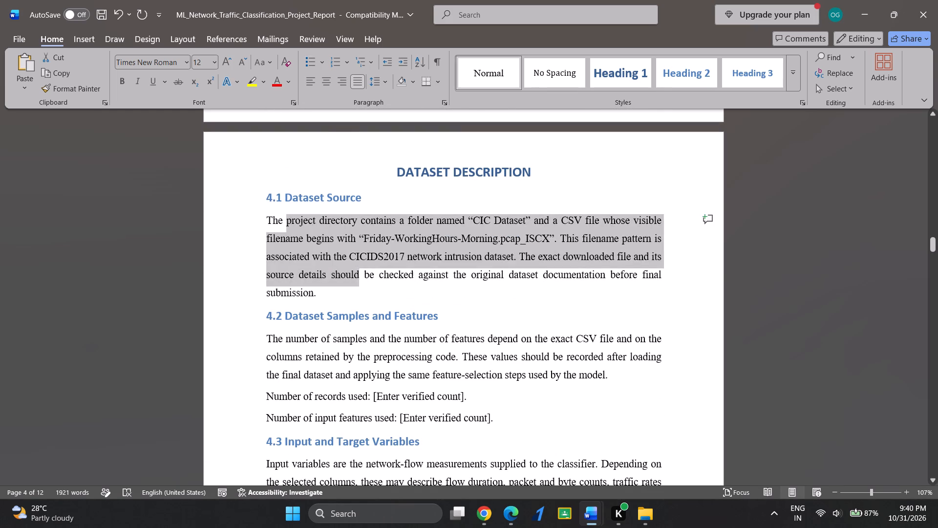
scroll(378, 301, down, 7)
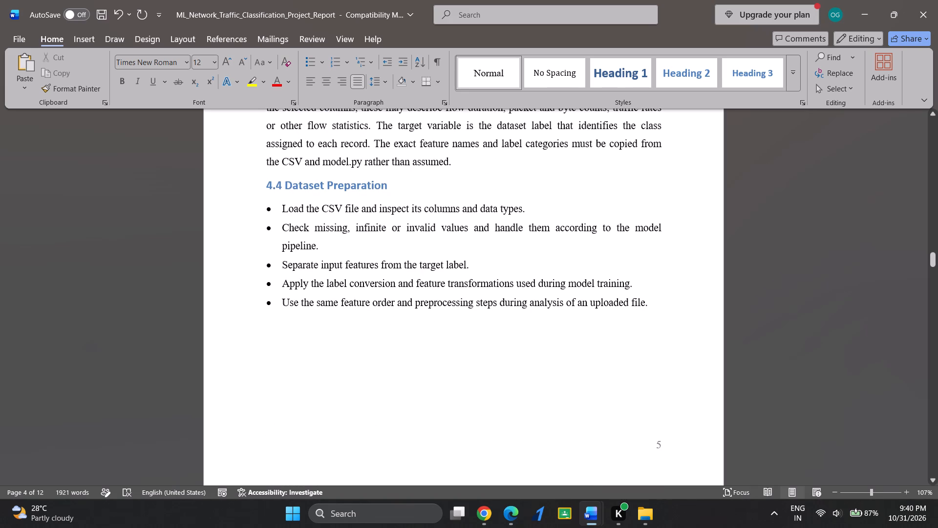
scroll(378, 301, down, 1)
scroll(437, 329, down, 3)
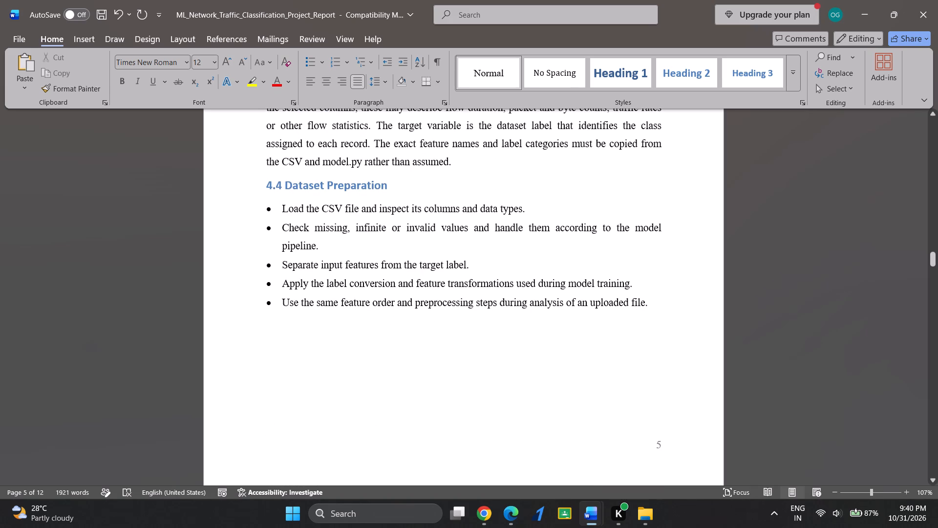
click(508, 352)
scroll(508, 352, down, 4)
click(338, 350)
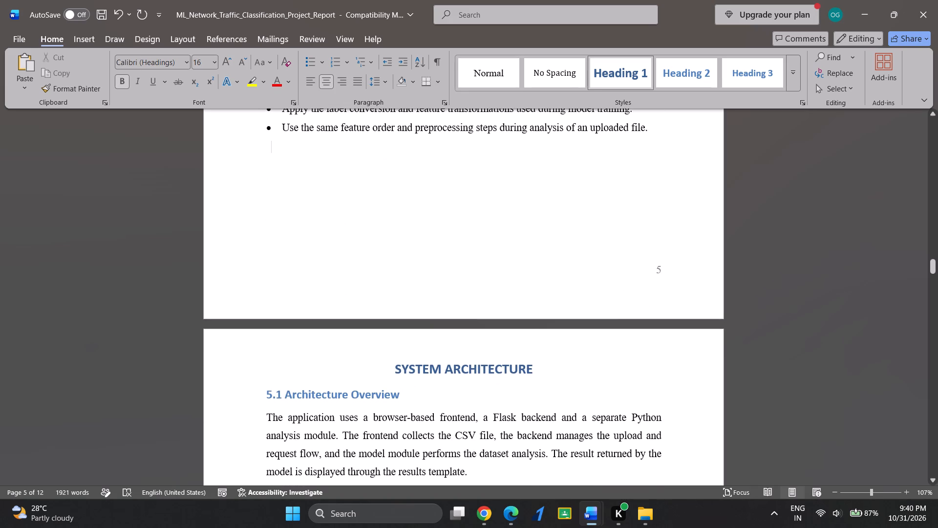
scroll(338, 350, down, 2)
click(361, 332)
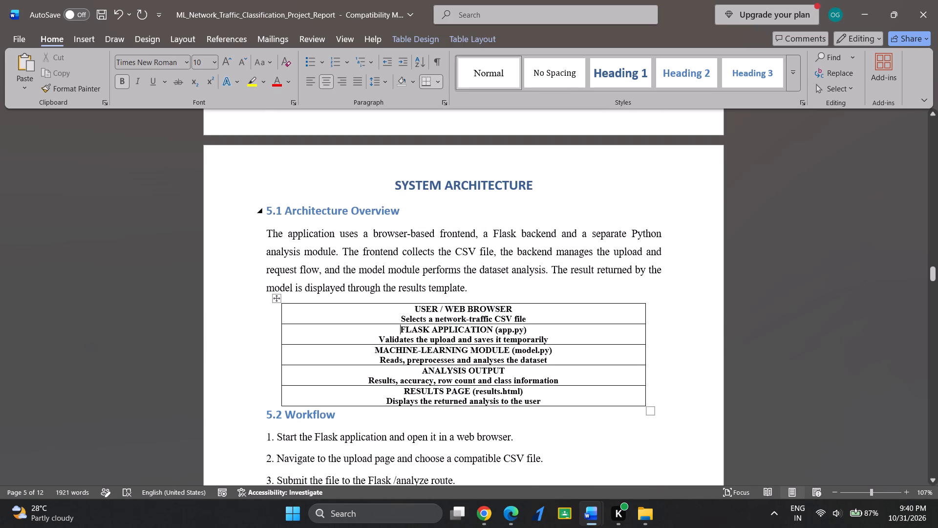
Copy the SYSTEM ARCHITECTURE heading text.
drag(398, 190, 498, 189)
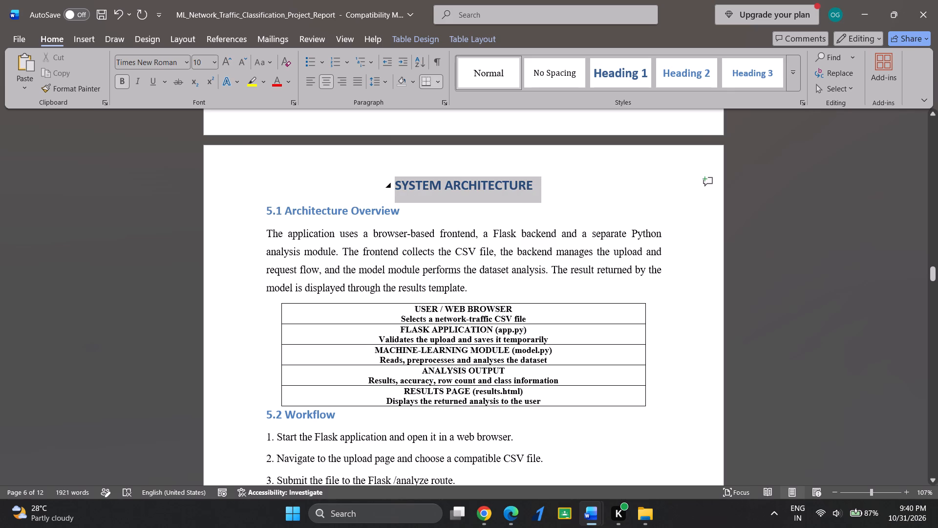
drag(498, 189, 502, 189)
key(ctrl+c)
Examine the architecture table and the 5.2 Workflow list on the SYSTEM ARCHITECTURE page.
scroll(566, 332, down, 1)
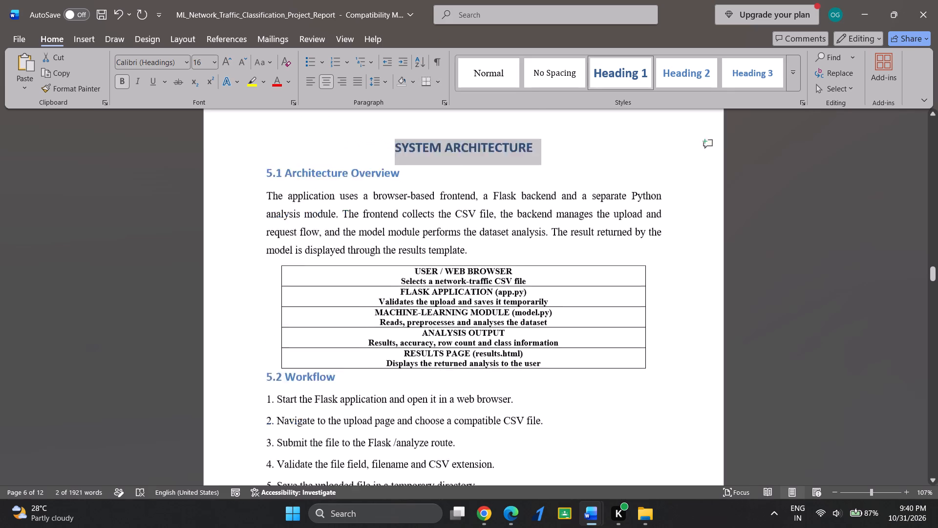
scroll(566, 332, down, 2)
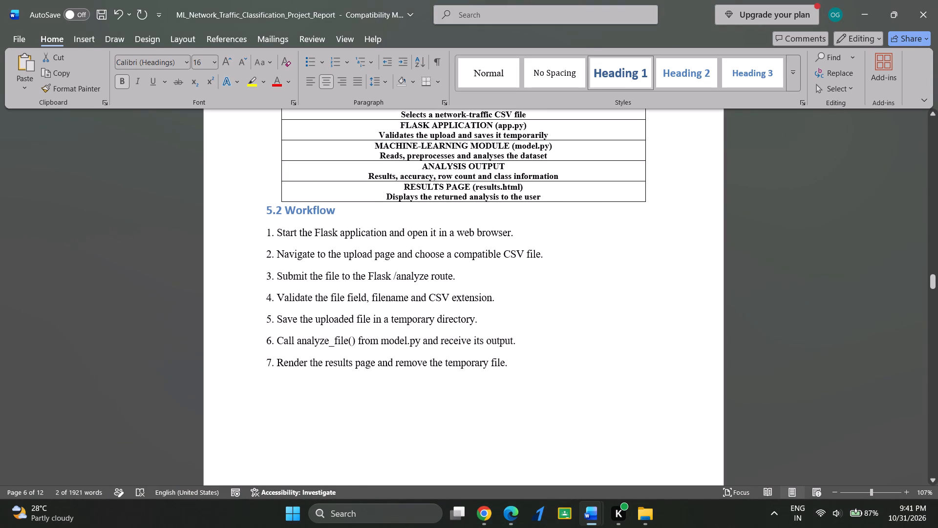
scroll(566, 332, up, 1)
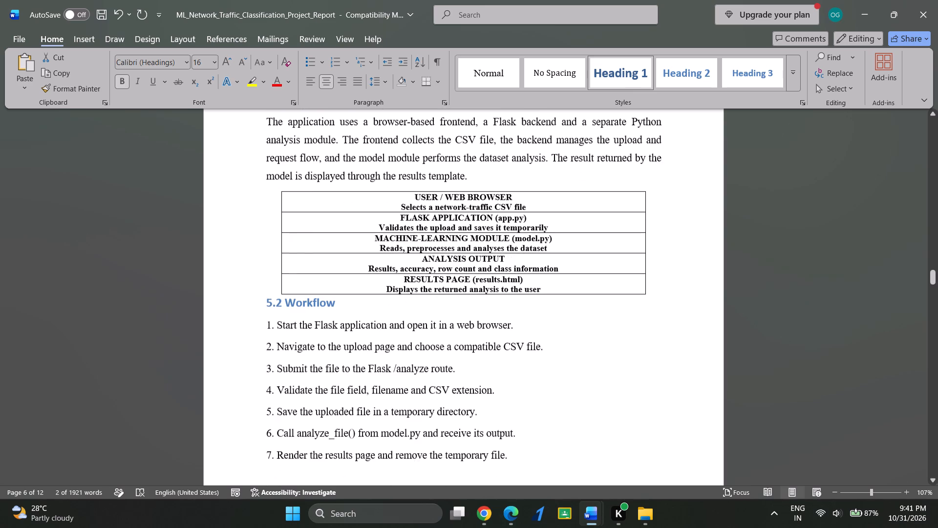
scroll(566, 332, up, 2)
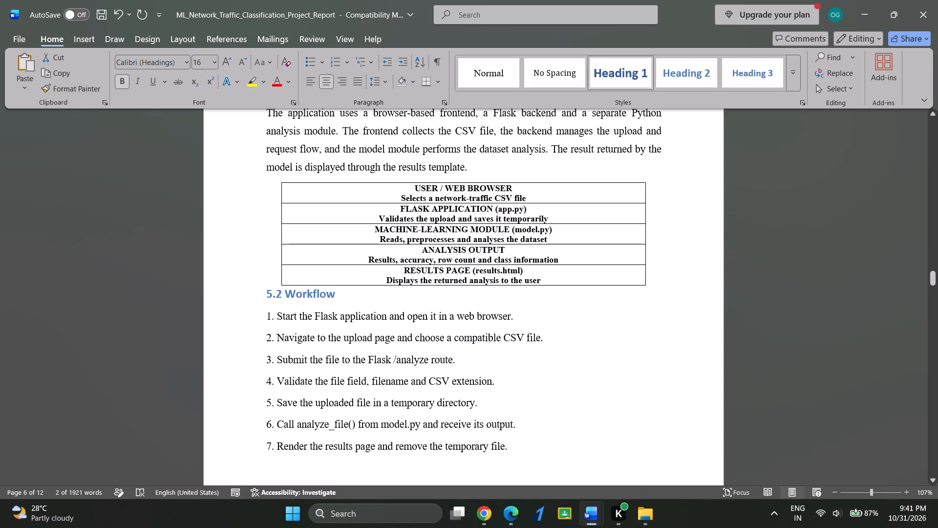
drag(486, 406, 321, 388)
click(321, 388)
scroll(346, 416, down, 1)
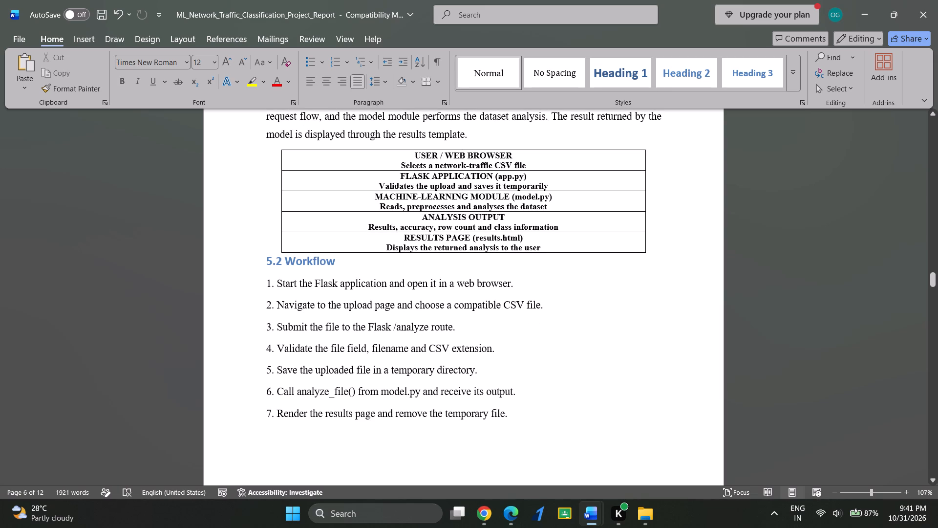
scroll(346, 416, down, 1)
scroll(411, 430, down, 2)
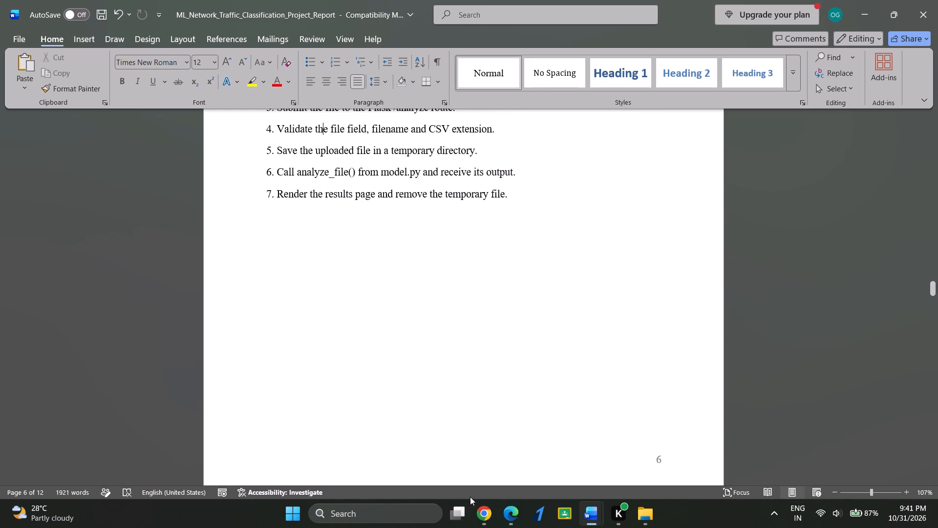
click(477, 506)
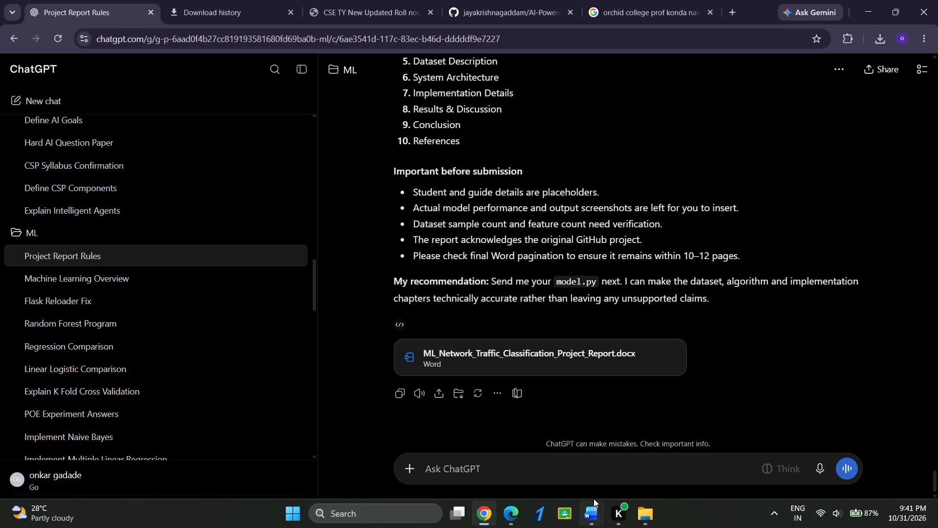
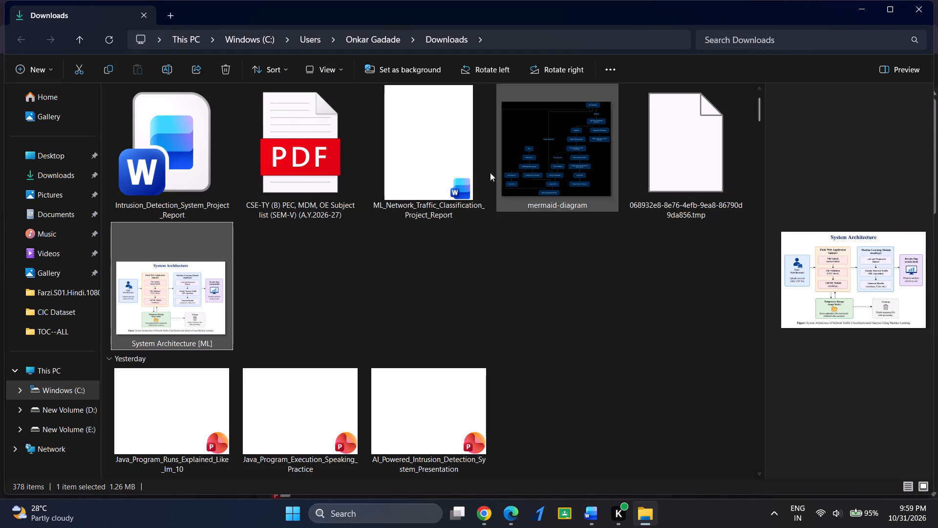
double_click(215, 311)
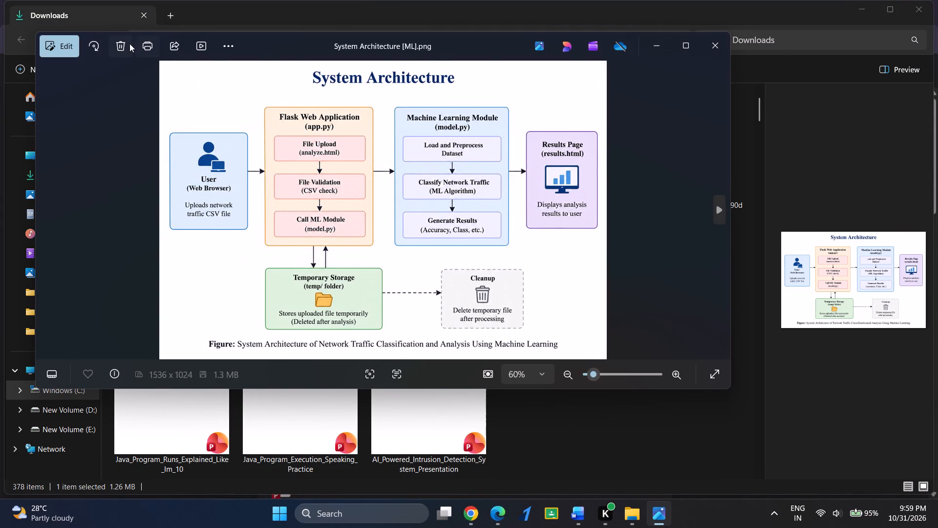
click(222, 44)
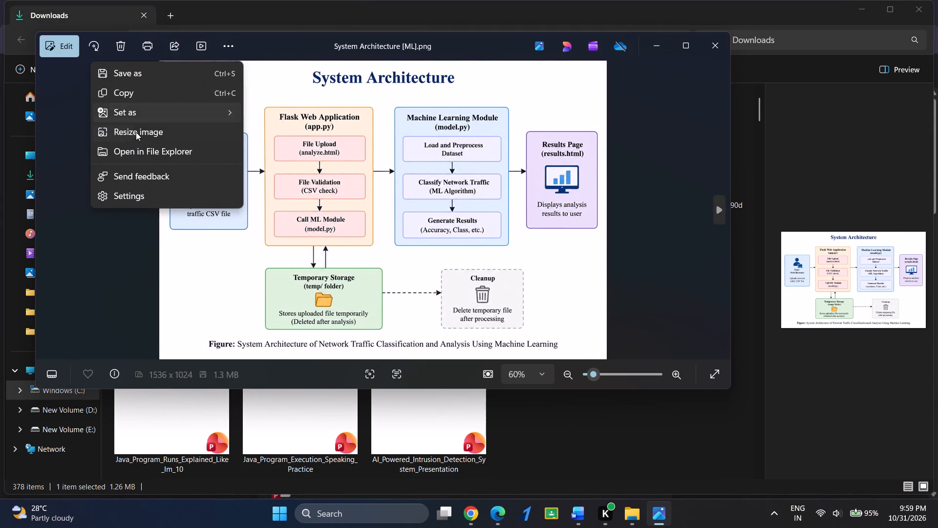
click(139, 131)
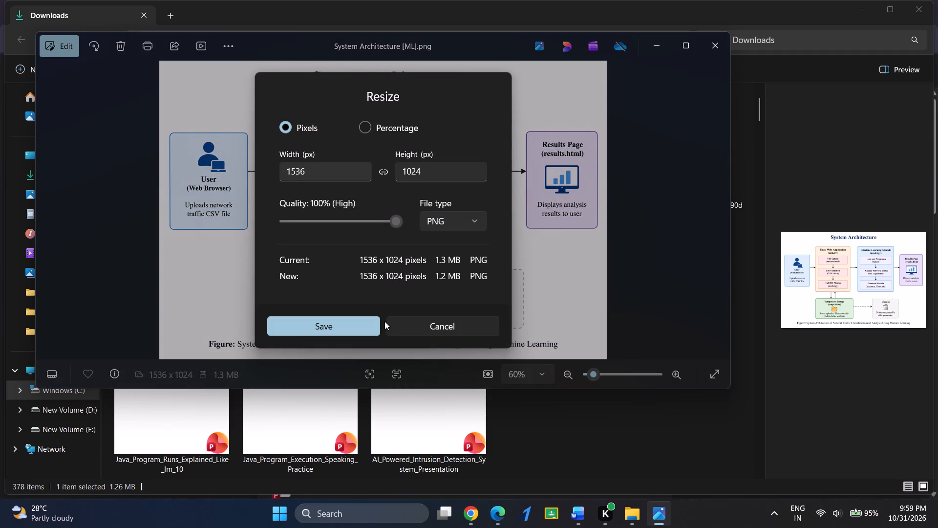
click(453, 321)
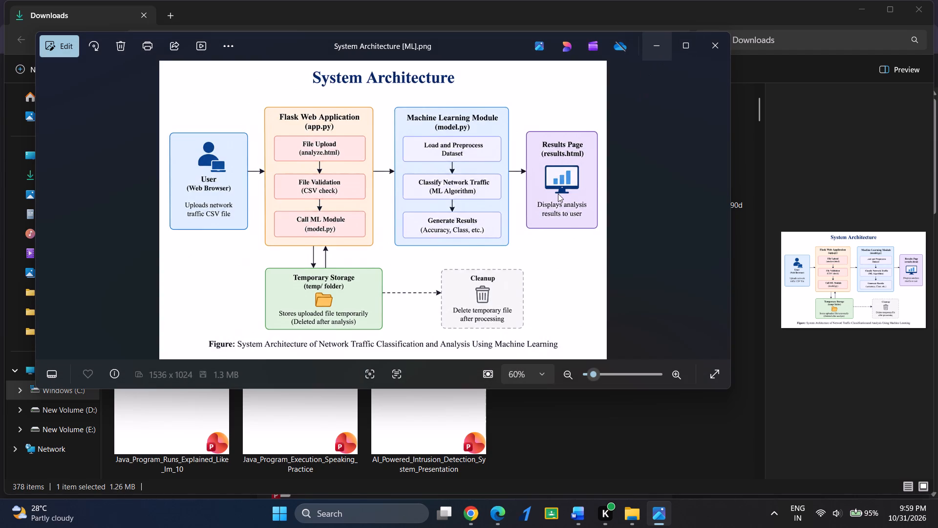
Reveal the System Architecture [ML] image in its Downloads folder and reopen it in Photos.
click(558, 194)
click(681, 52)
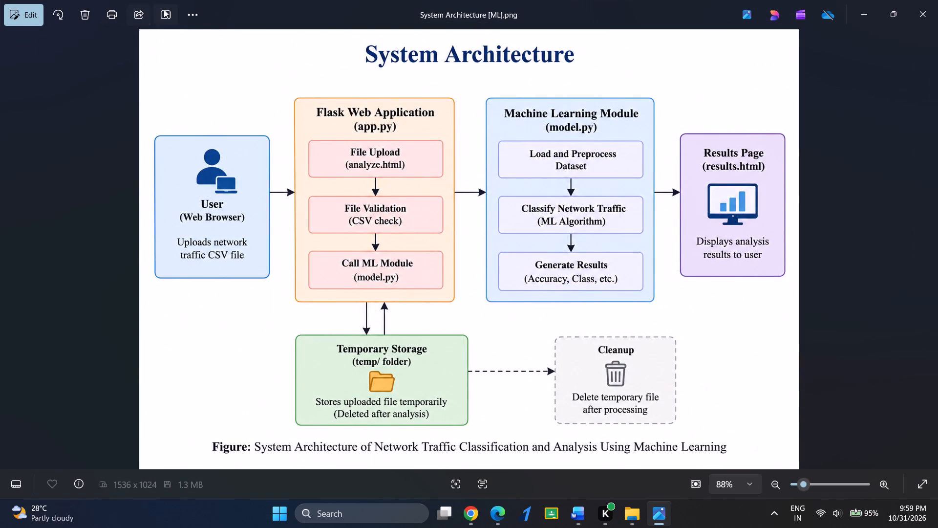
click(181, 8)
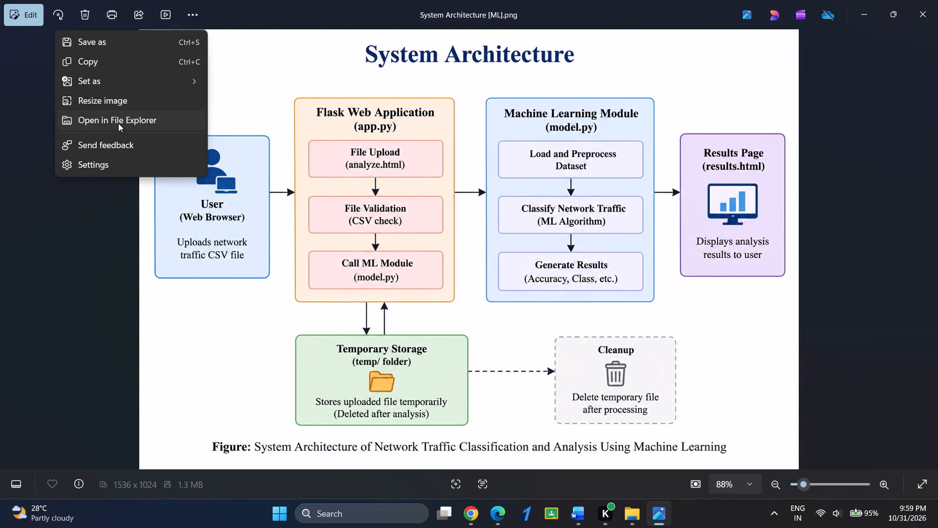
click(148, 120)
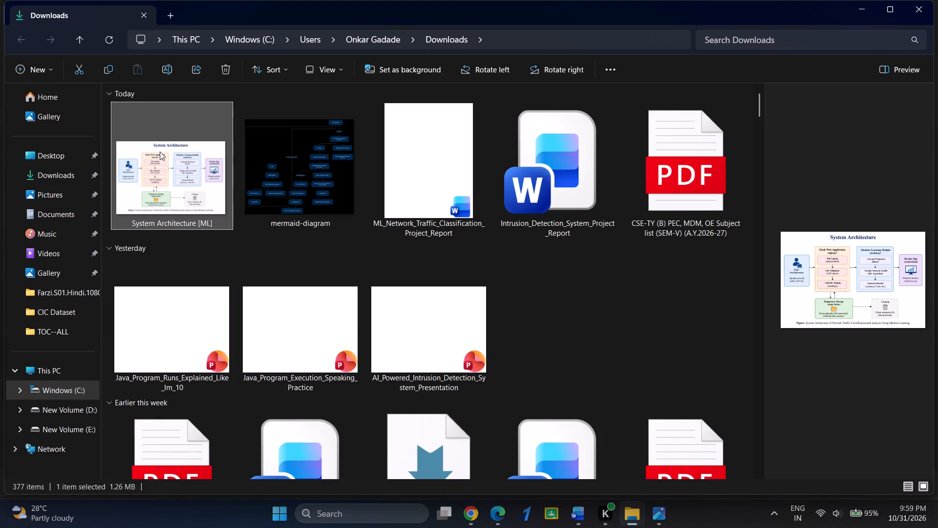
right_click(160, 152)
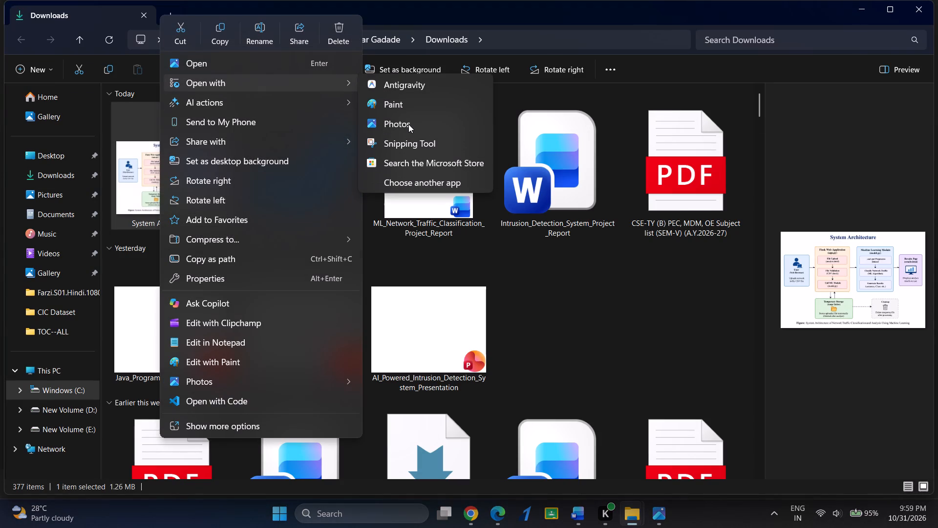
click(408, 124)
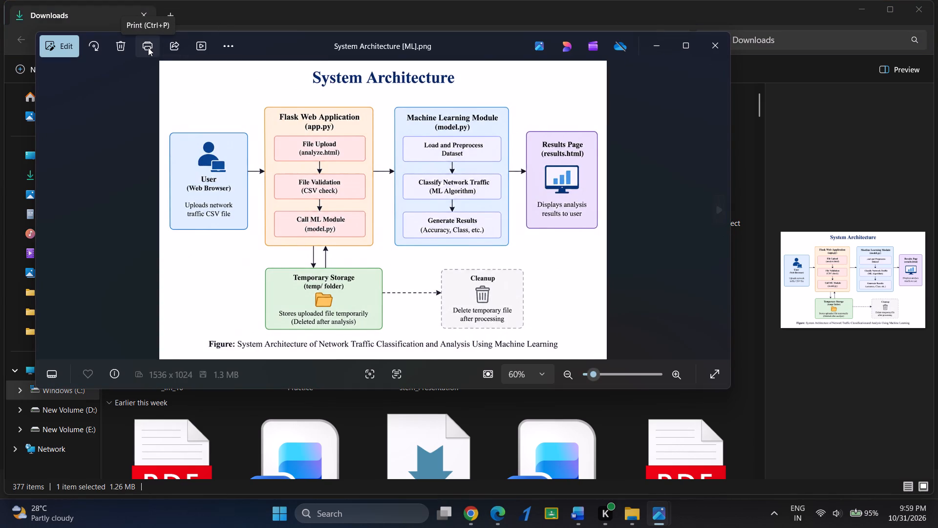
Open the System Architecture [ML] image for editing in Designer and crop the "System Architecture" title strip off its upper edge.
click(218, 44)
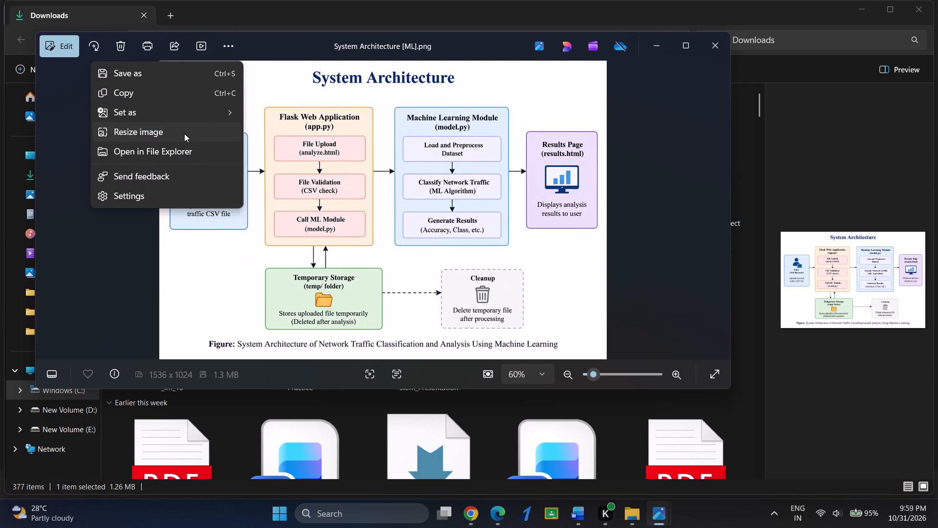
click(568, 141)
right_click(568, 141)
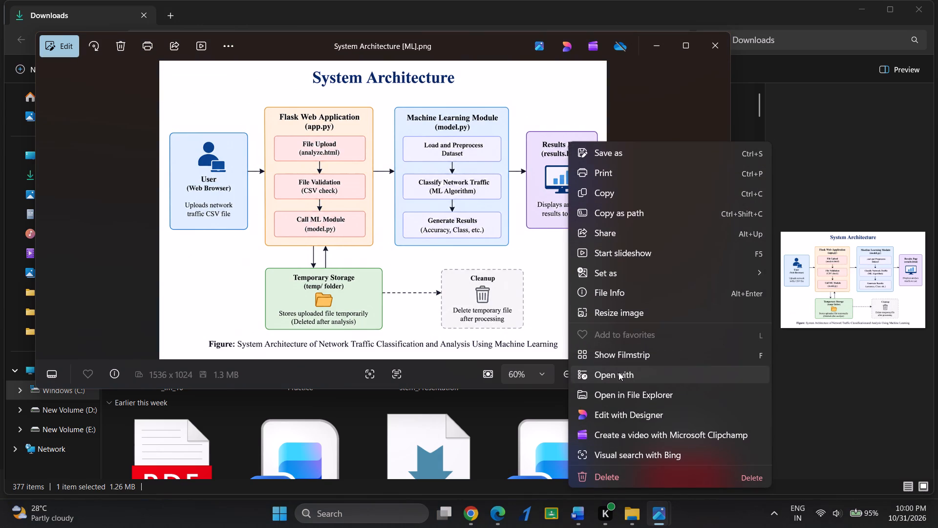
click(626, 410)
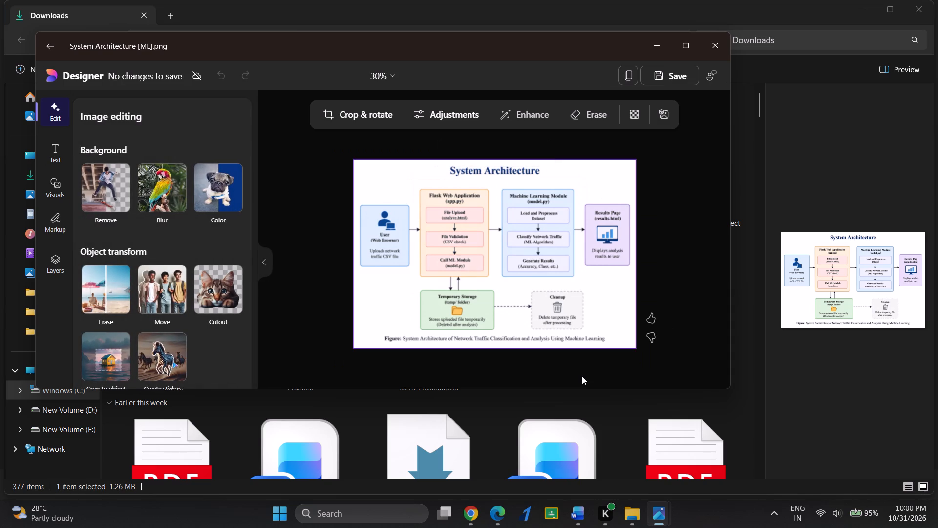
click(349, 110)
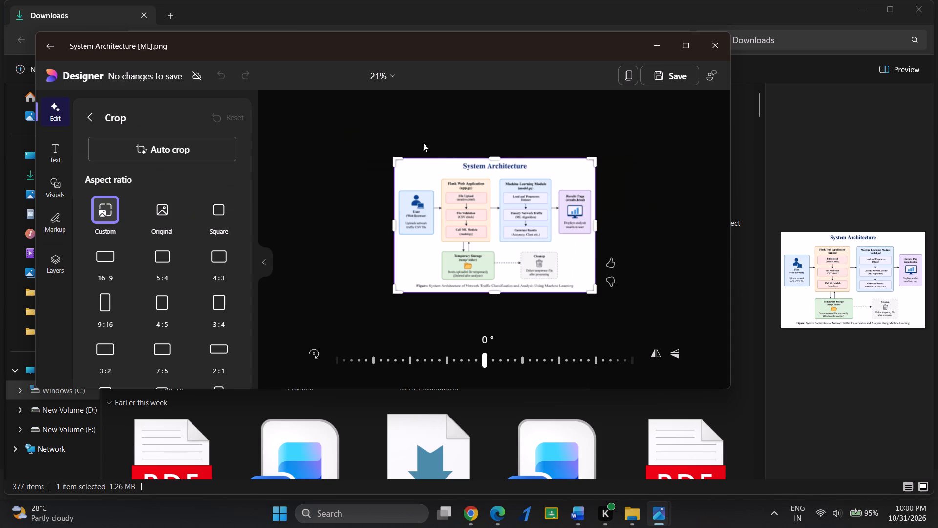
drag(498, 155, 498, 167)
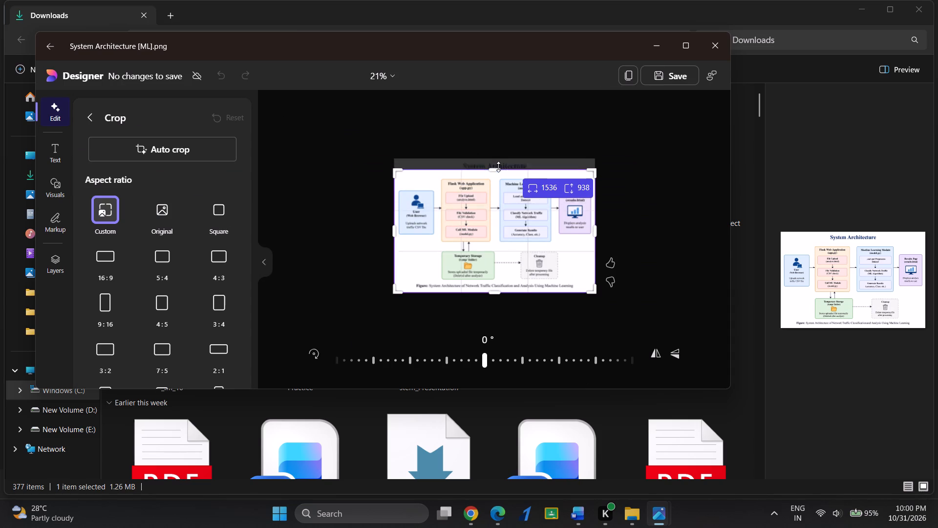
drag(498, 167, 498, 169)
click(492, 294)
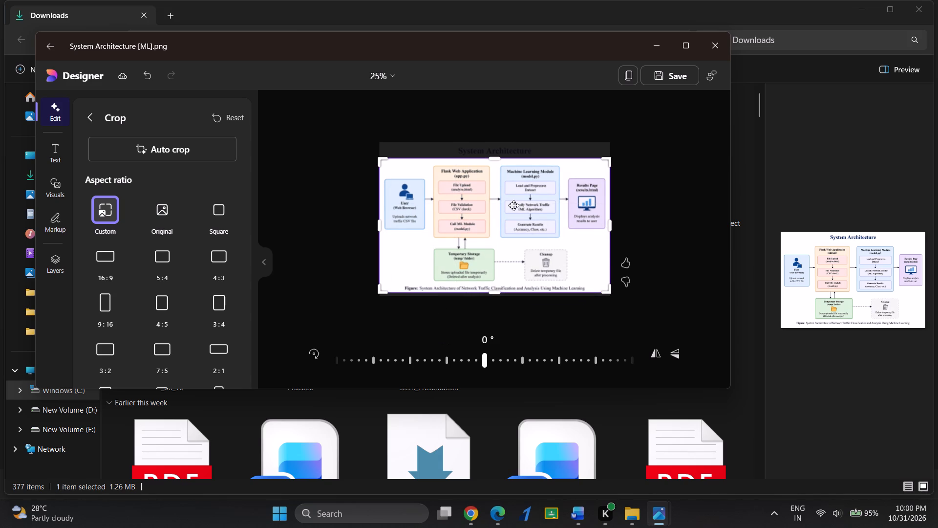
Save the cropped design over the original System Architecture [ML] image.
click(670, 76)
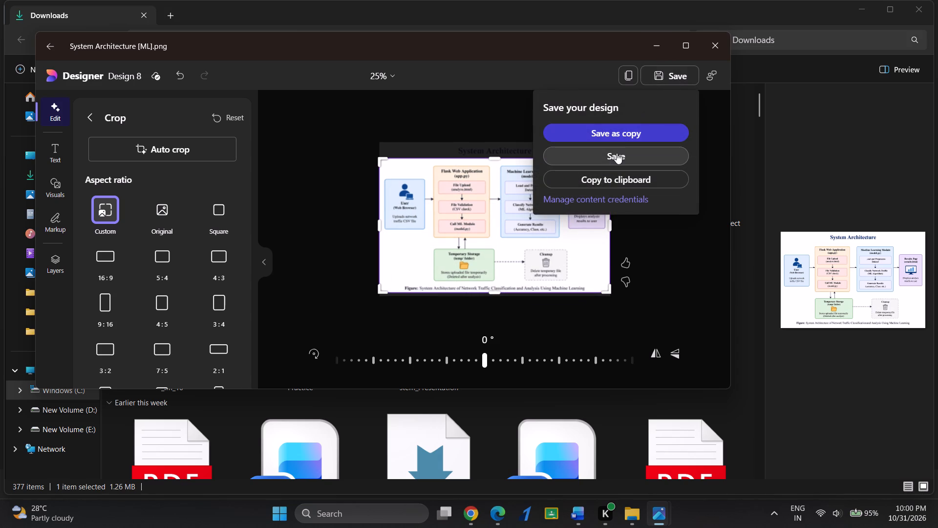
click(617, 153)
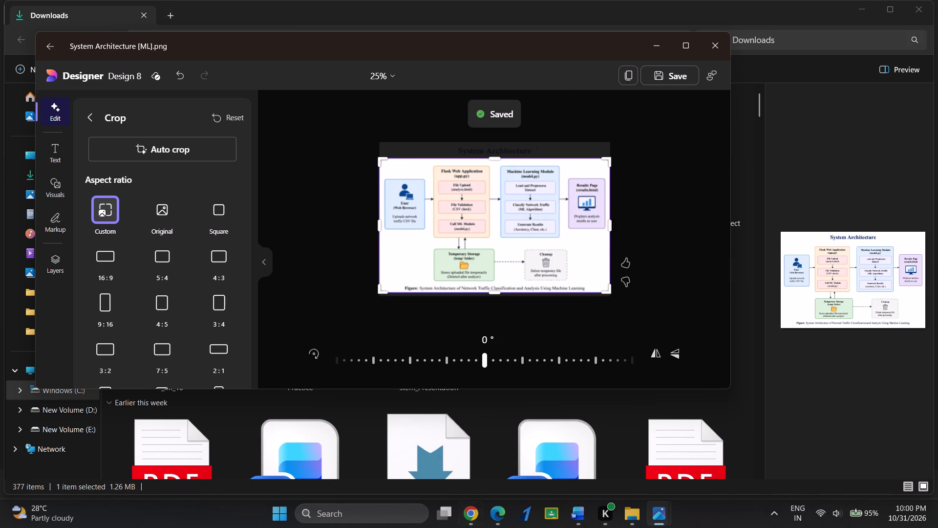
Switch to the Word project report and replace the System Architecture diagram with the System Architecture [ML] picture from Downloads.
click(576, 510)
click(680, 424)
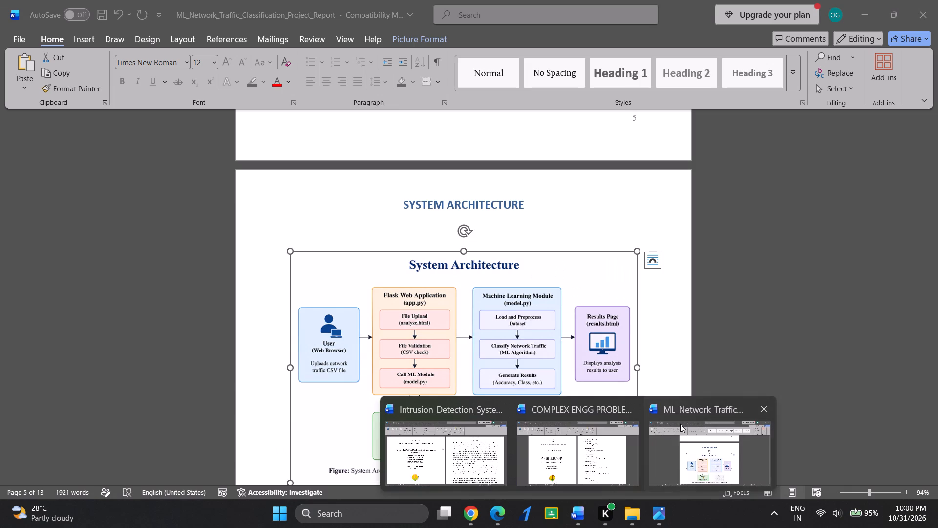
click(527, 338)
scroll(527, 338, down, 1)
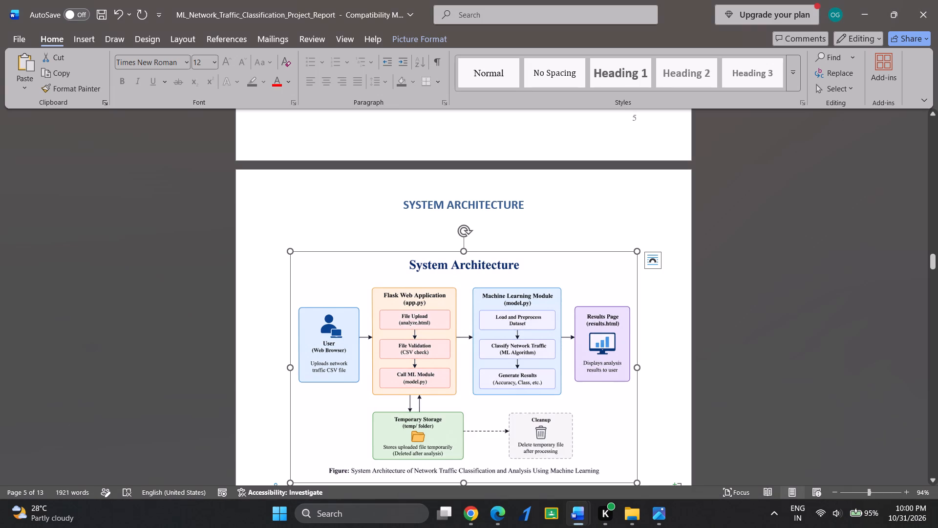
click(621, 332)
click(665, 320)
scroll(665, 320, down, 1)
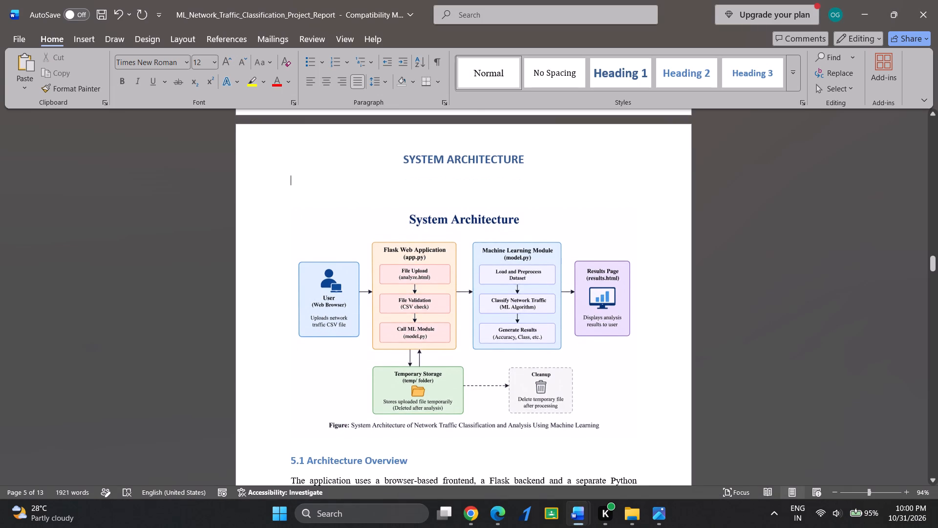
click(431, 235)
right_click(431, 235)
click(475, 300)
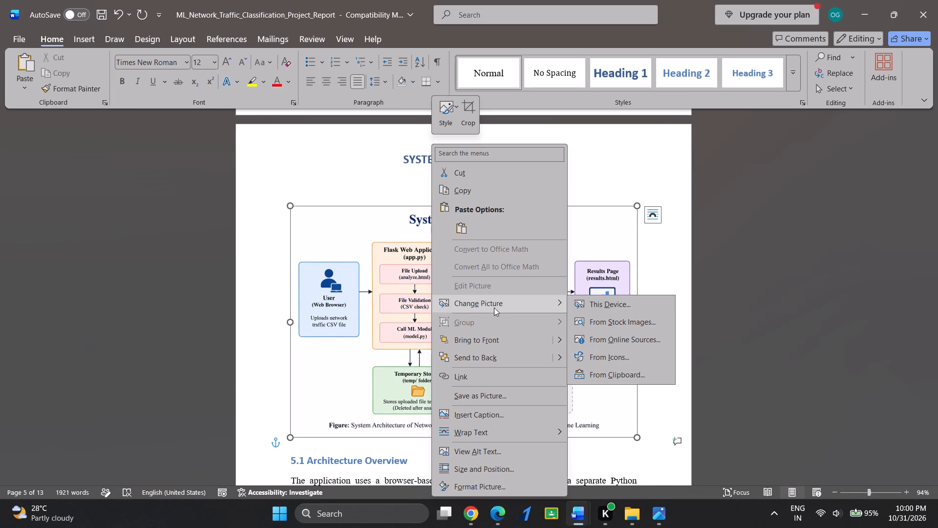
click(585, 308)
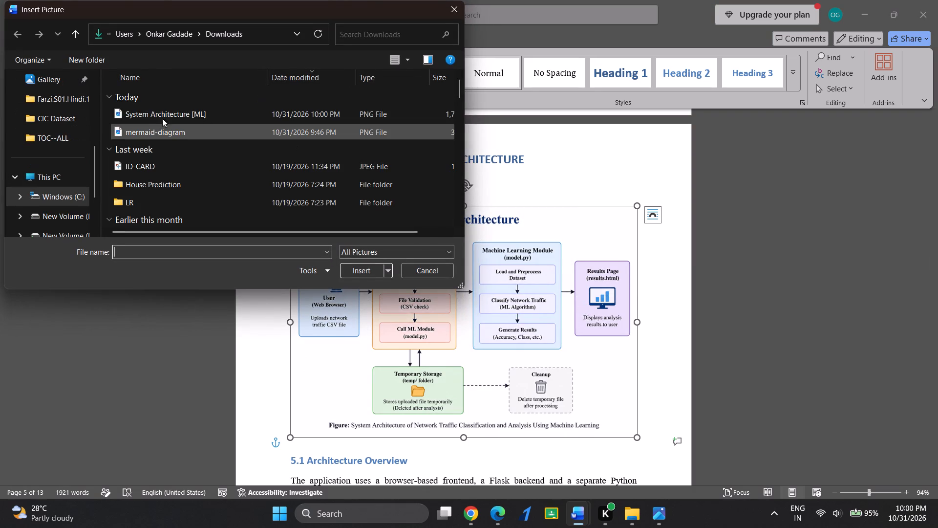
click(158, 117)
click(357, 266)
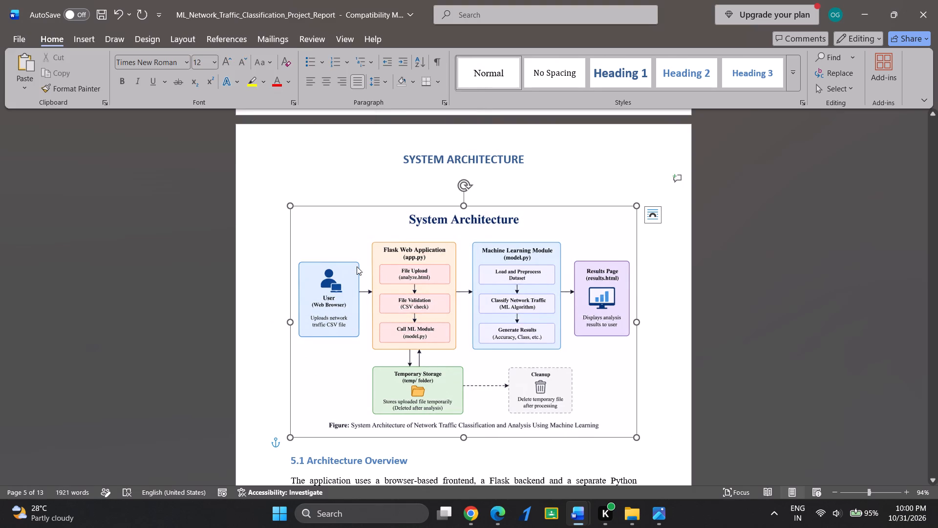
Return to Designer and save a PNG copy of the design as System Architecture [ML] in Downloads, replacing the existing file.
click(648, 507)
click(722, 450)
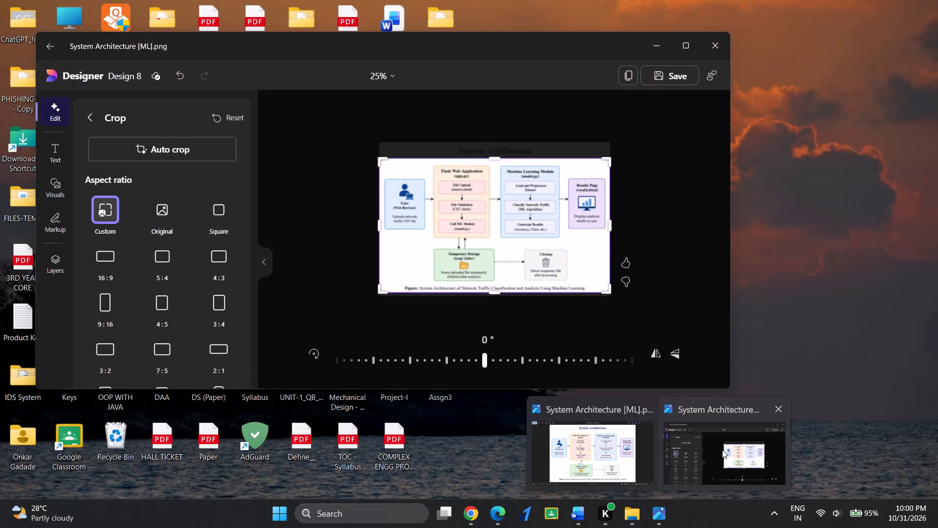
click(641, 72)
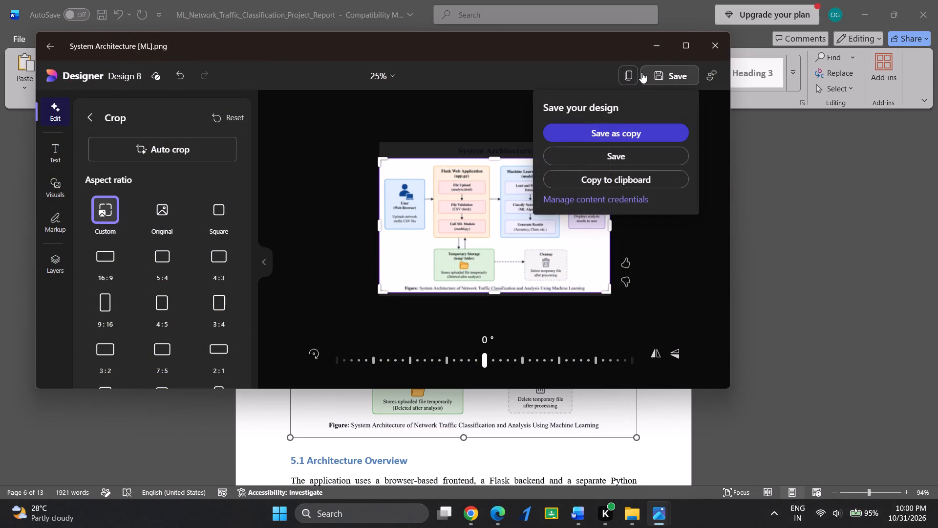
click(618, 136)
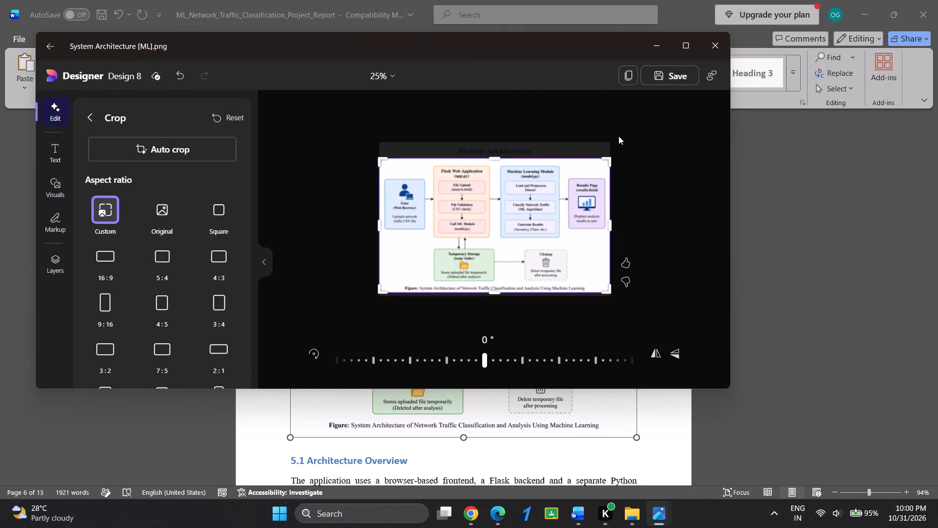
click(101, 153)
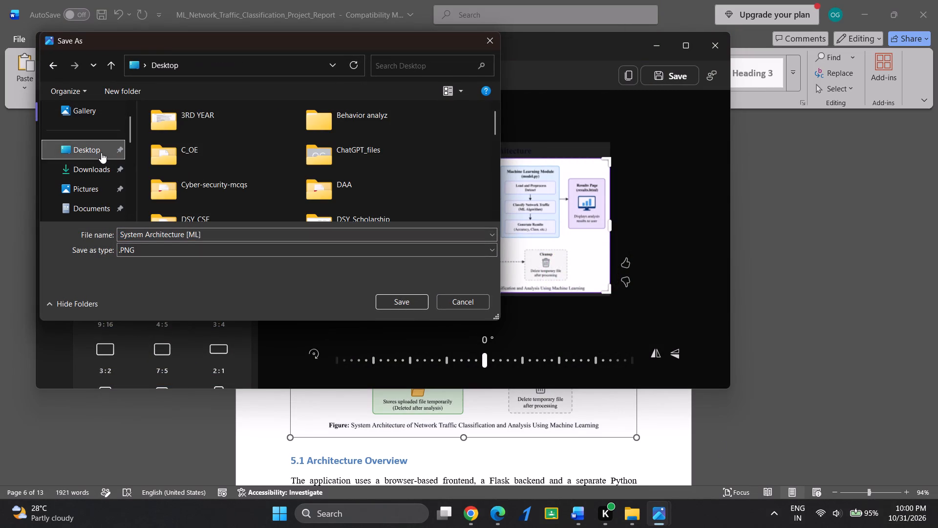
click(100, 177)
click(419, 302)
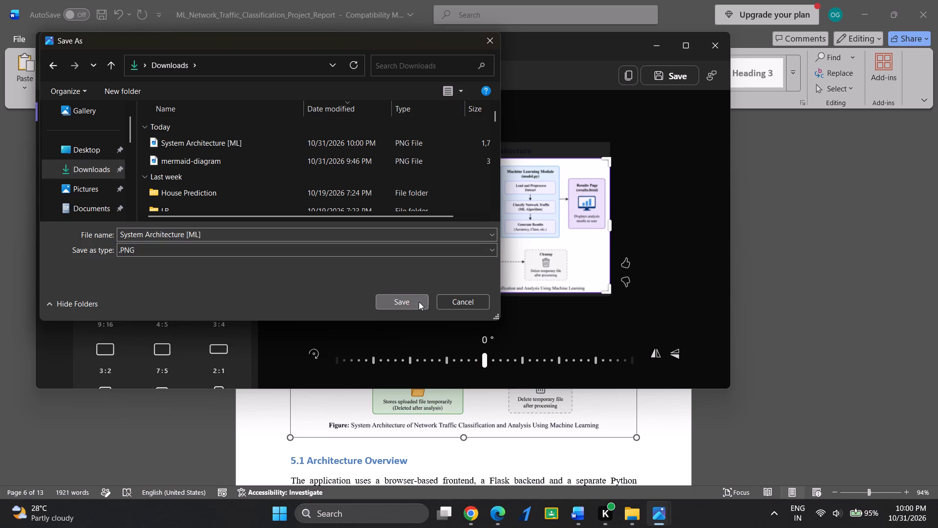
click(499, 256)
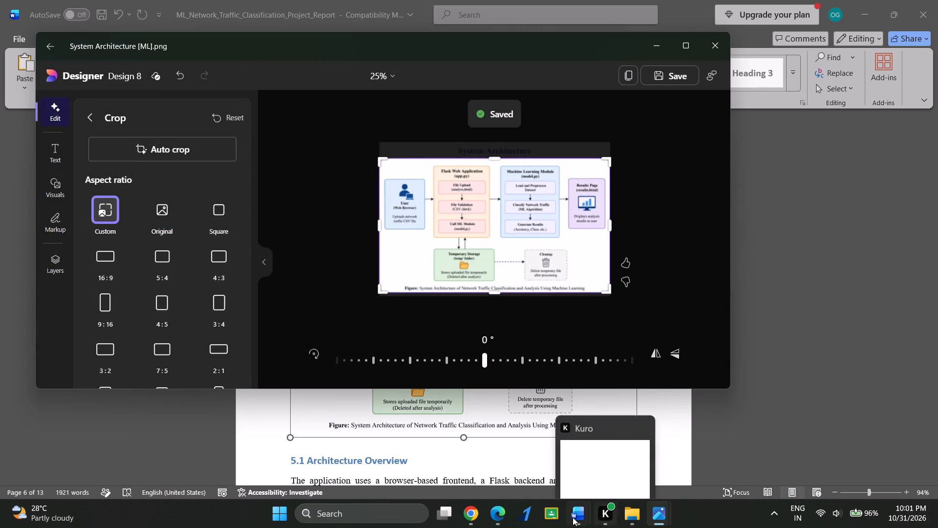
Switch to the Word project report and change the System Architecture diagram to the newly saved System Architecture [ML] picture from Downloads.
click(671, 450)
click(525, 330)
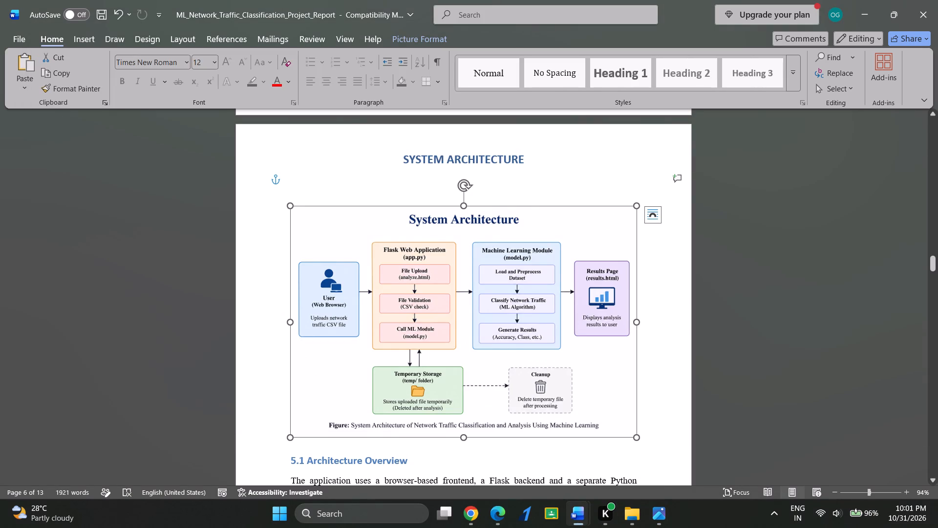
right_click(525, 330)
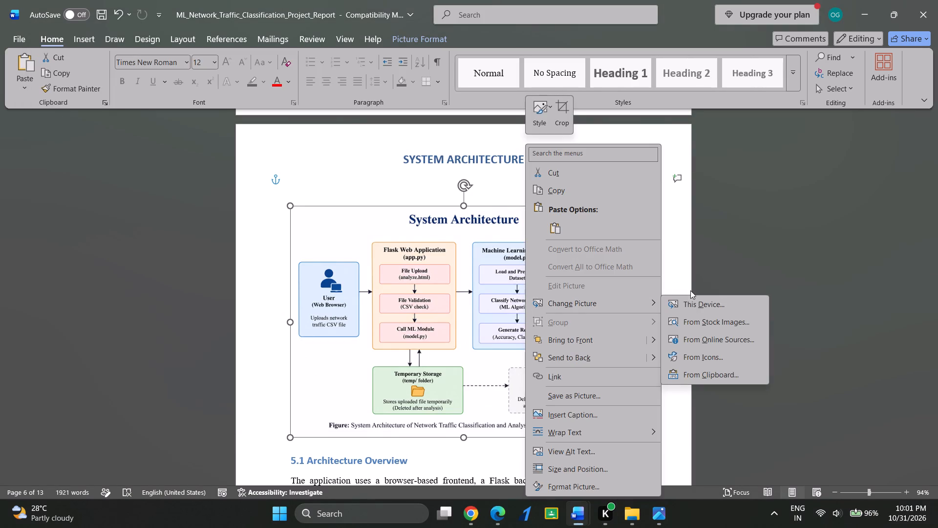
click(678, 302)
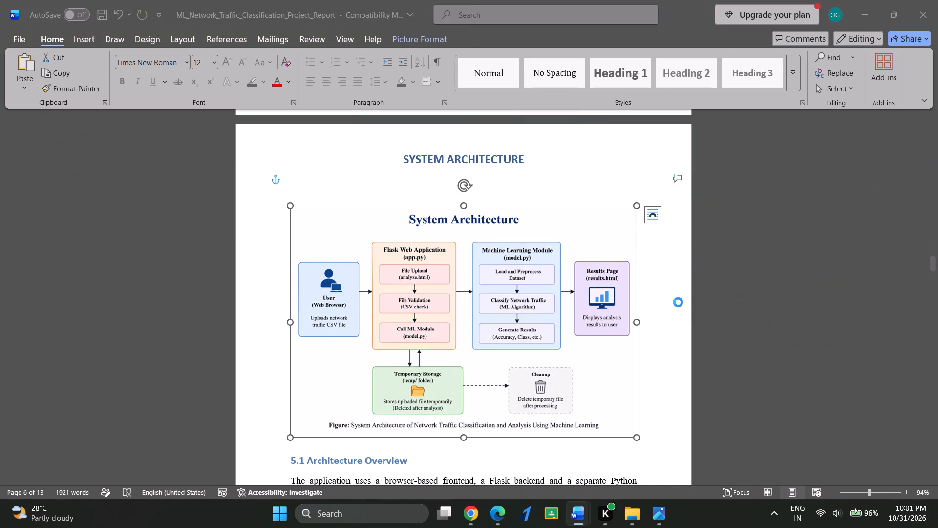
click(144, 119)
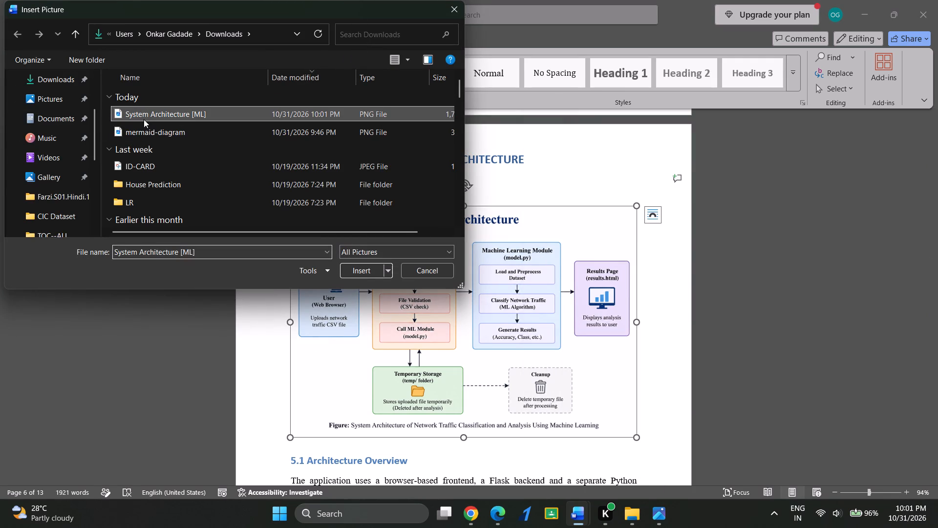
click(366, 274)
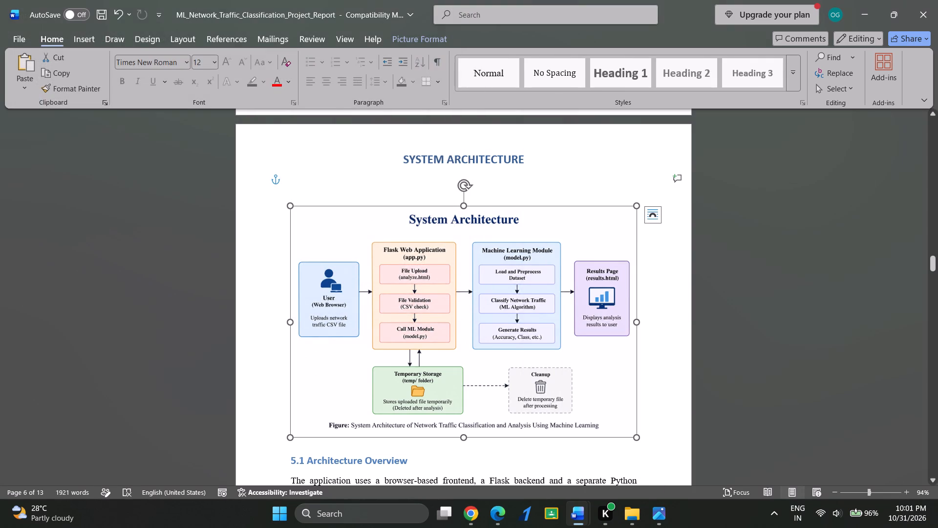
click(425, 280)
click(652, 338)
scroll(652, 338, down, 1)
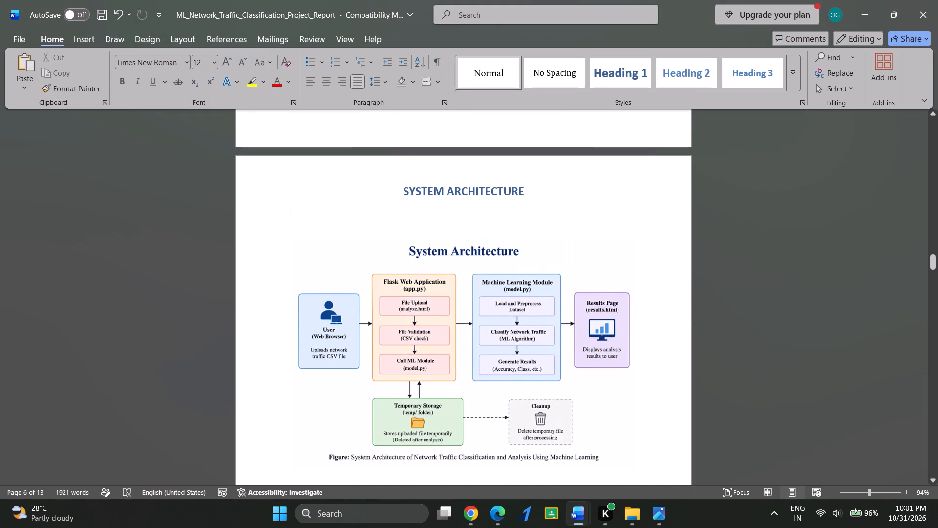
Return to Designer and save a PNG copy of the design as System-Architecture [ML] in Downloads.
click(653, 511)
click(695, 471)
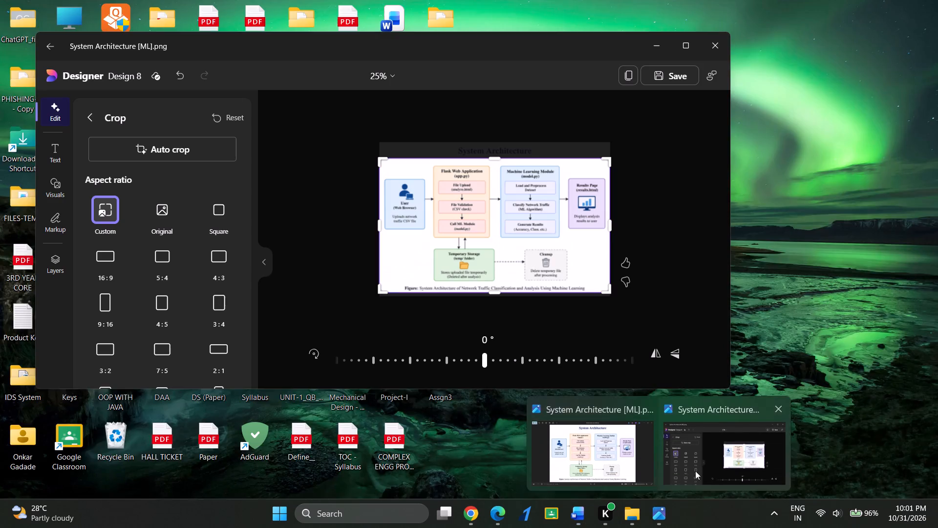
click(666, 75)
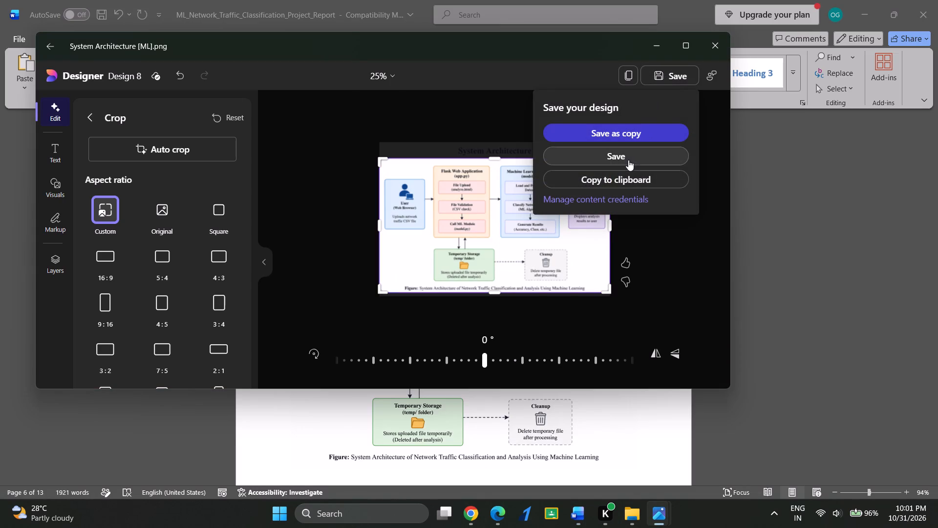
click(626, 131)
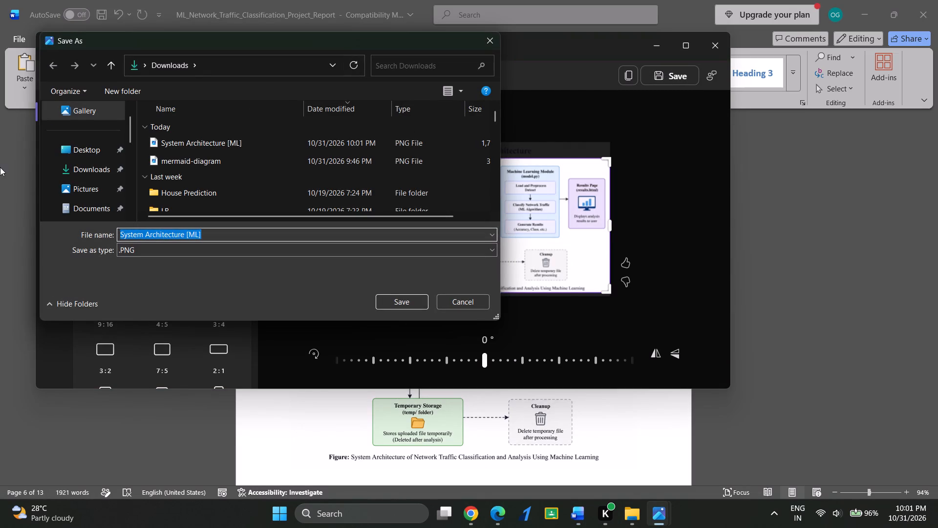
click(206, 235)
key(Left)
key(Left)
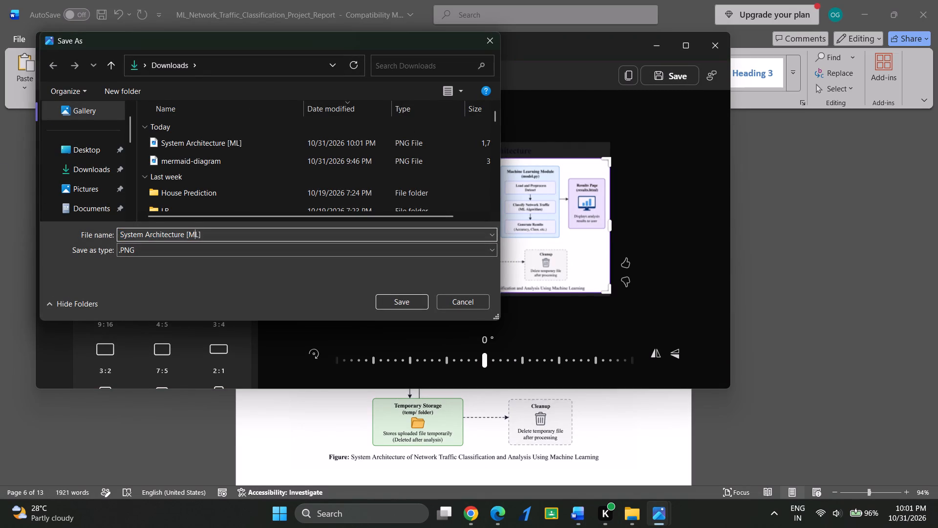
key(Left)
key(Left)
key(BackSpace)
key(space)
key(Left)
key(Left)
key(Left)
key(Left)
key(Left)
key(Left)
key(Left)
key(Left)
key(Left)
key(Left)
key(Left)
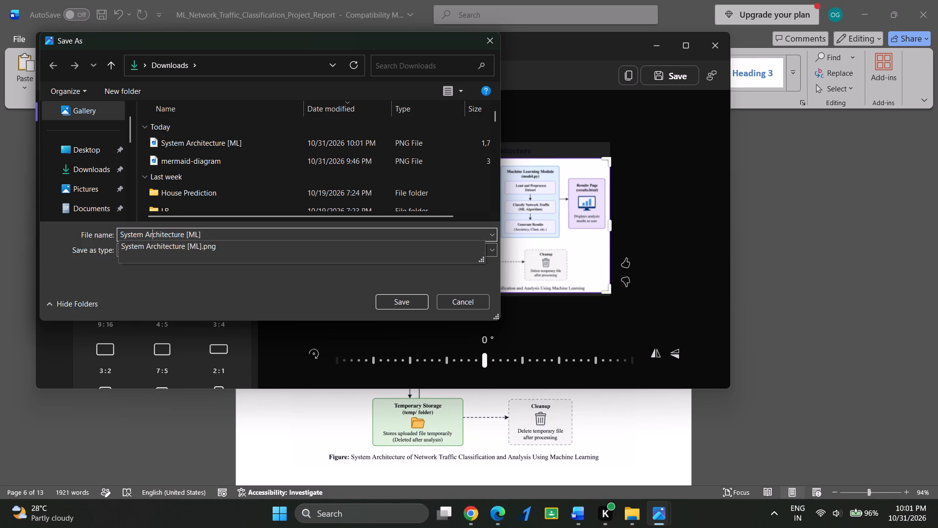
key(Left)
key(Left)
key(BackSpace)
key(minus)
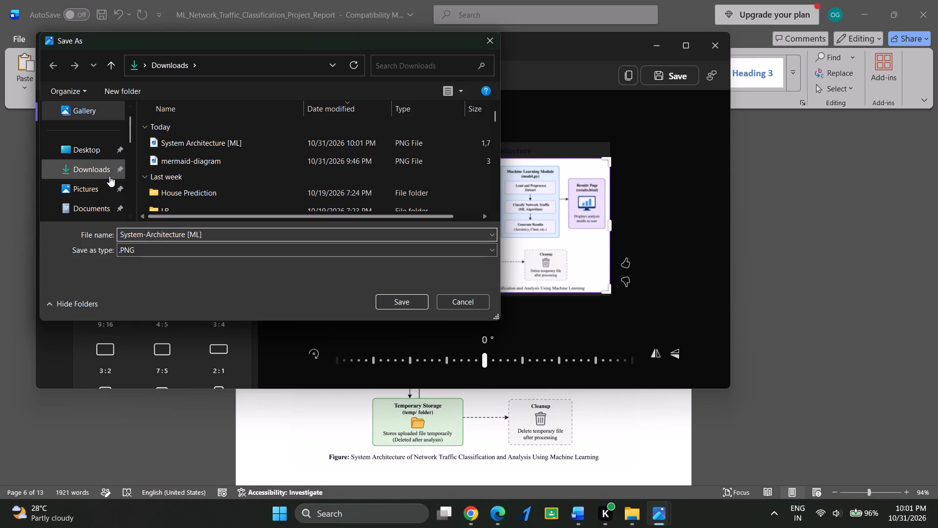
click(109, 176)
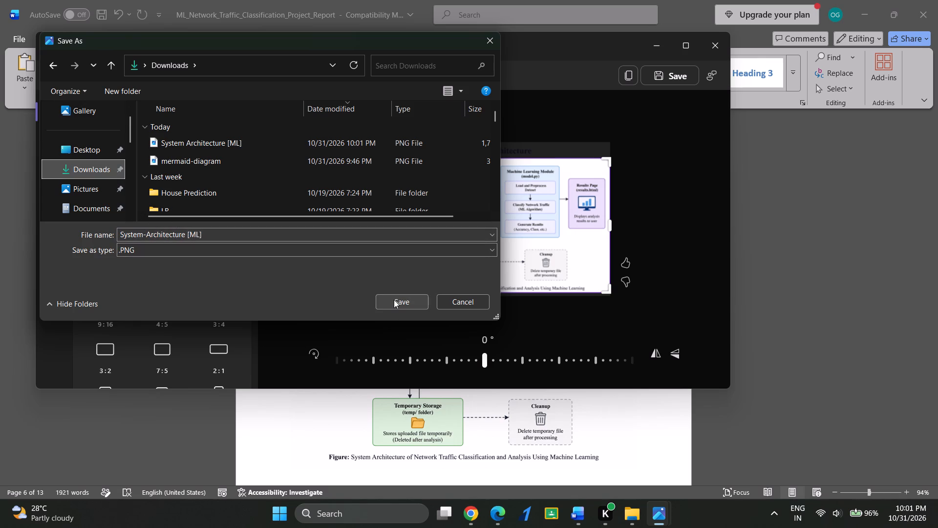
click(399, 300)
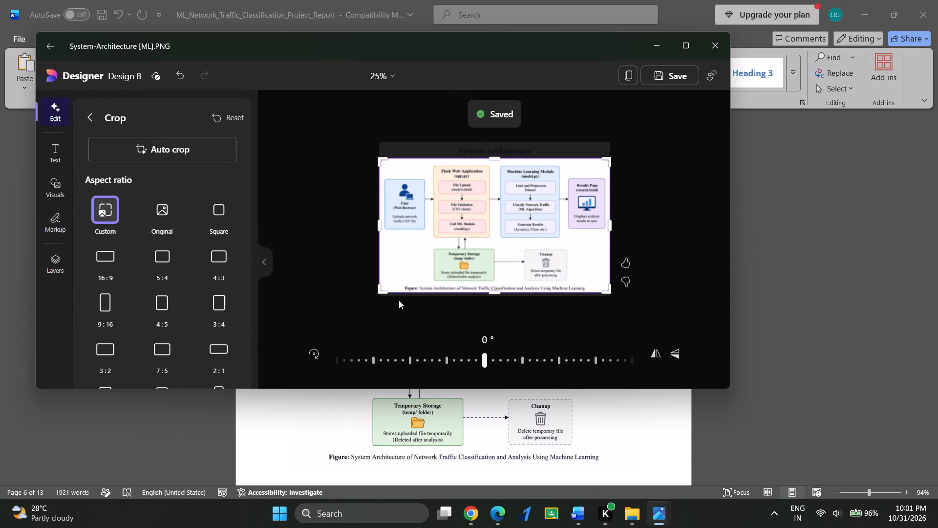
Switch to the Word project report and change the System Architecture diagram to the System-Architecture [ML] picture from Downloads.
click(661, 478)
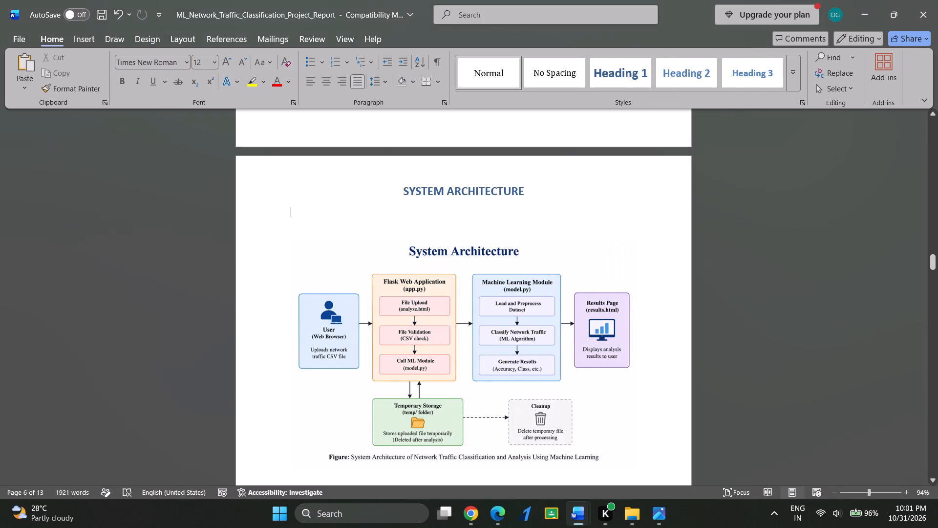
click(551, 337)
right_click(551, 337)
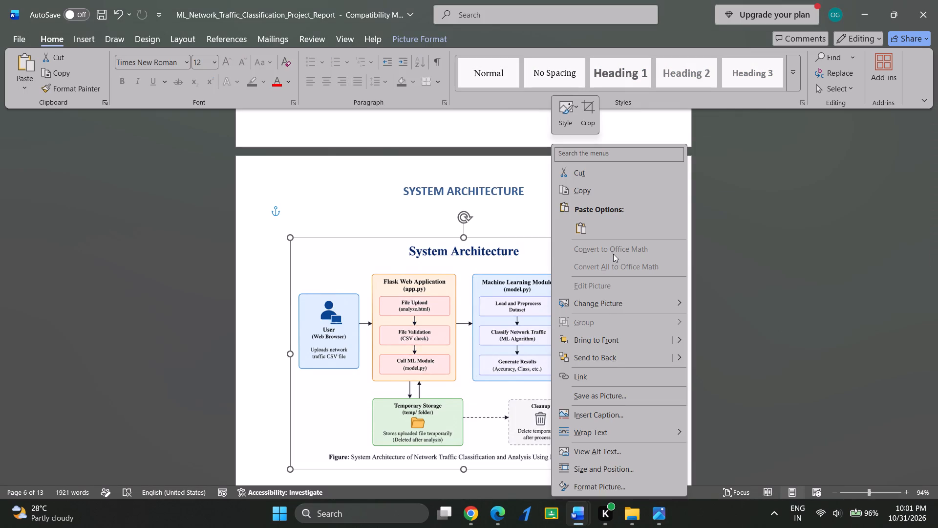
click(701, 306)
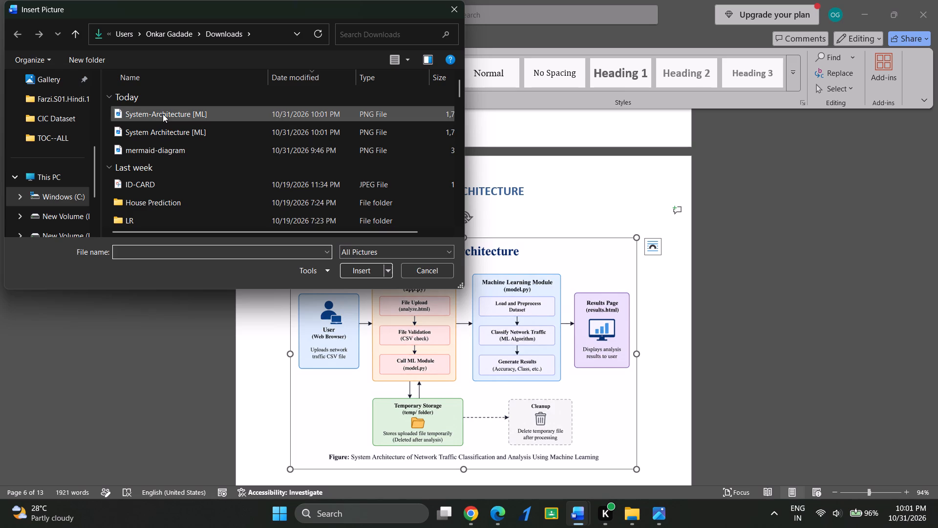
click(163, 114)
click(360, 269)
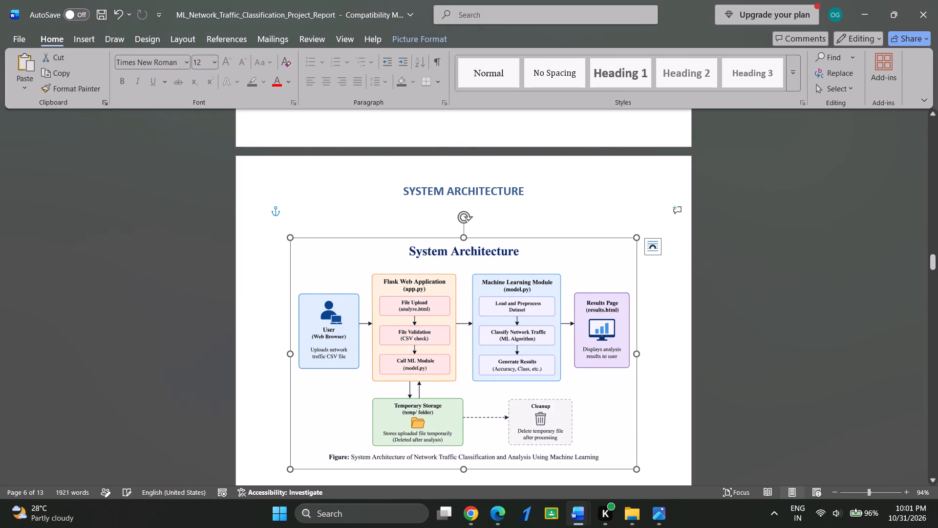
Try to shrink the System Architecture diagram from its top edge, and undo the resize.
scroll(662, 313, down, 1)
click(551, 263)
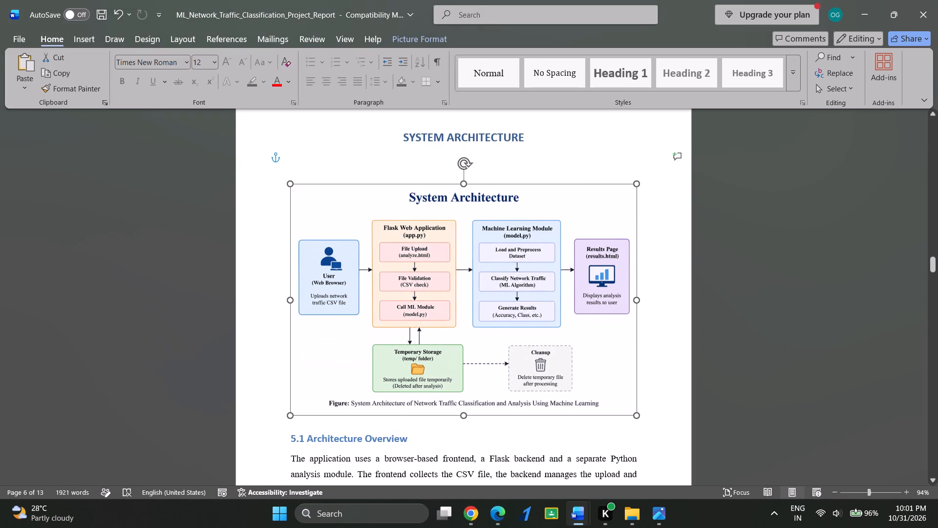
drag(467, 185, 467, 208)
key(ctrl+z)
Cut the System Architecture diagram from the report and insert the System-Architecture [ML] picture from Downloads in its place.
key(ctrl+x)
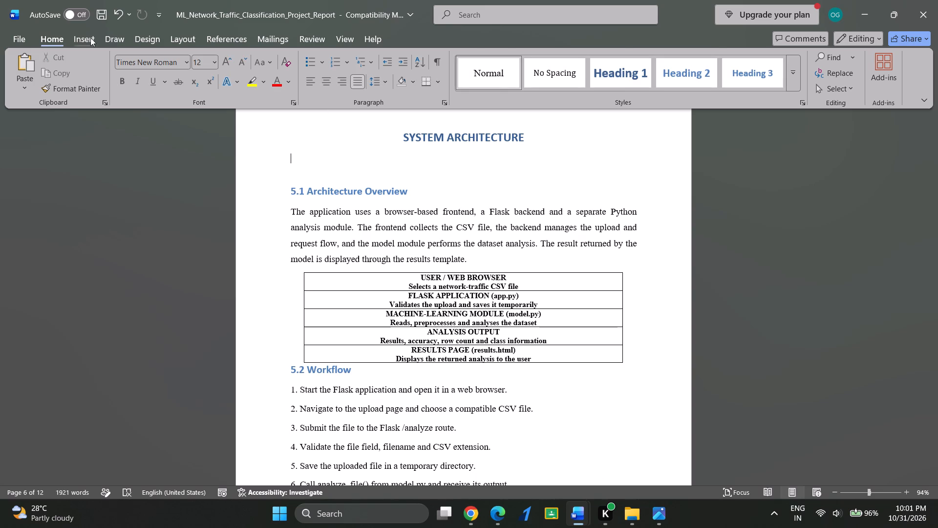
click(90, 38)
click(127, 80)
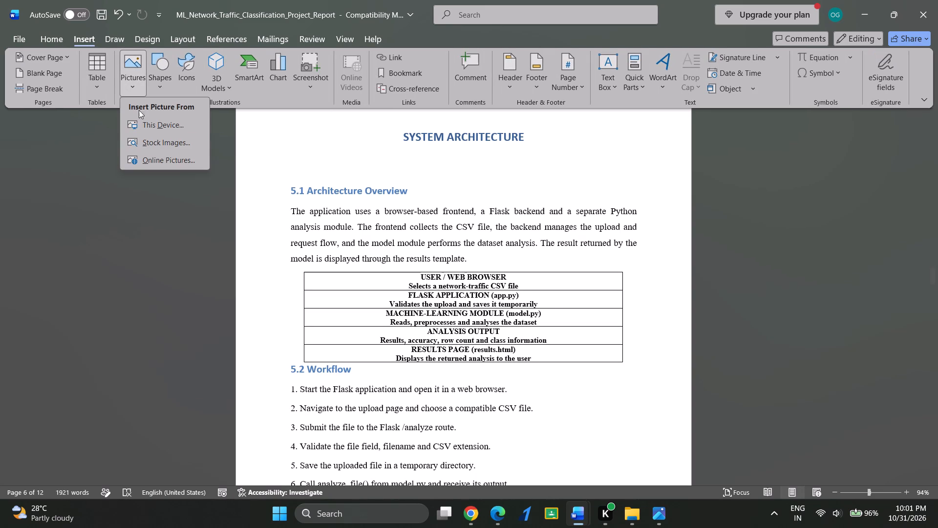
click(148, 119)
click(131, 113)
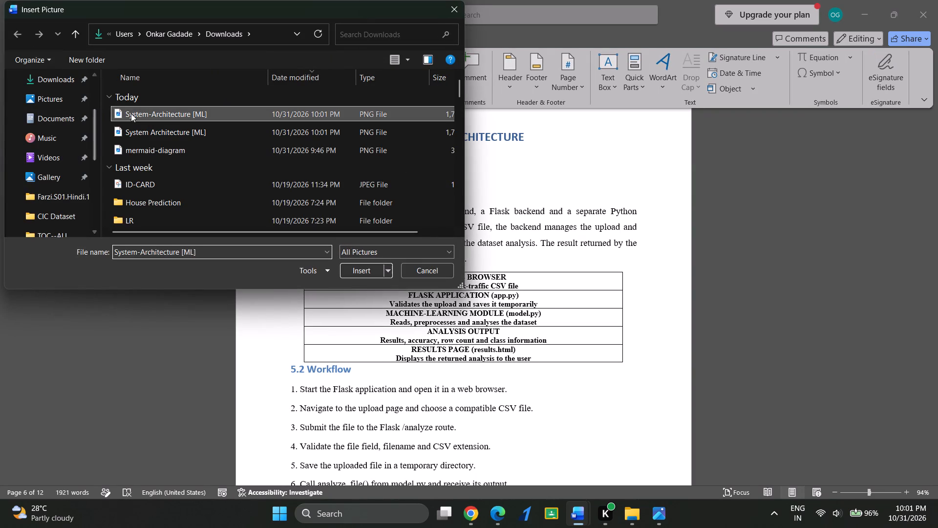
click(364, 279)
click(365, 276)
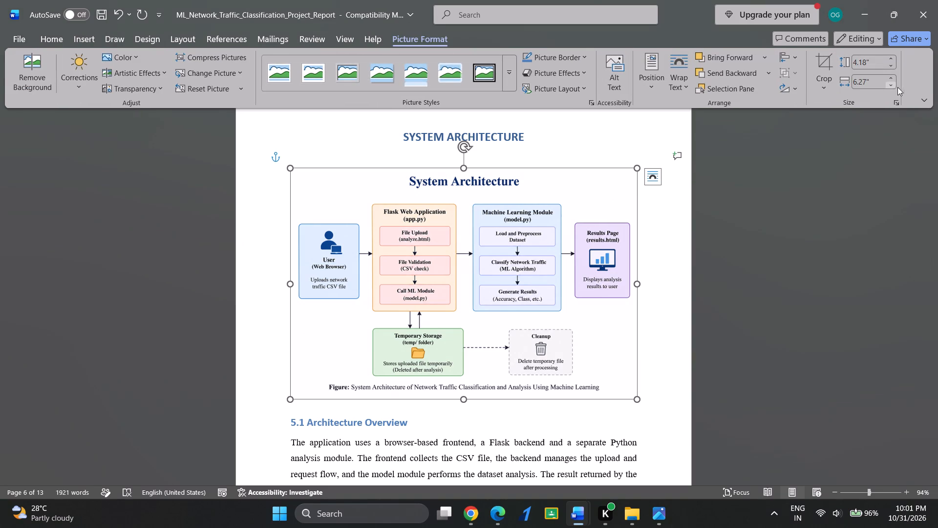
Return to Designer and apply the crop that removes the diagram's built-in title, going back to image editing.
click(472, 516)
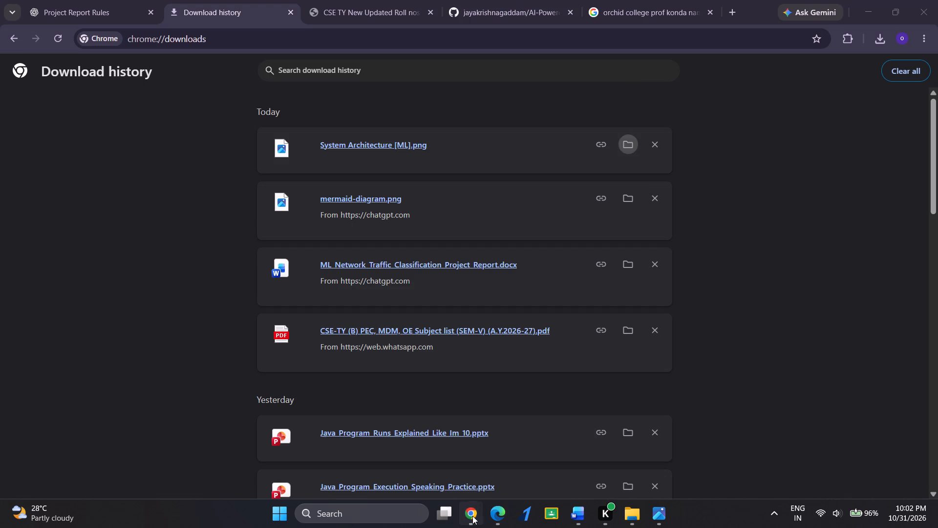
click(649, 526)
click(692, 483)
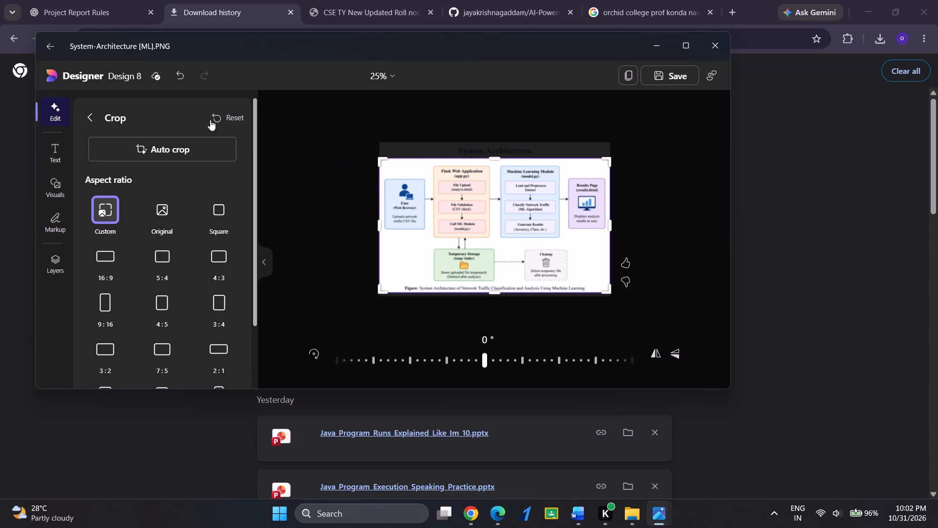
click(94, 112)
ctrl+scroll(442, 240, up, 2)
ctrl+scroll(442, 240, down, 4)
ctrl+scroll(480, 235, up, 1)
ctrl+scroll(480, 235, down, 3)
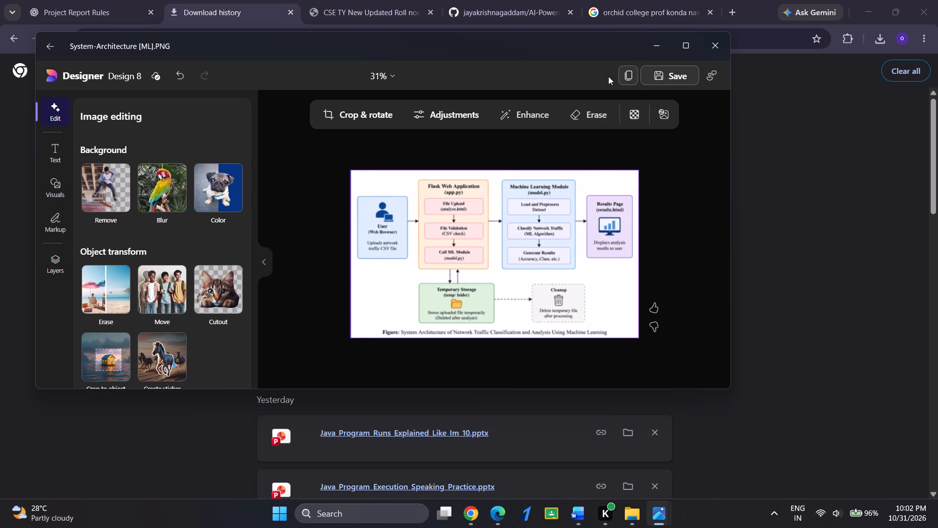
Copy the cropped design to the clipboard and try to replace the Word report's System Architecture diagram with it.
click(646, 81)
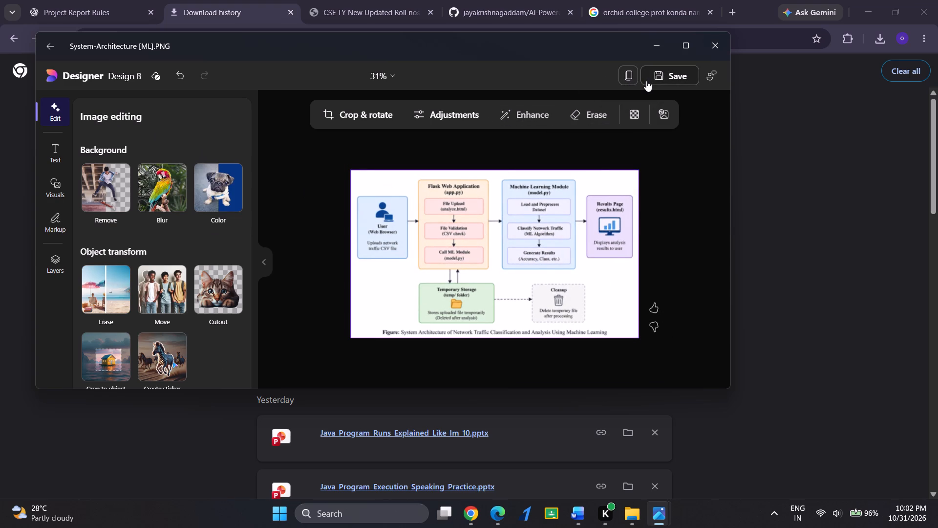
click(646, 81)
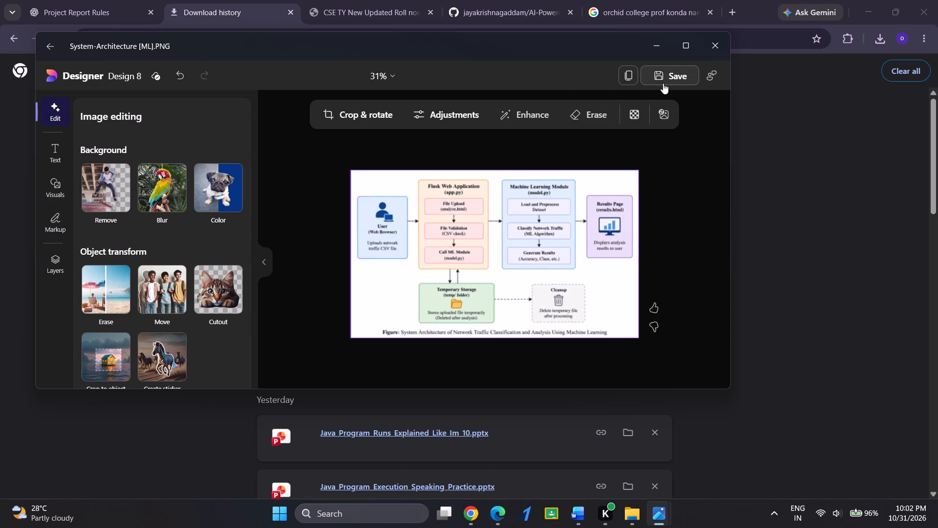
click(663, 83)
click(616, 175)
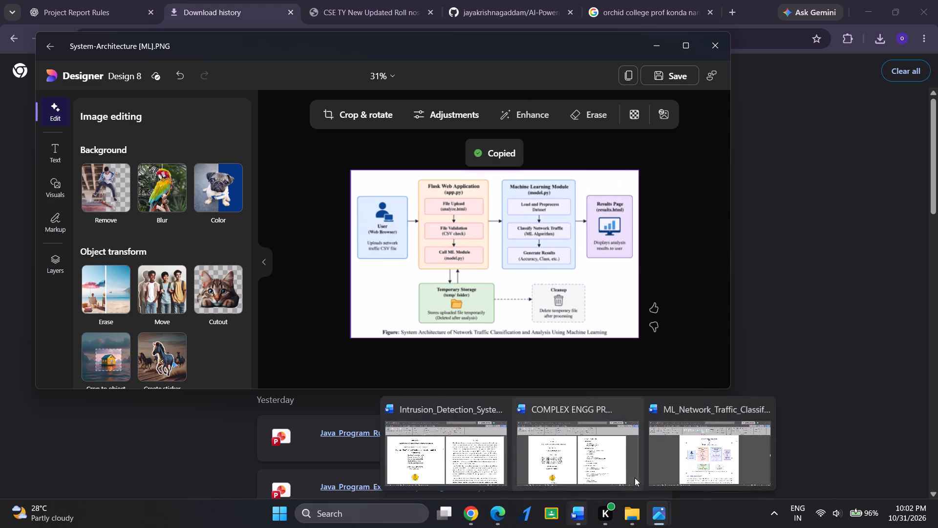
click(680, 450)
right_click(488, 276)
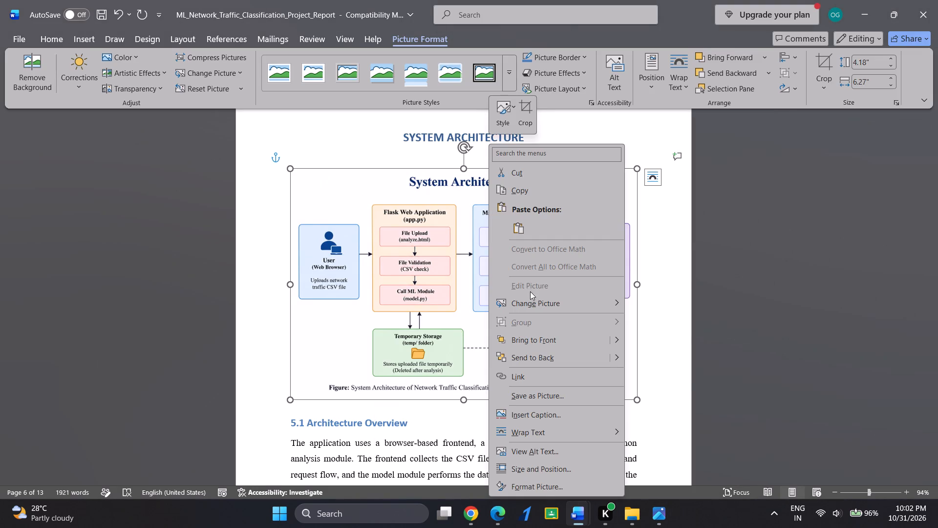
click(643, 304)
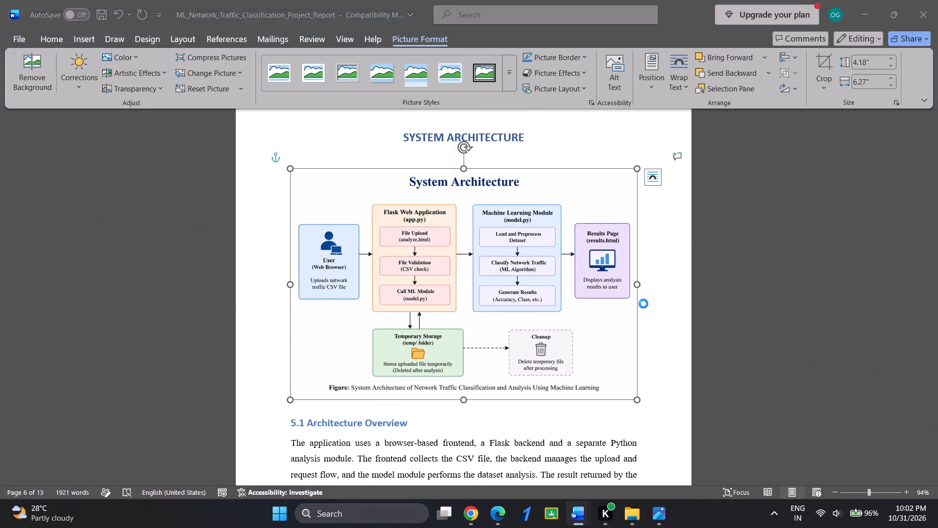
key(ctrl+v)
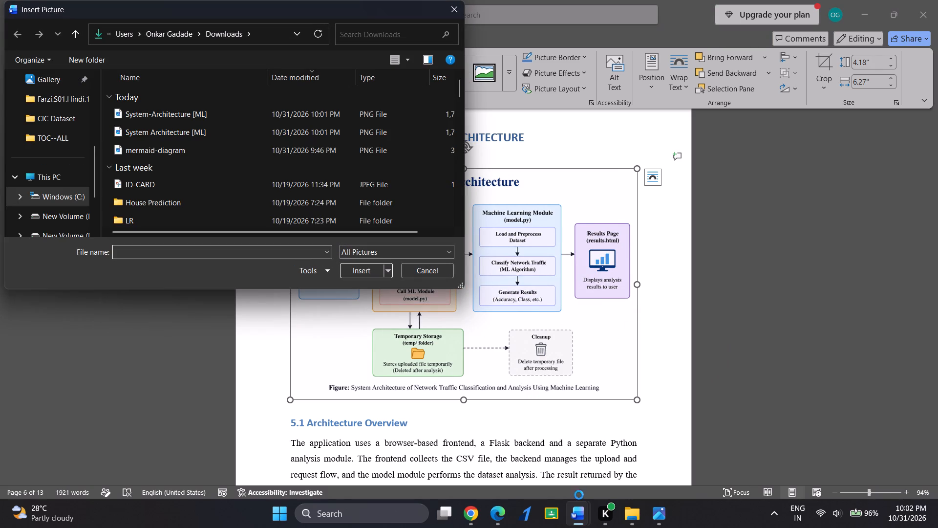
Switch to Designer and save the cropped design as a copy named System_Architecture-[ML] in Downloads.
click(654, 511)
click(726, 457)
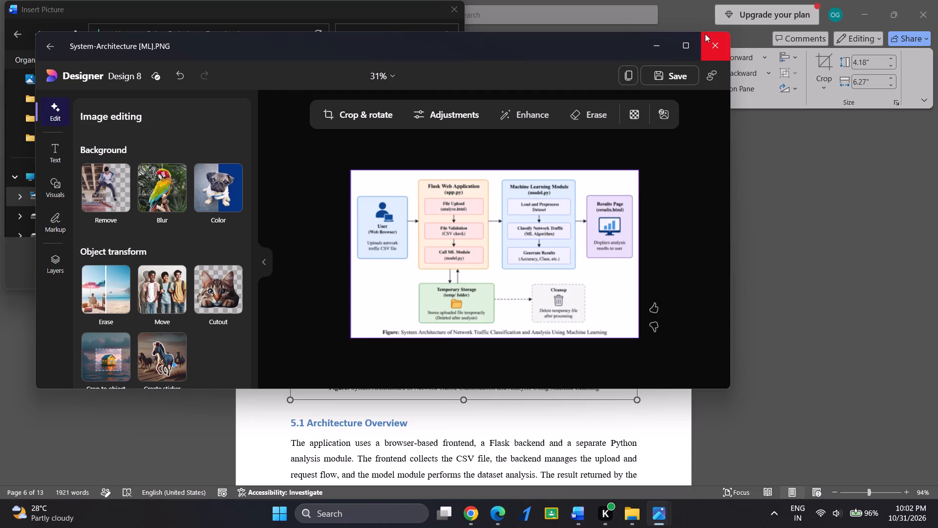
click(670, 65)
click(671, 71)
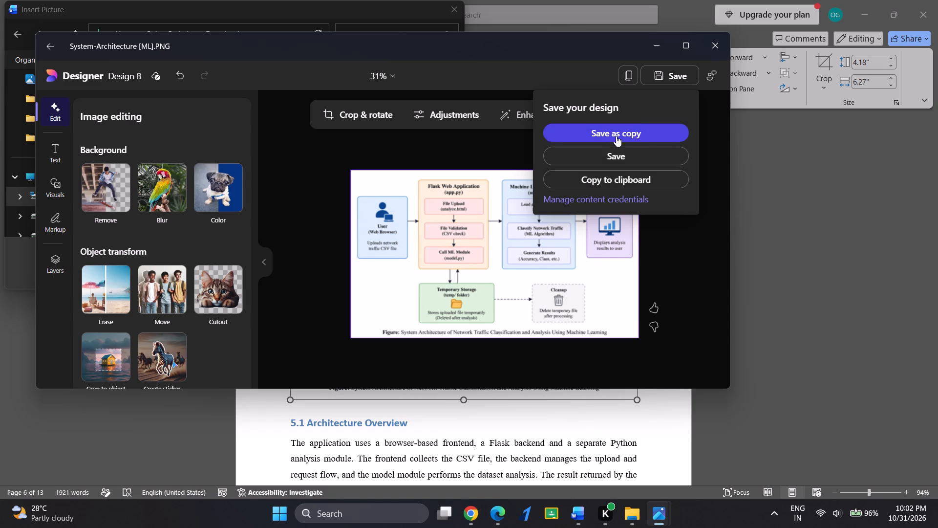
click(616, 136)
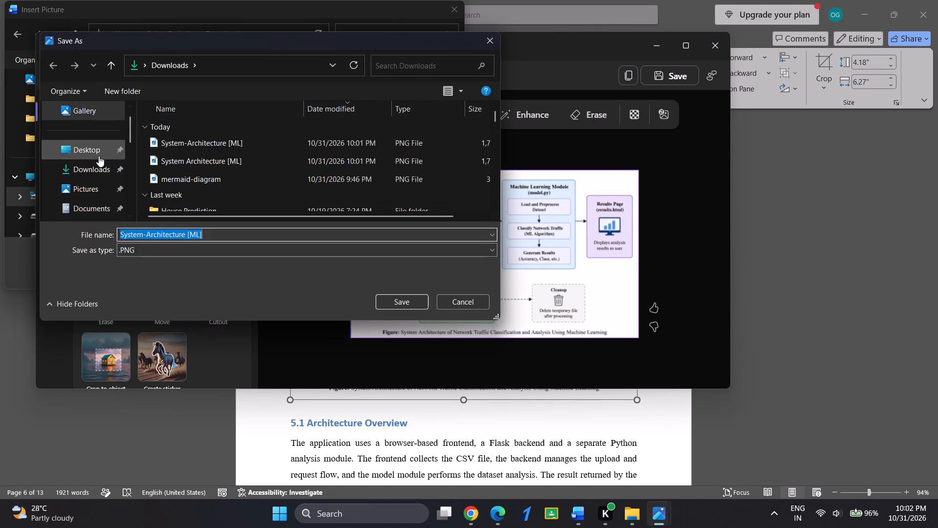
click(98, 163)
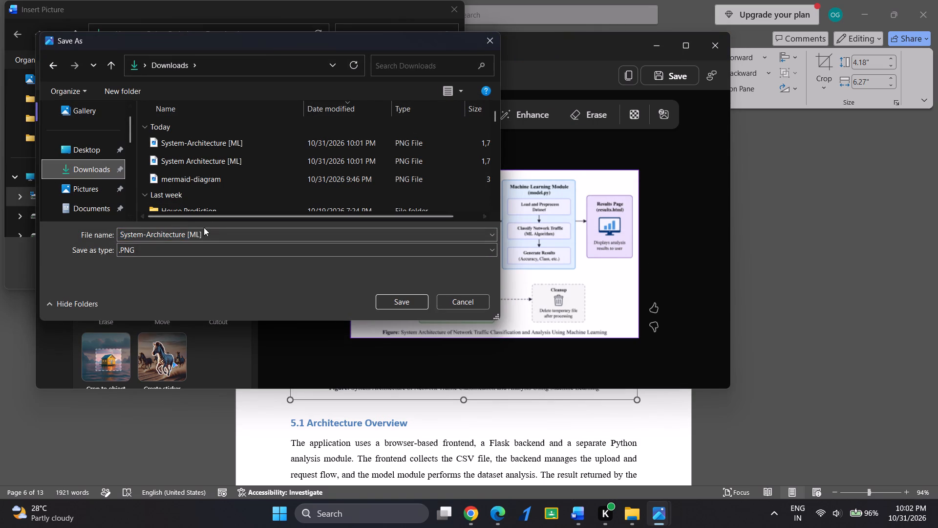
click(186, 232)
click(186, 232)
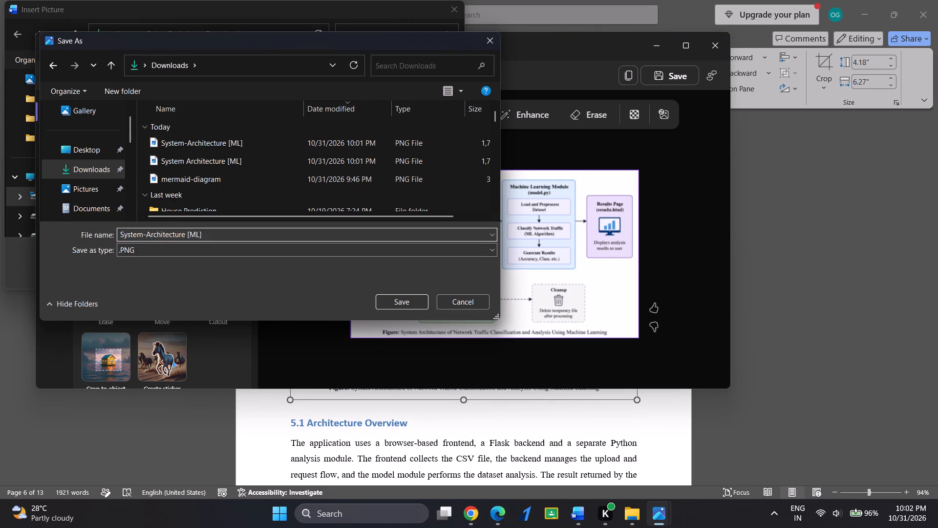
key(Right)
key(BackSpace)
key(minus)
key(BackSpace)
click(151, 234)
key(Left)
key(BackSpace)
key(shift+underscore)
key(Right)
key(Right)
key(Right)
key(Right)
key(Right)
key(Right)
key(Right)
key(Right)
key(Right)
key(Right)
key(Right)
key(Right)
key(minus)
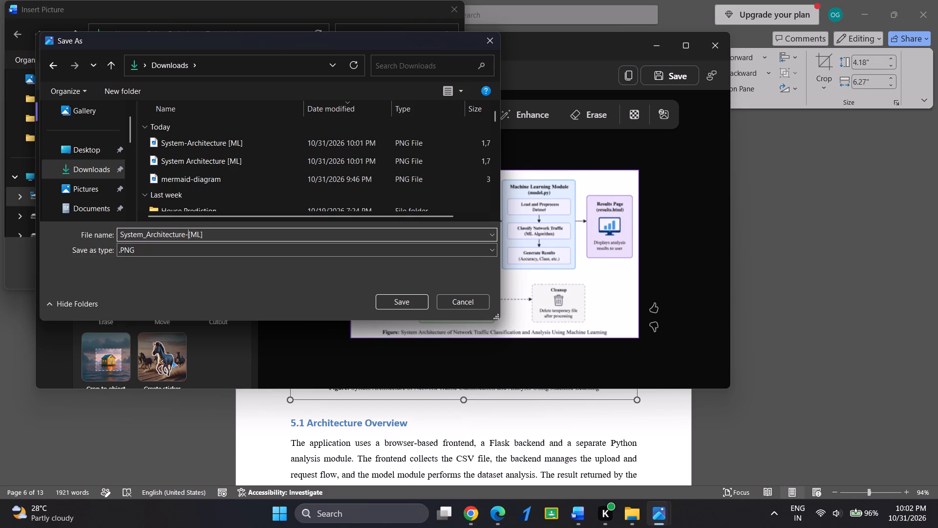
click(395, 300)
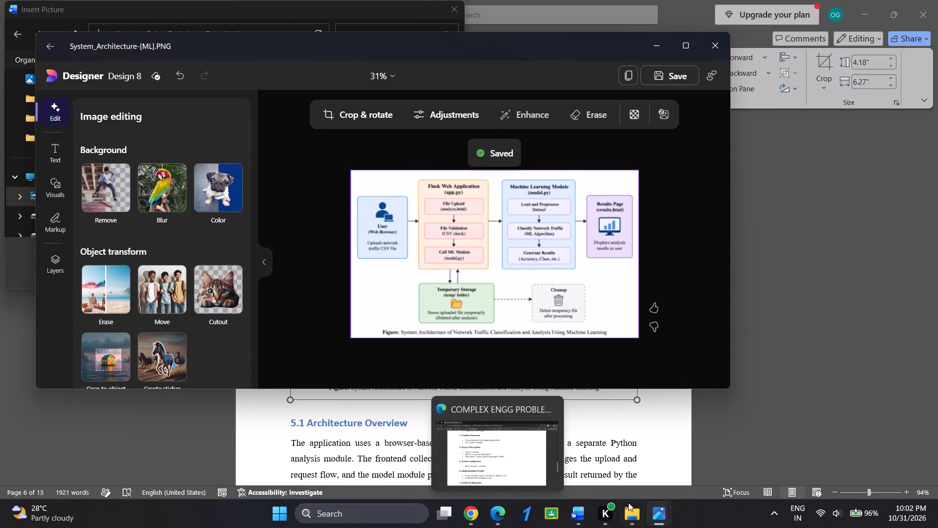
Return to the Word report and replace the System Architecture diagram with the System_Architecture-[ML] picture from Downloads.
click(706, 457)
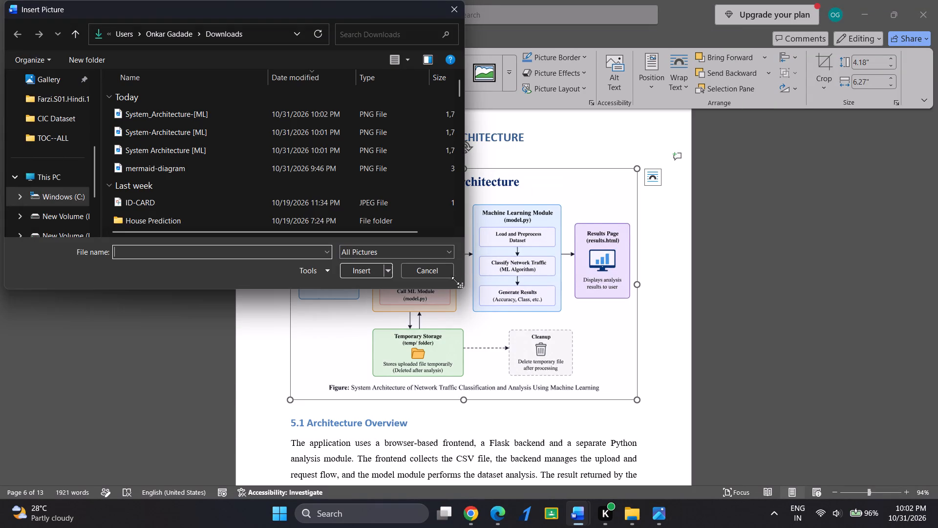
click(446, 281)
click(435, 268)
right_click(435, 268)
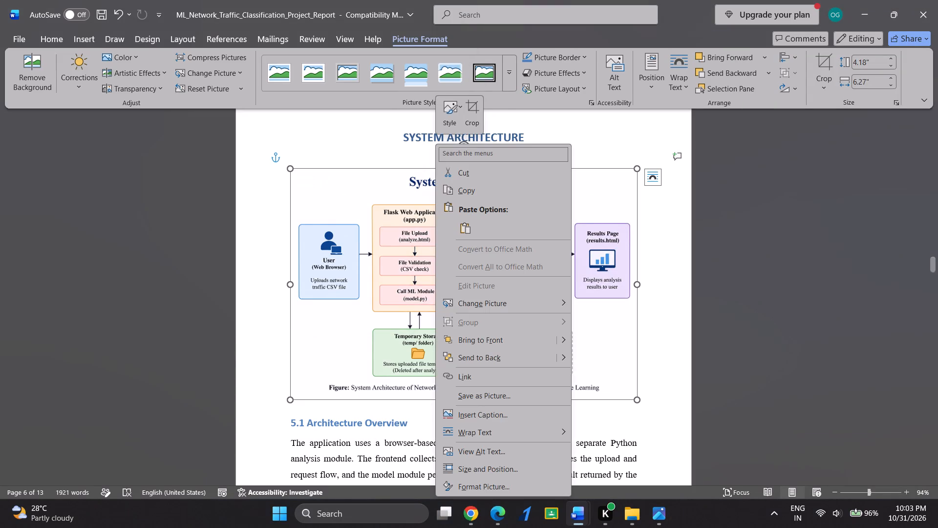
click(587, 309)
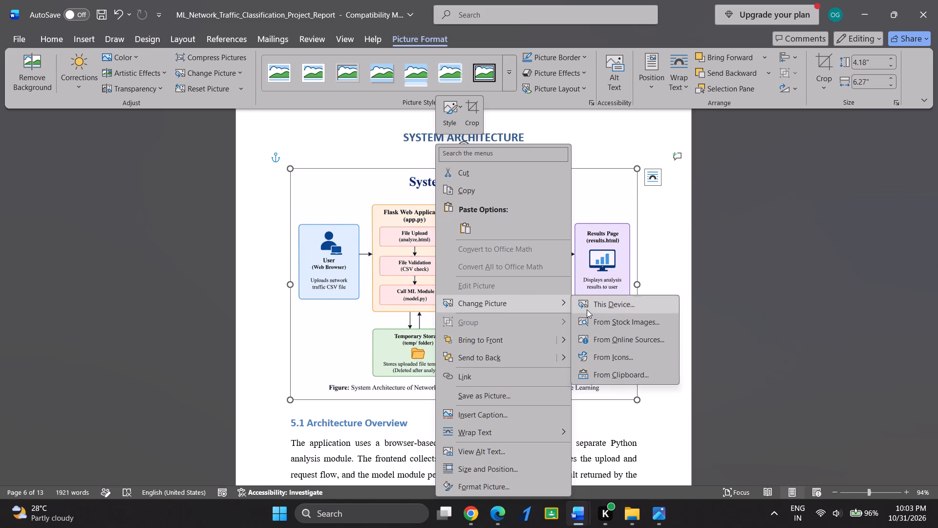
click(170, 114)
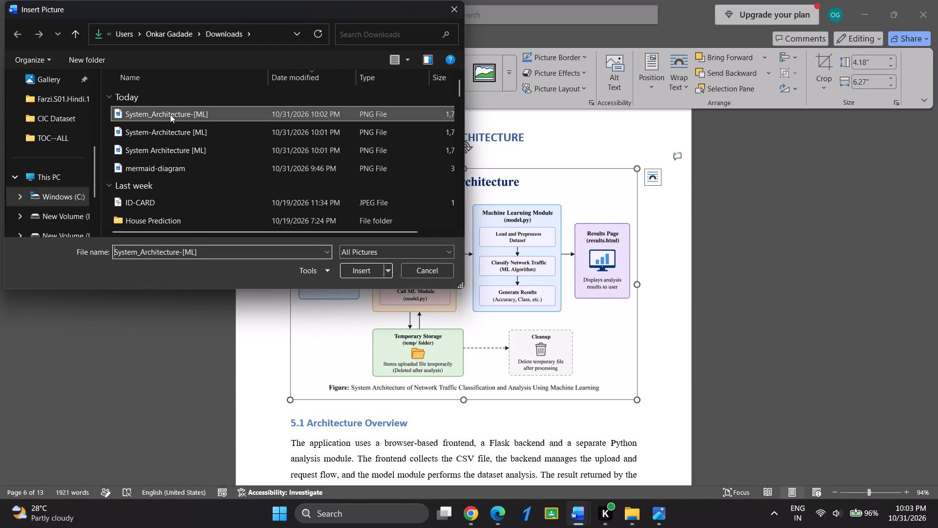
click(350, 264)
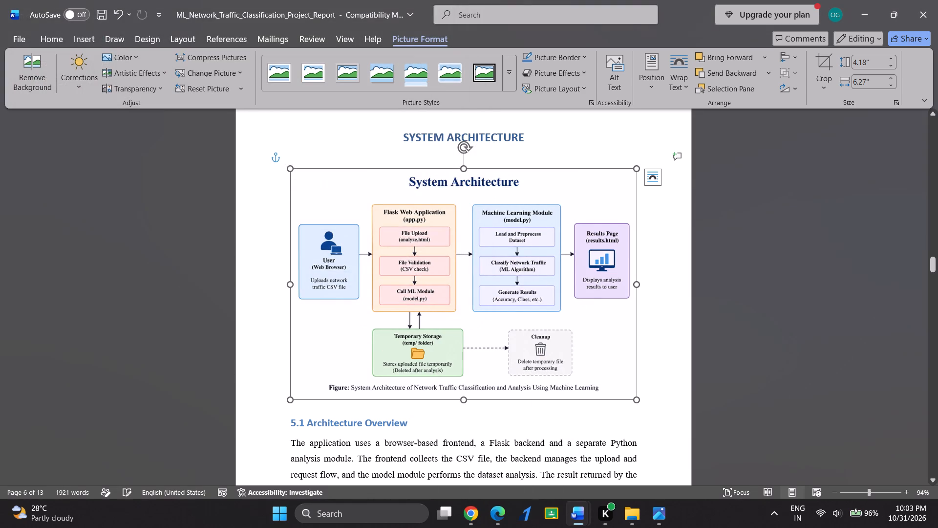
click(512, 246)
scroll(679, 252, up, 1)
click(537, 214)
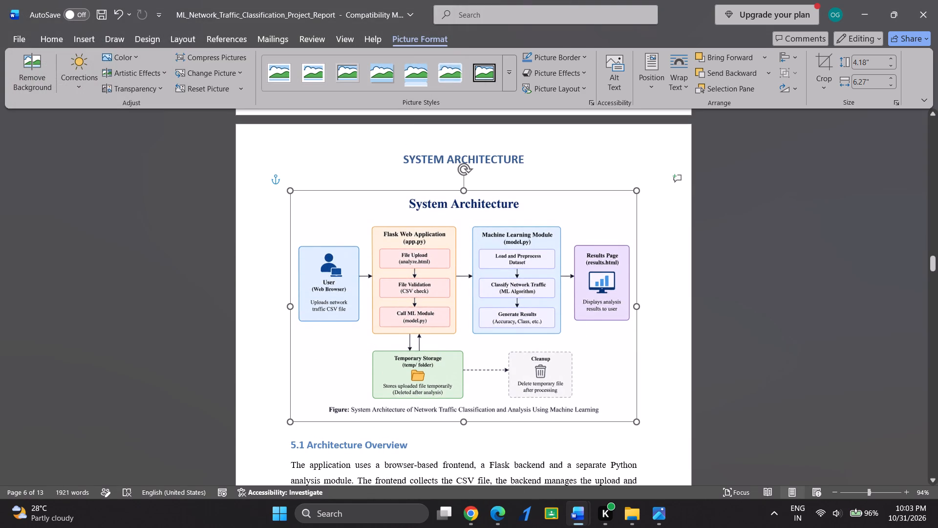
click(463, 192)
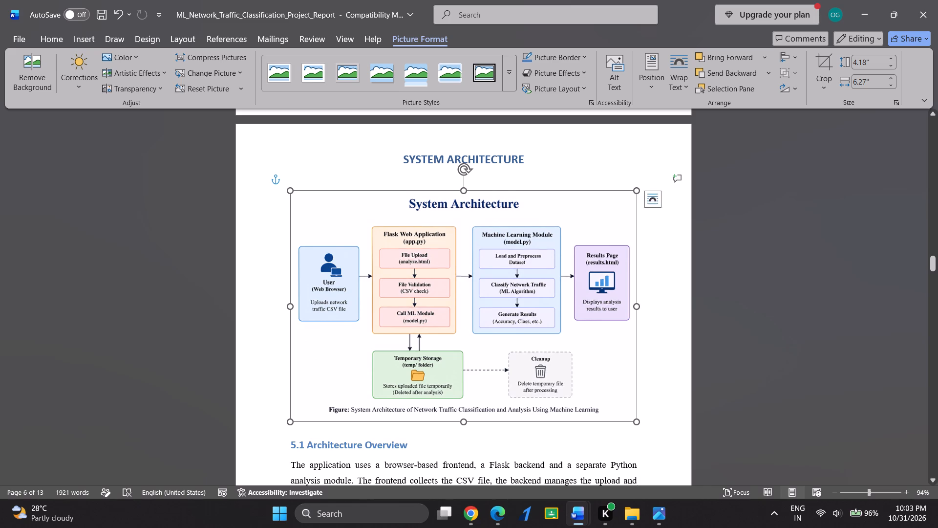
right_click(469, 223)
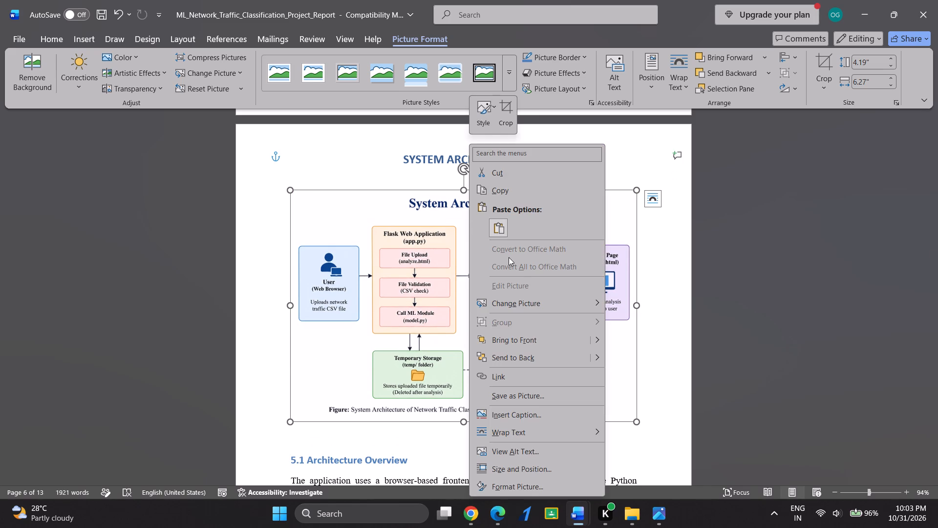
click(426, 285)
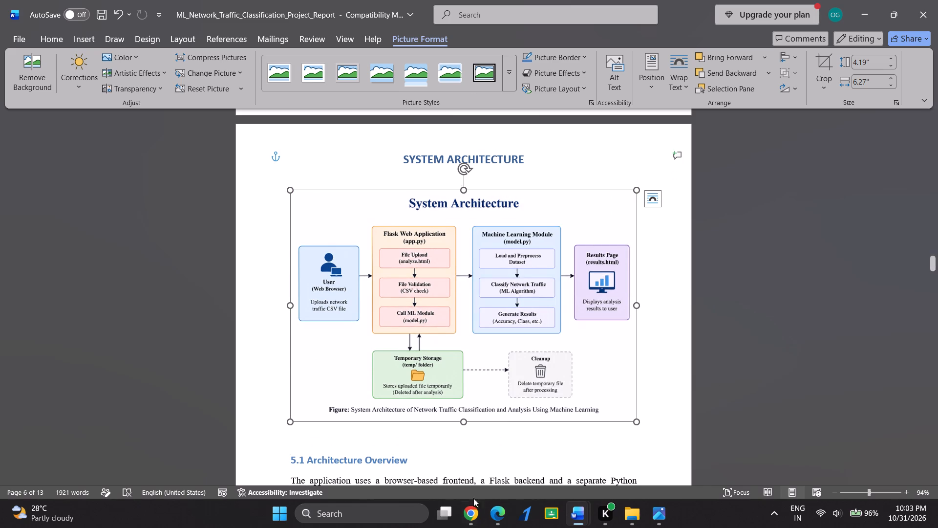
Switch to Chrome, open System Architecture [ML].png from the download history and examine the image.
click(483, 523)
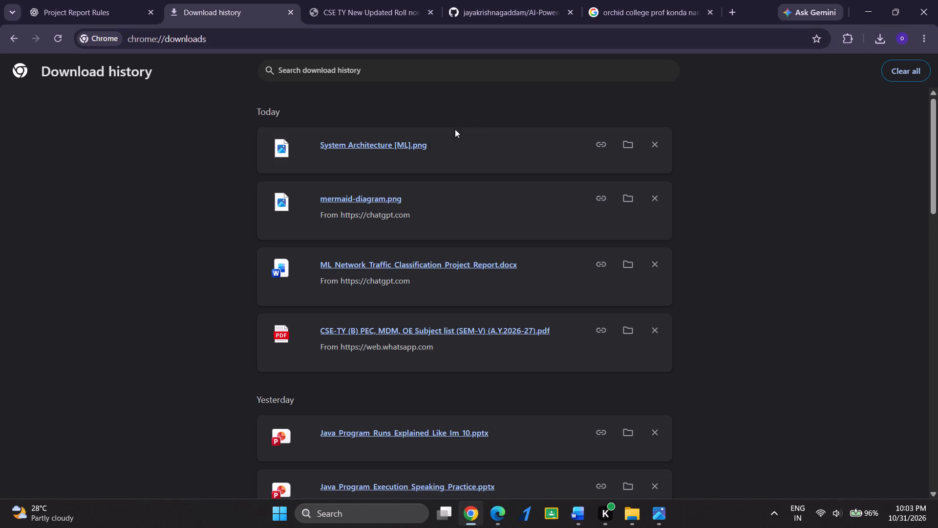
click(424, 144)
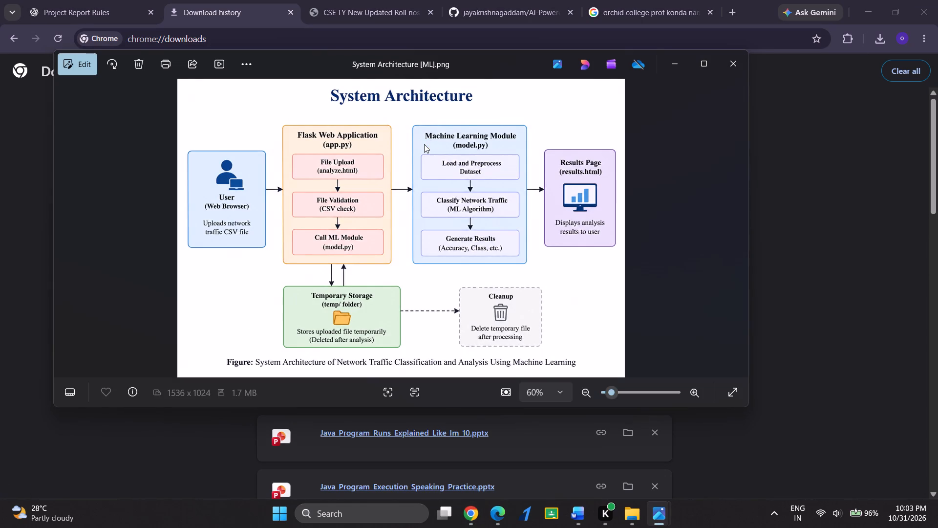
click(382, 132)
scroll(382, 132, up, 1)
scroll(388, 131, down, 3)
scroll(564, 356, down, 1)
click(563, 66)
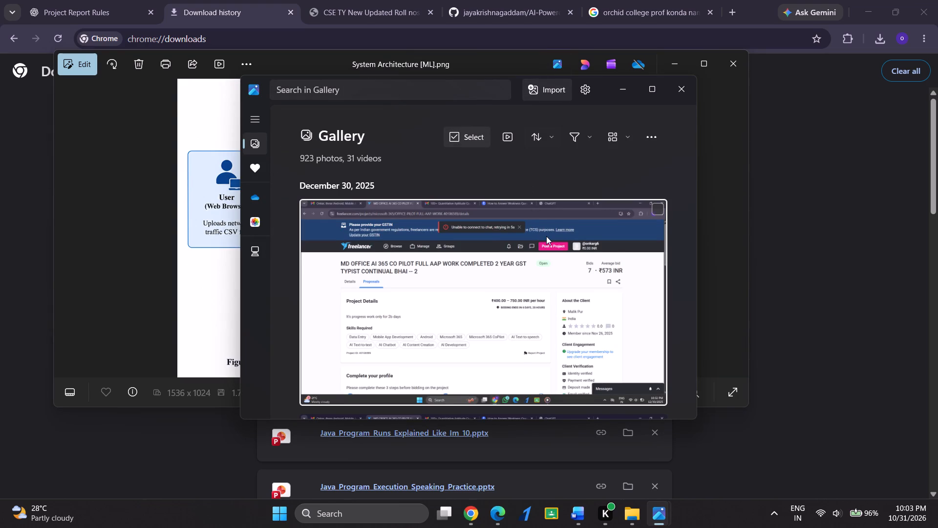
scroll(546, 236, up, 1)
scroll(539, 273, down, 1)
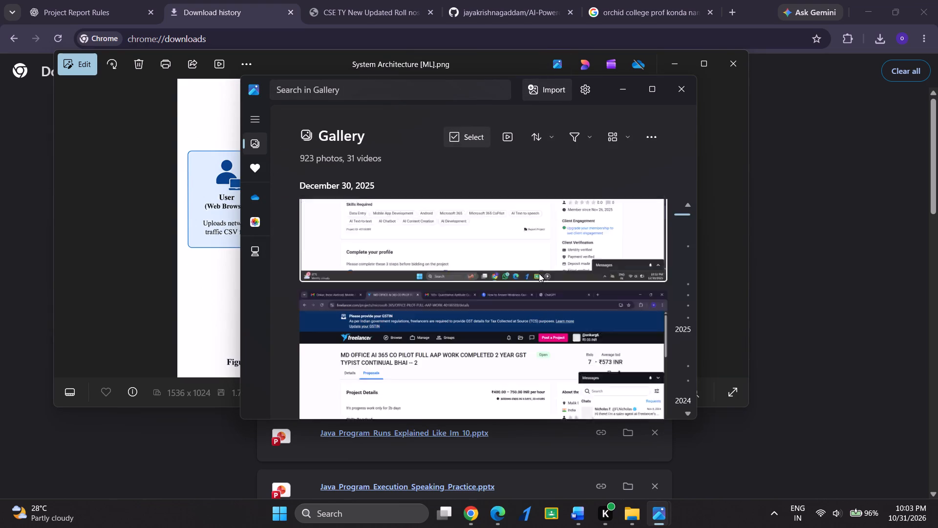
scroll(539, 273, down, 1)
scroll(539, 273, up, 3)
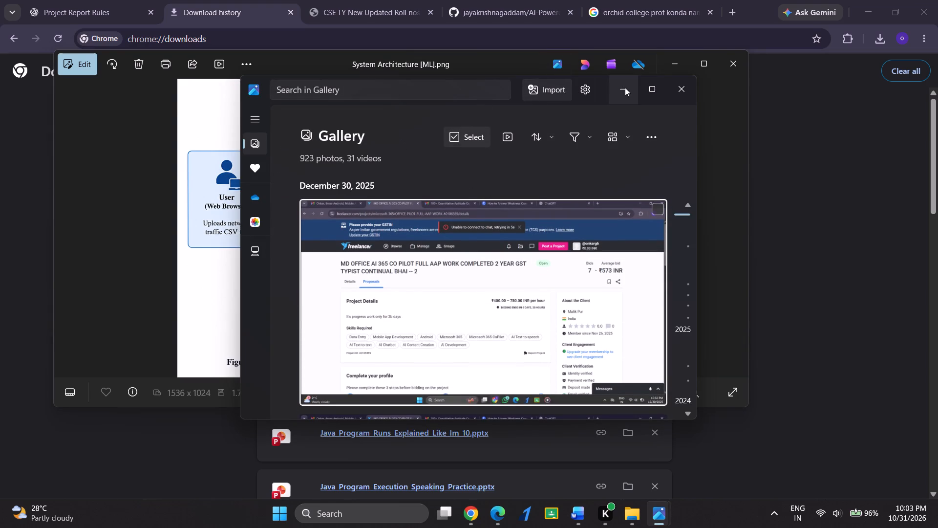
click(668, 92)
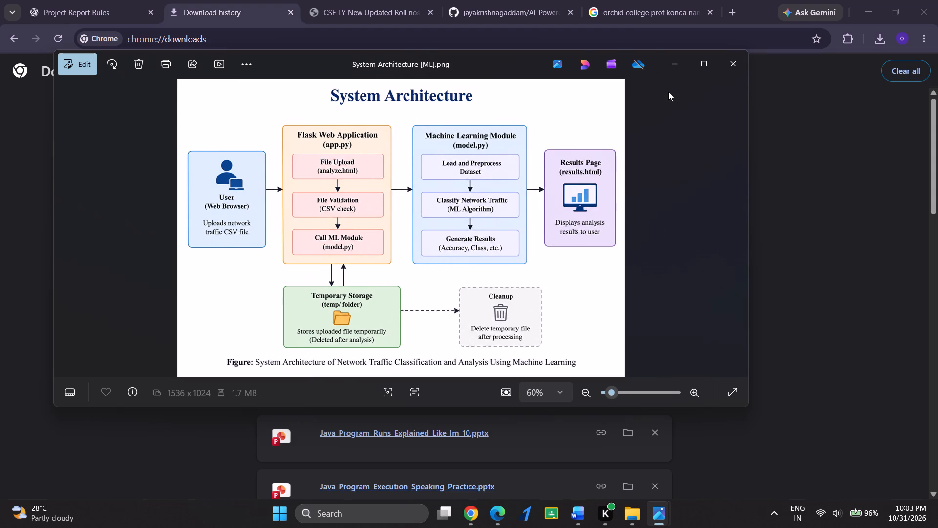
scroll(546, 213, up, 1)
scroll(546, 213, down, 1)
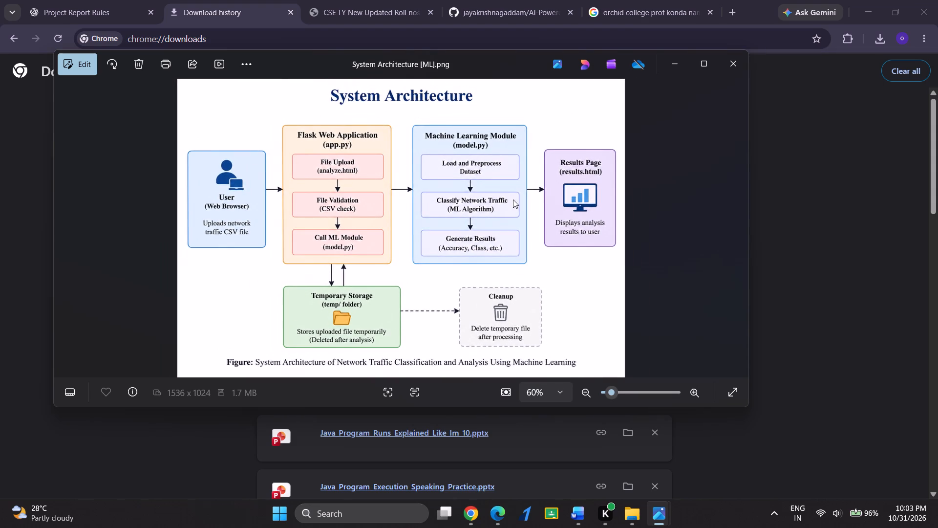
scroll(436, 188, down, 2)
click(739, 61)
Show the downloaded System Architecture [ML].png in its folder and delete the System_Architecture-[ML] and System-Architecture [ML] copies.
click(932, 45)
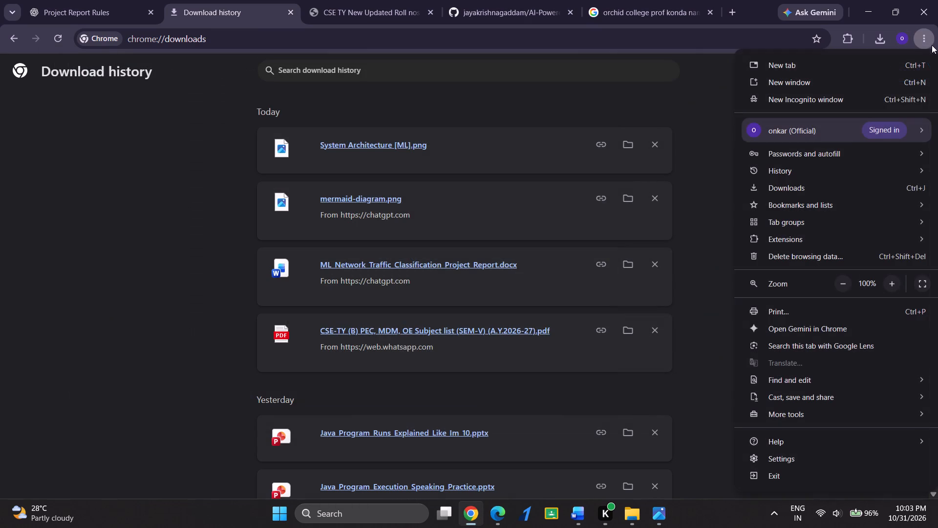
click(622, 147)
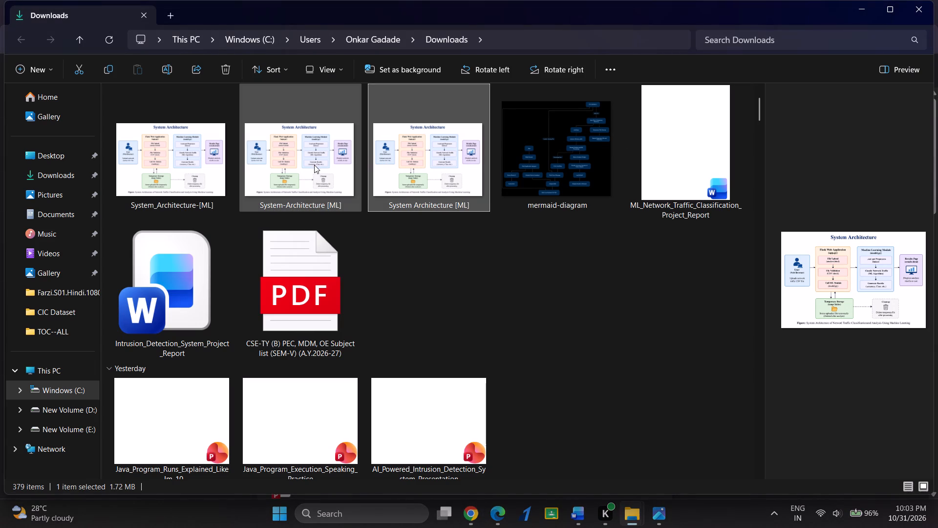
click(192, 146)
ctrl+click(291, 165)
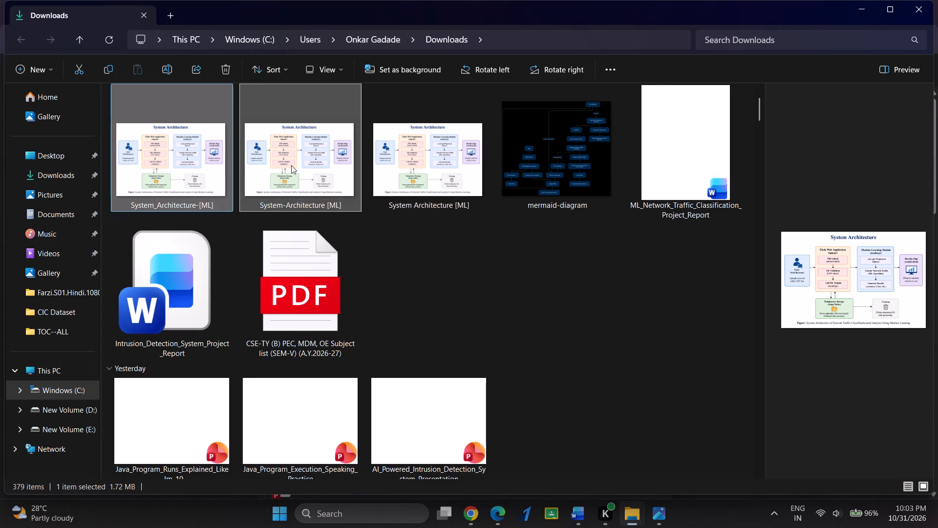
key(ctrl+d)
Open the remaining System Architecture [ML] image from the Downloads folder in the Photos viewer.
click(199, 176)
right_click(199, 176)
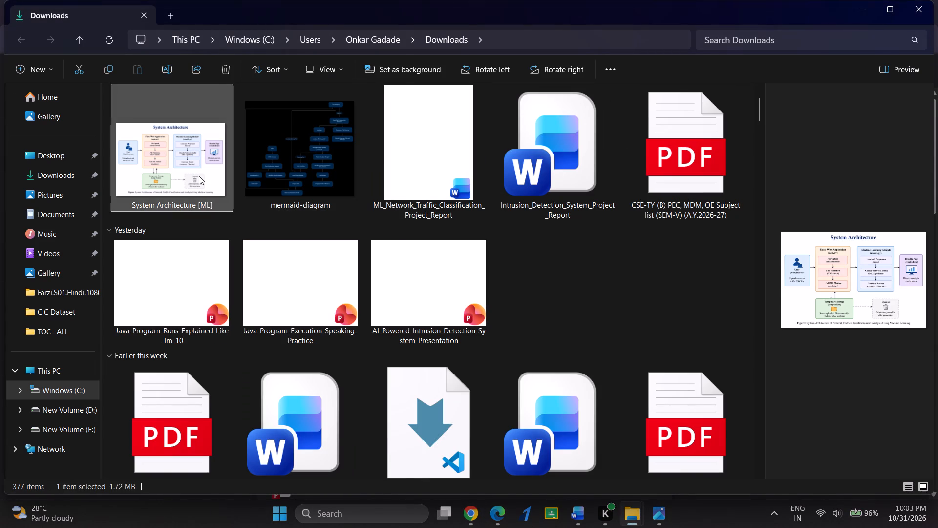
click(178, 171)
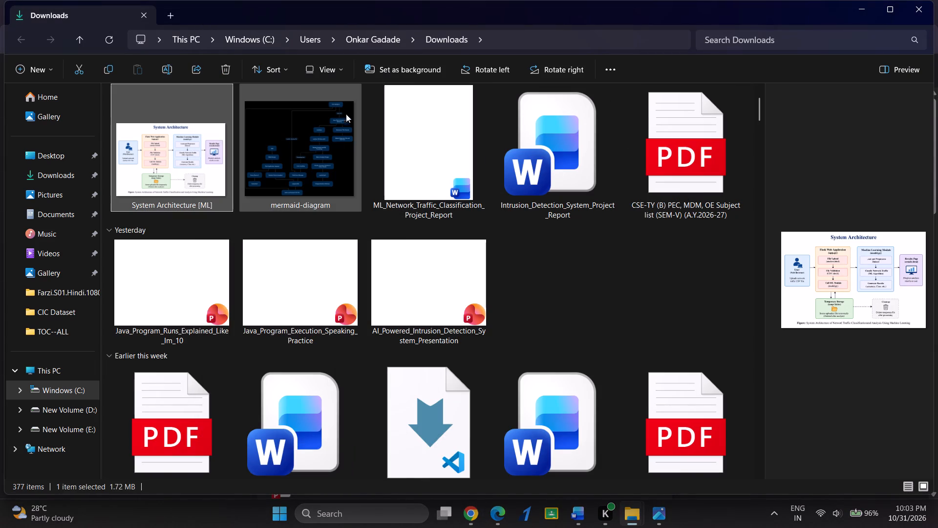
click(606, 69)
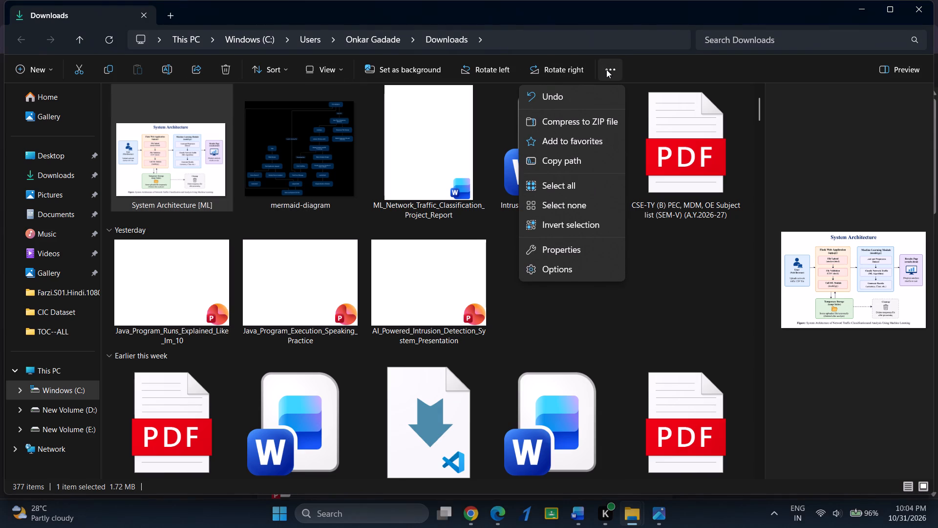
click(169, 129)
right_click(169, 129)
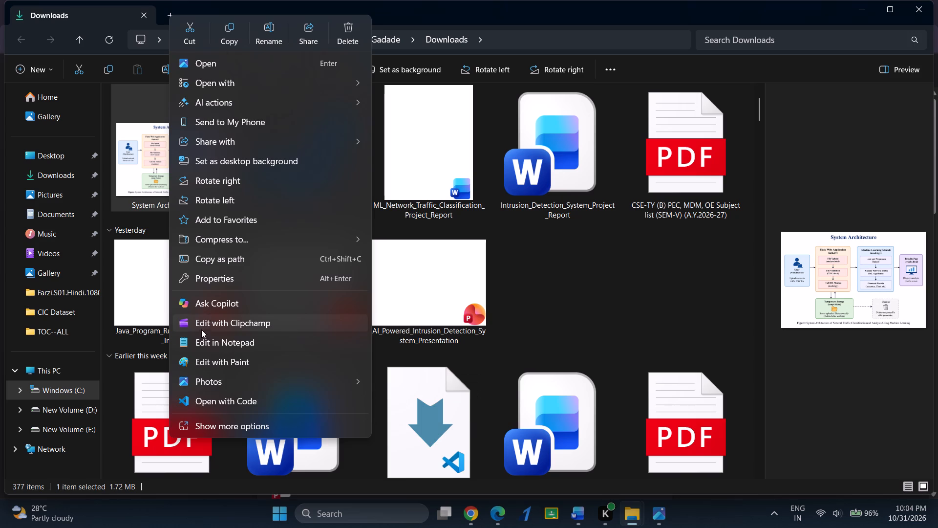
click(215, 72)
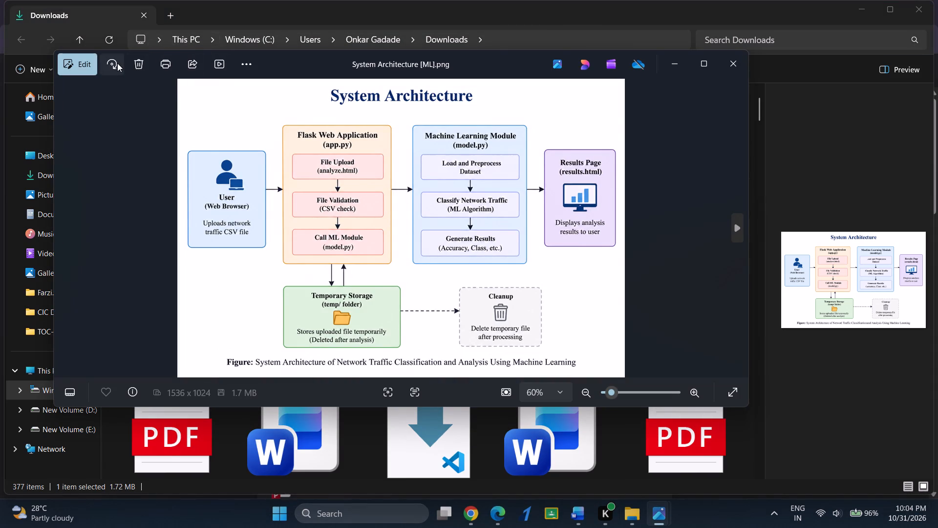
click(253, 64)
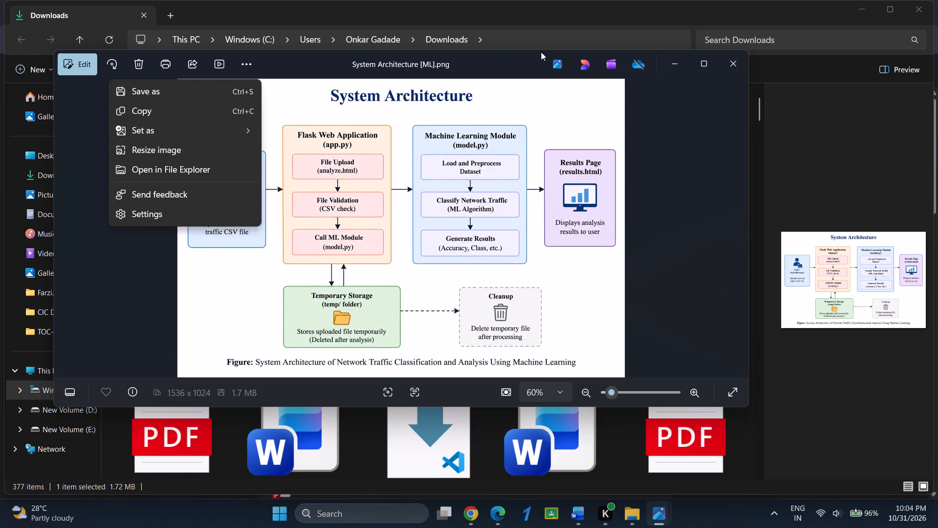
click(664, 130)
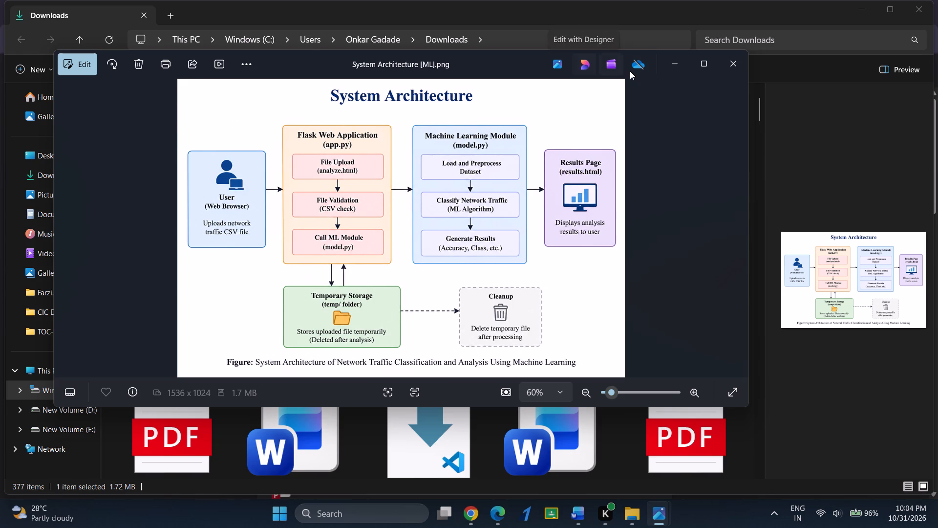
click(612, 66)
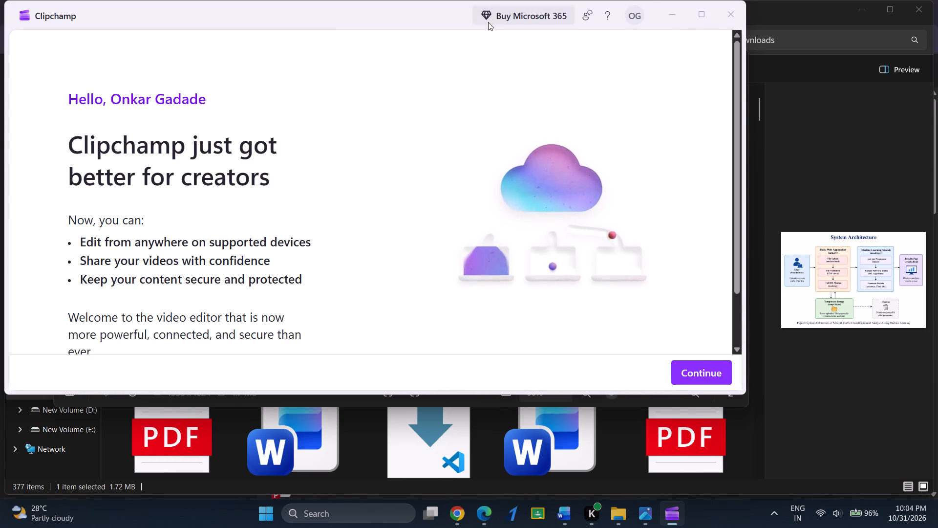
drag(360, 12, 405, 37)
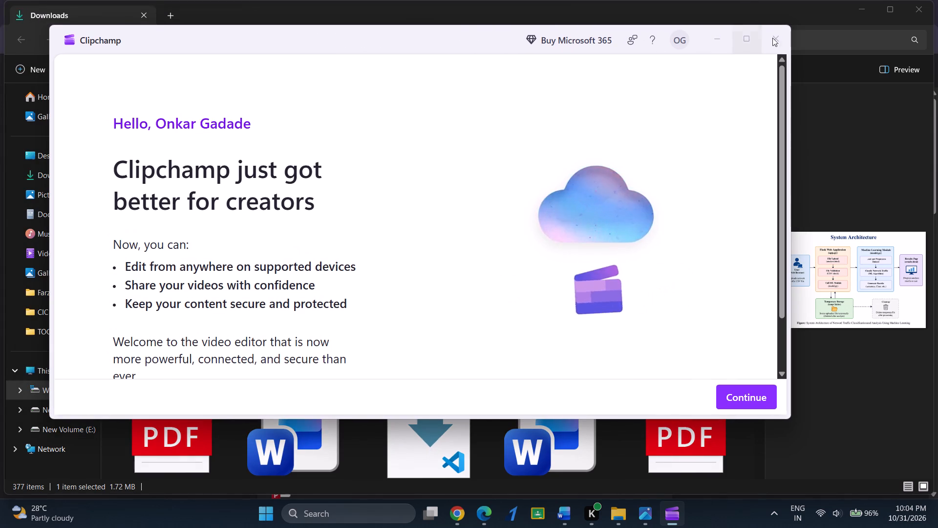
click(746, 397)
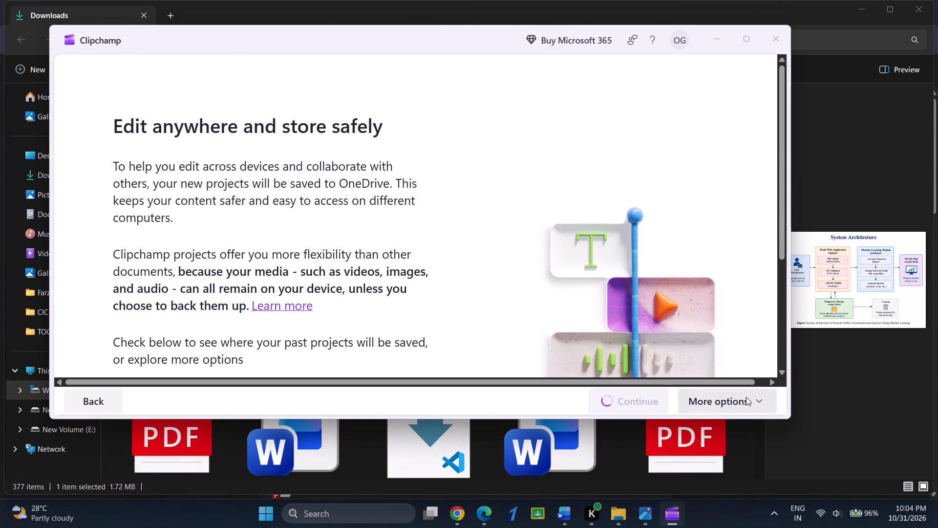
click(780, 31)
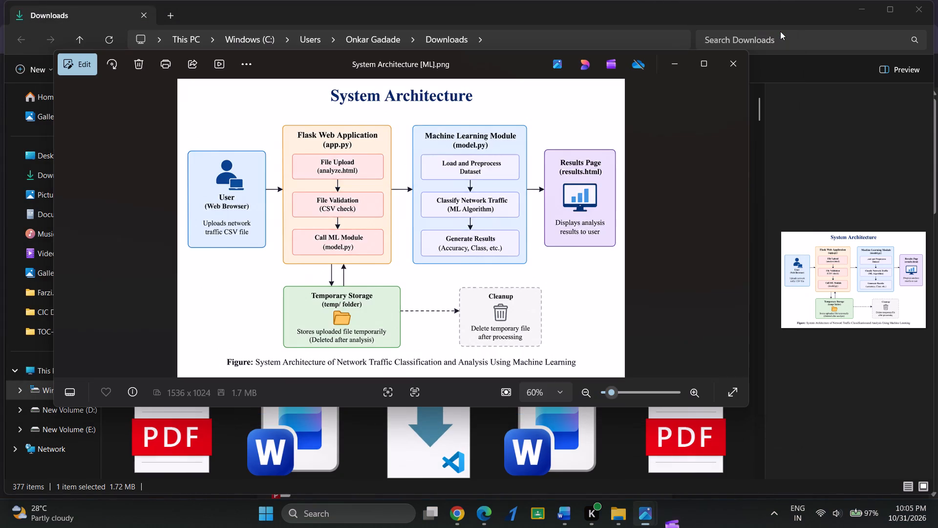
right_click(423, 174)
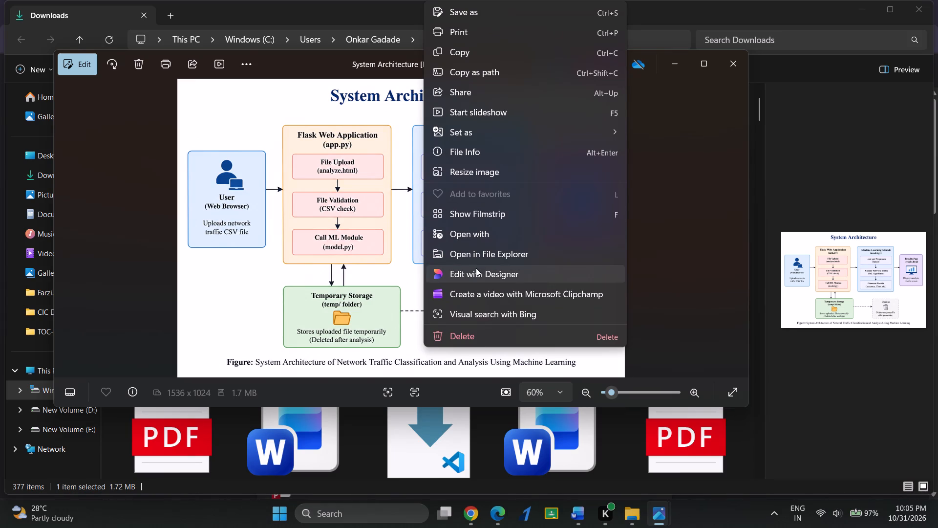